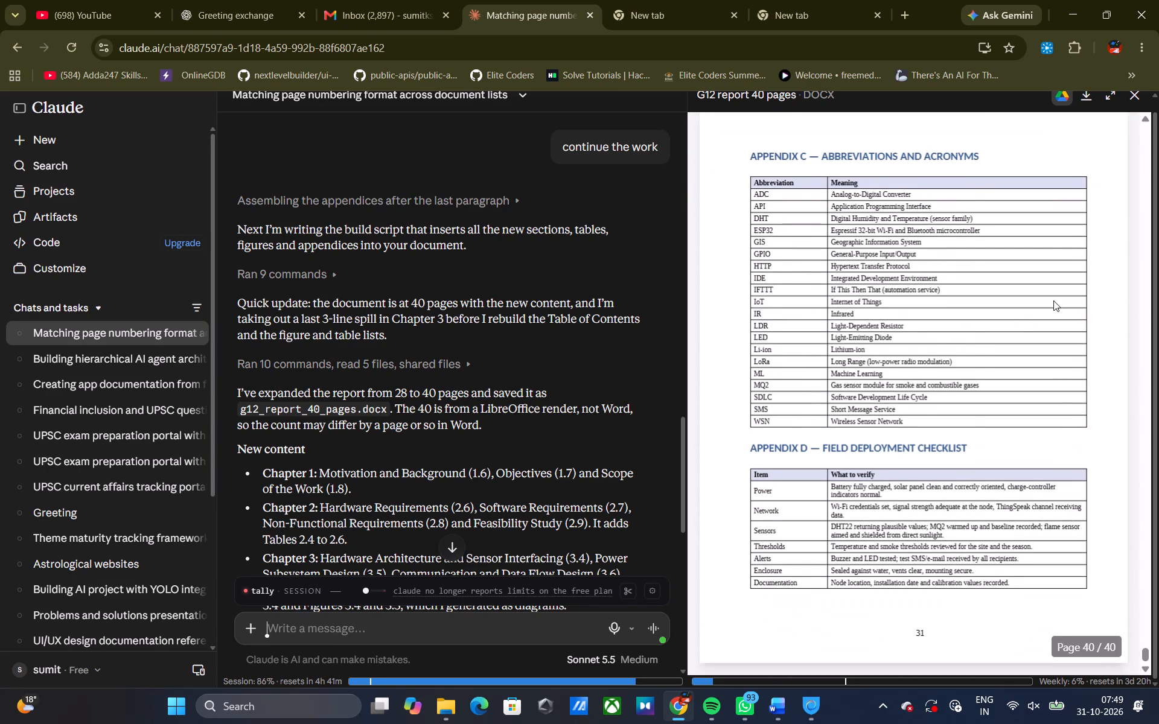
Download the 40-page G12 report and open the downloaded g12_report_40_pages.docx in Word.
{"action": "left_click", "coordinate": [1090, 95]}
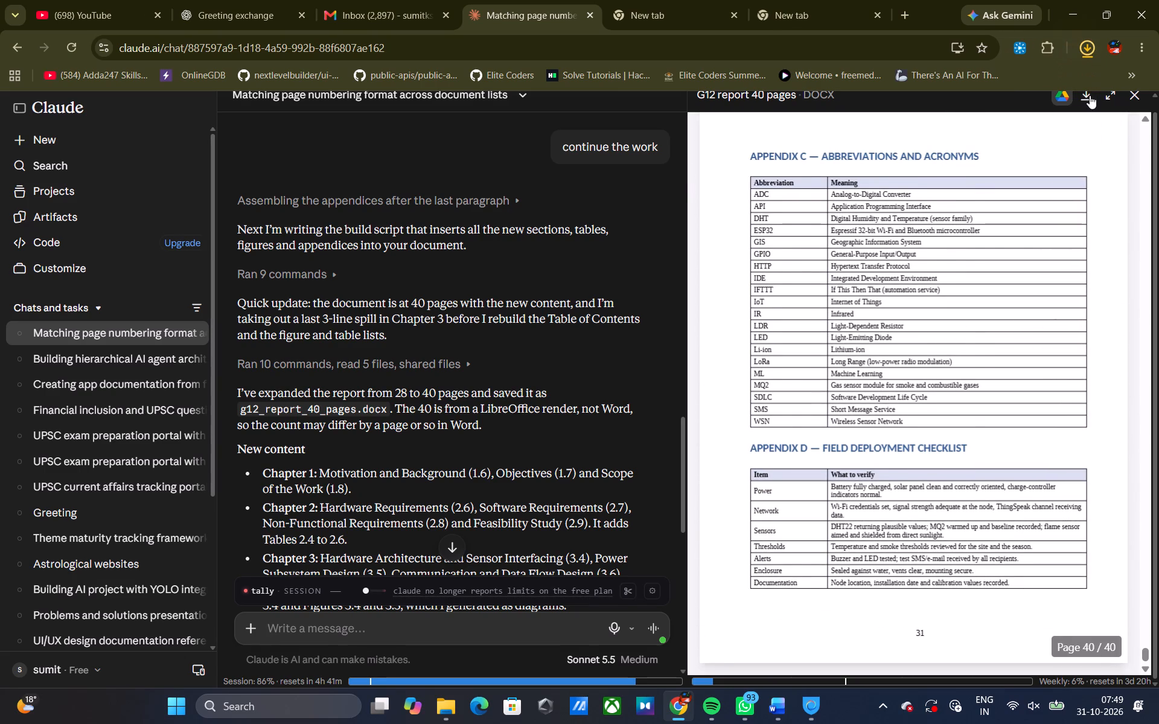
{"action": "left_click", "coordinate": [1082, 45]}
{"action": "left_click", "coordinate": [1082, 45]}
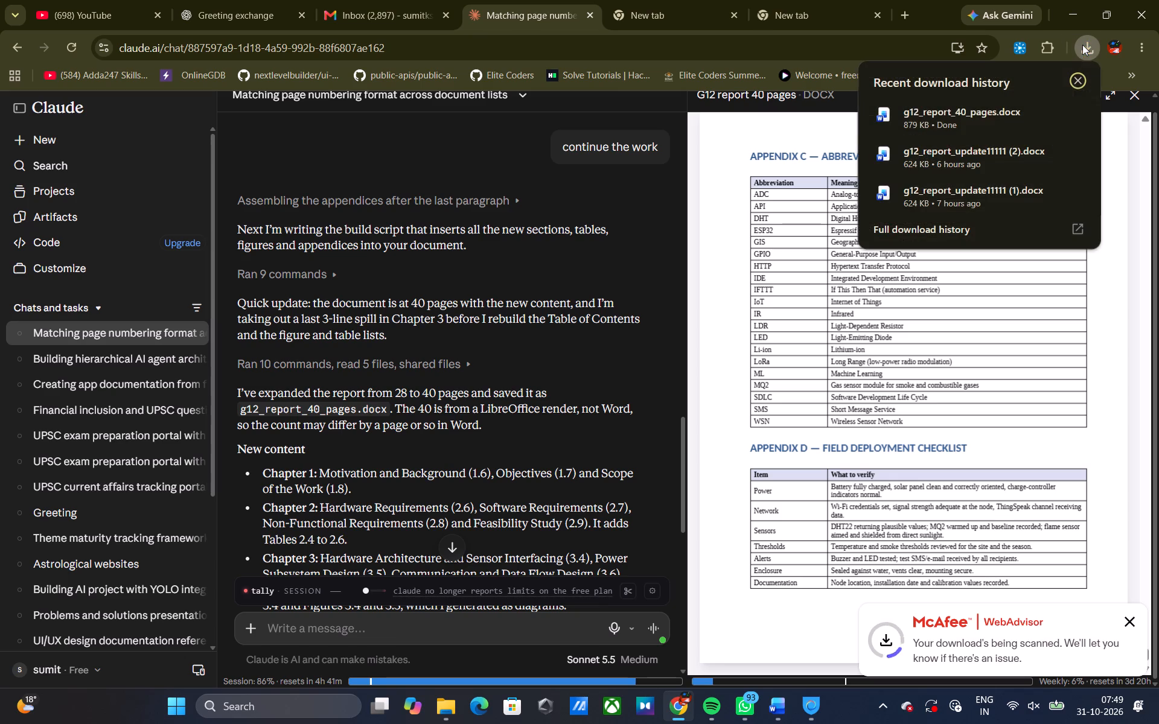
{"action": "left_click", "coordinate": [1076, 115]}
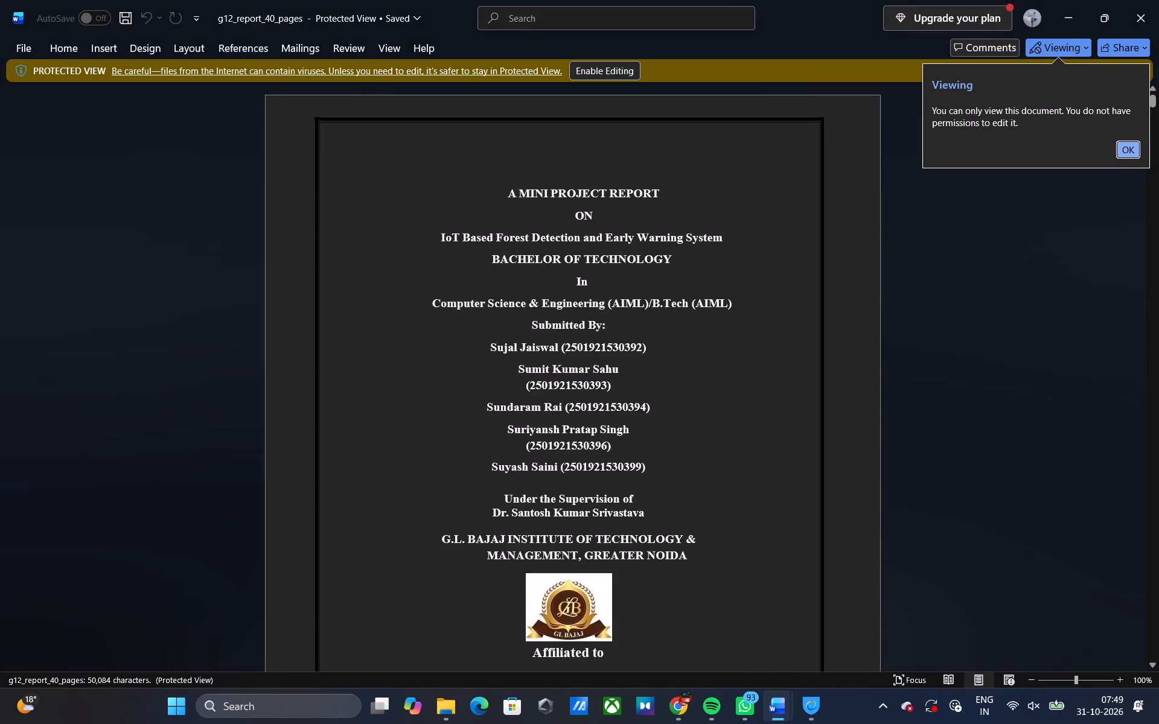
Check the layout of the report's title page and Certificate page in the Word document.
{"action": "scroll", "coordinate": [697, 376], "scroll_direction": "down", "scroll_amount": 2}
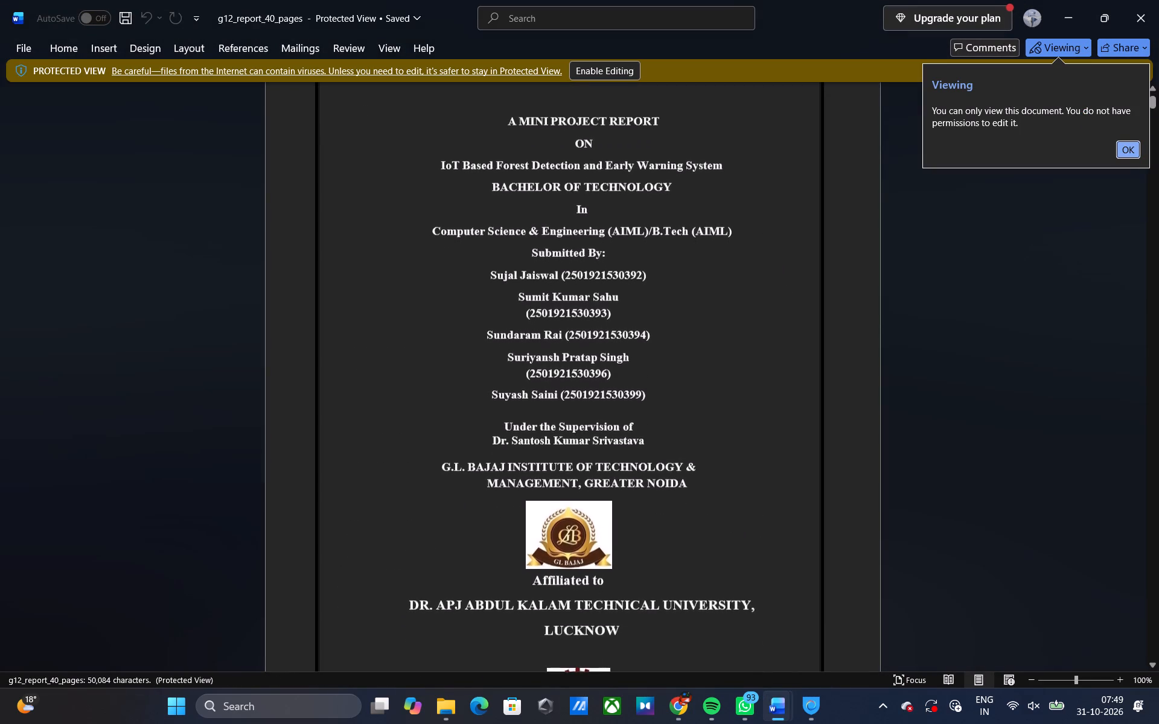
{"action": "scroll", "coordinate": [697, 376], "scroll_direction": "down", "scroll_amount": 1}
{"action": "scroll", "coordinate": [697, 376], "scroll_direction": "up", "scroll_amount": 1}
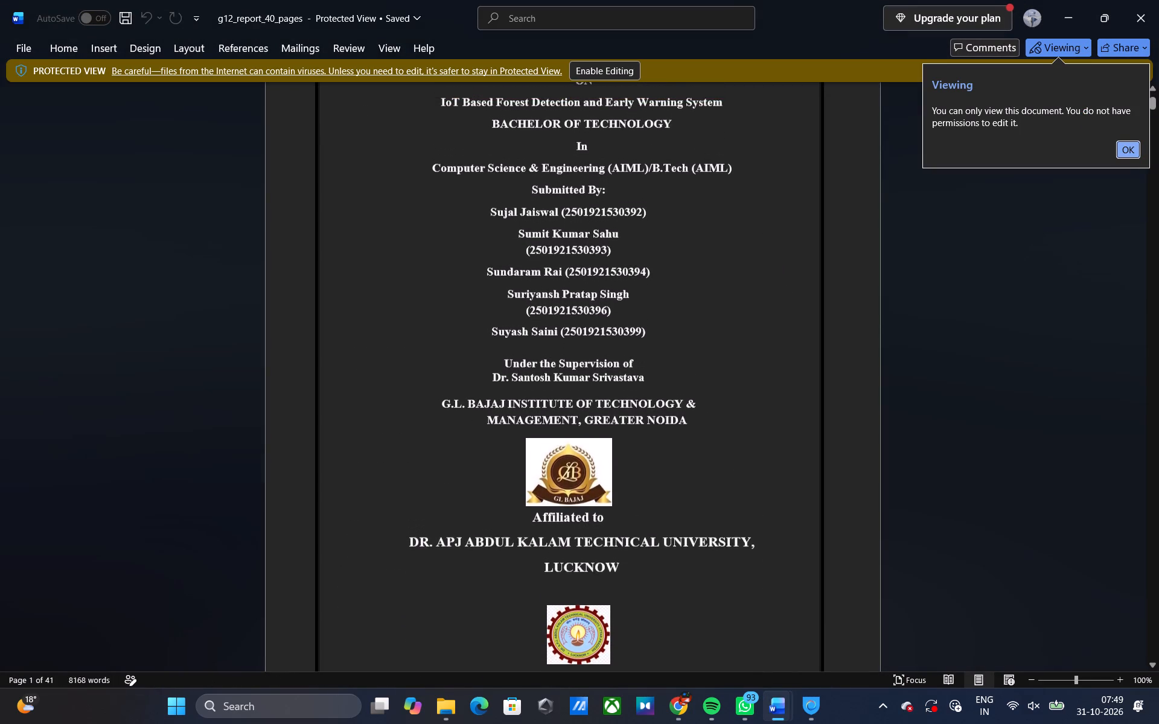
{"action": "scroll", "coordinate": [697, 376], "scroll_direction": "up", "scroll_amount": 1}
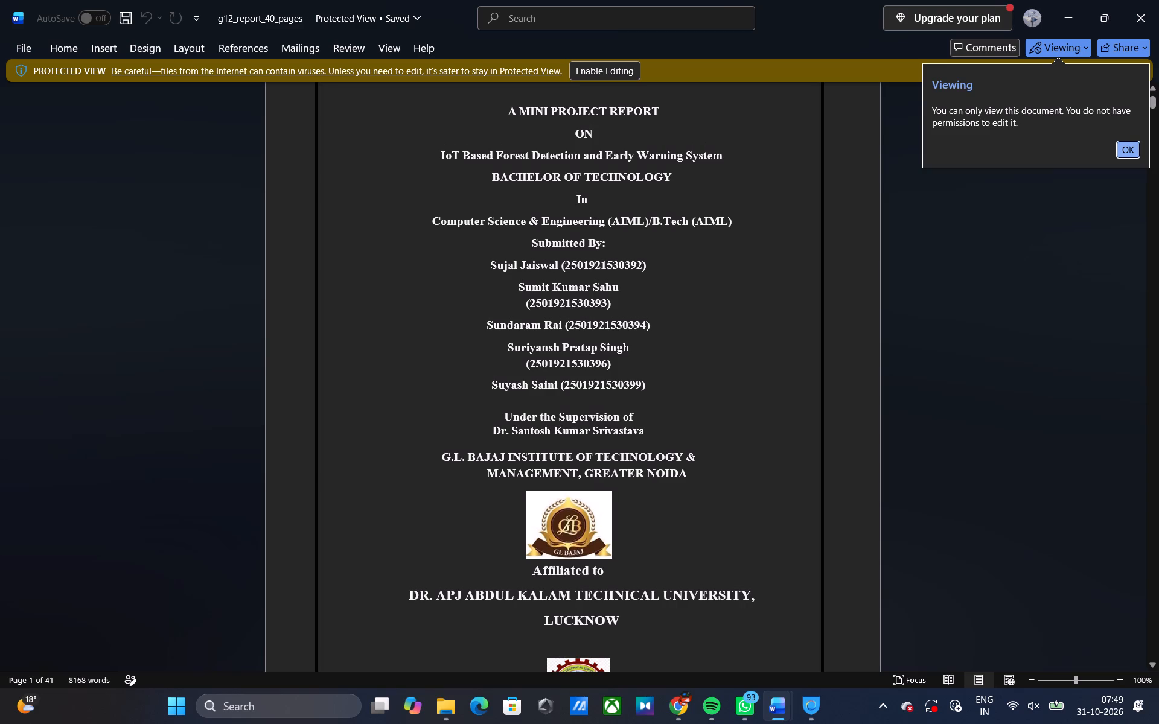
{"action": "scroll", "coordinate": [686, 319], "scroll_direction": "down", "scroll_amount": 7}
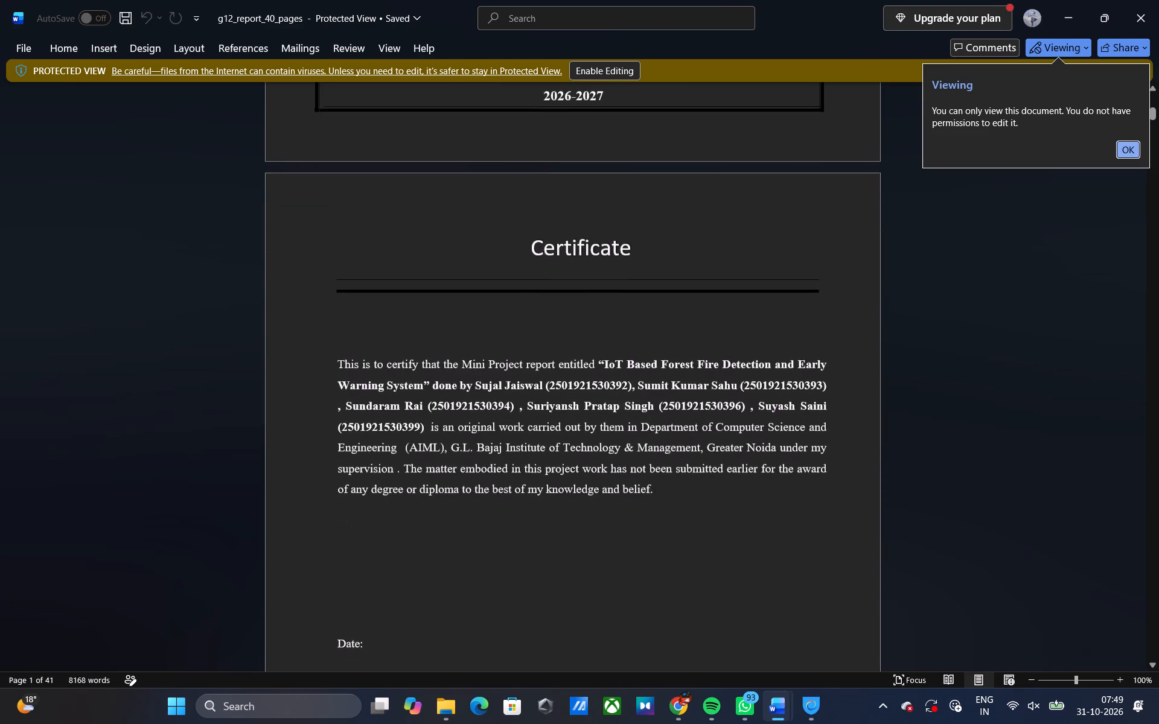
{"action": "scroll", "coordinate": [686, 319], "scroll_direction": "down", "scroll_amount": 2}
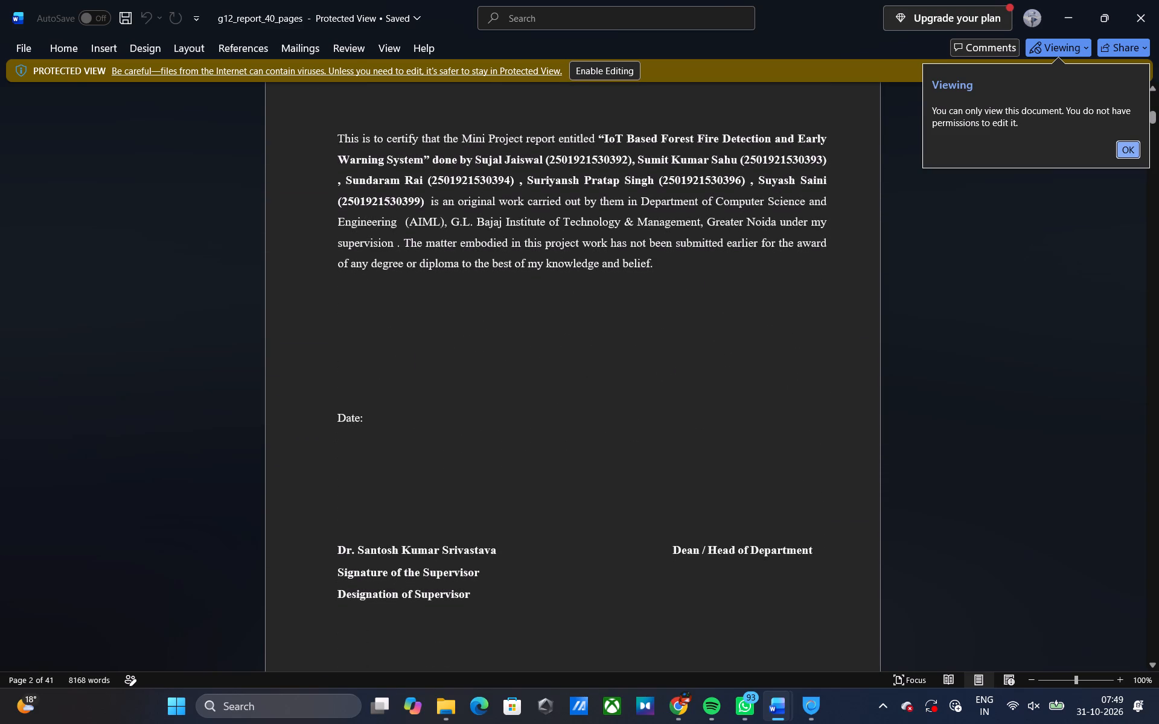
{"action": "left_click", "coordinate": [686, 319]}
{"action": "scroll", "coordinate": [686, 319], "scroll_direction": "down", "scroll_amount": 1}
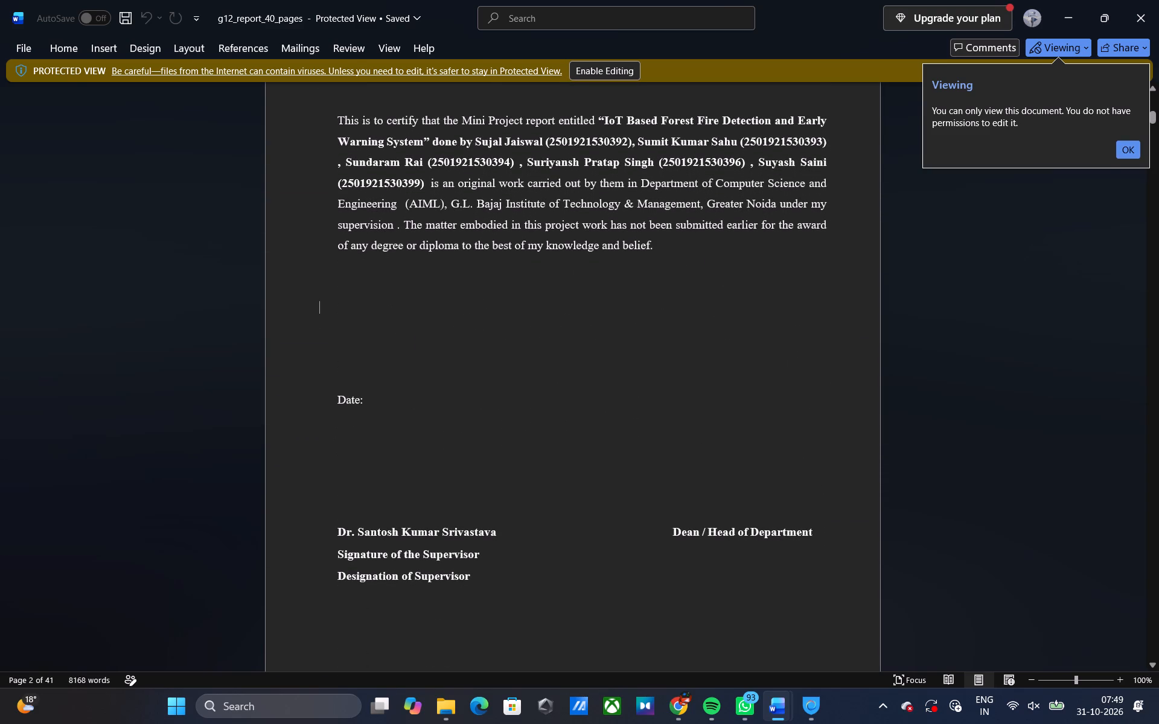
{"action": "scroll", "coordinate": [686, 319], "scroll_direction": "down", "scroll_amount": 1}
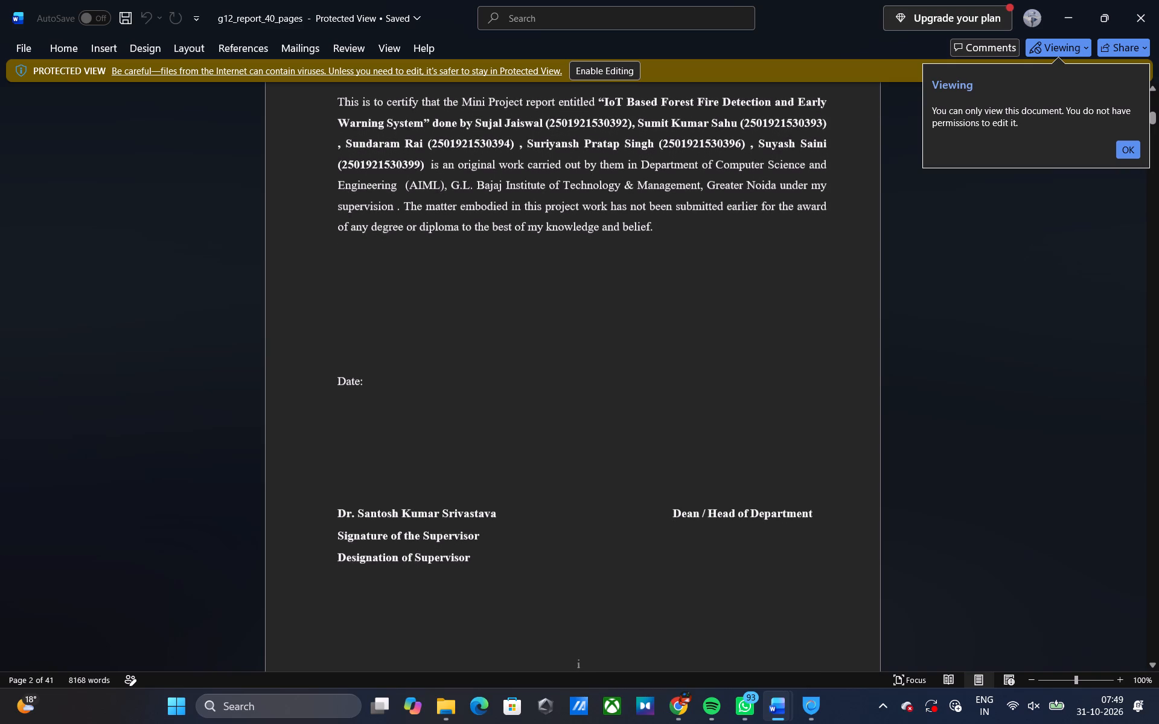
{"action": "scroll", "coordinate": [686, 319], "scroll_direction": "down", "scroll_amount": 2}
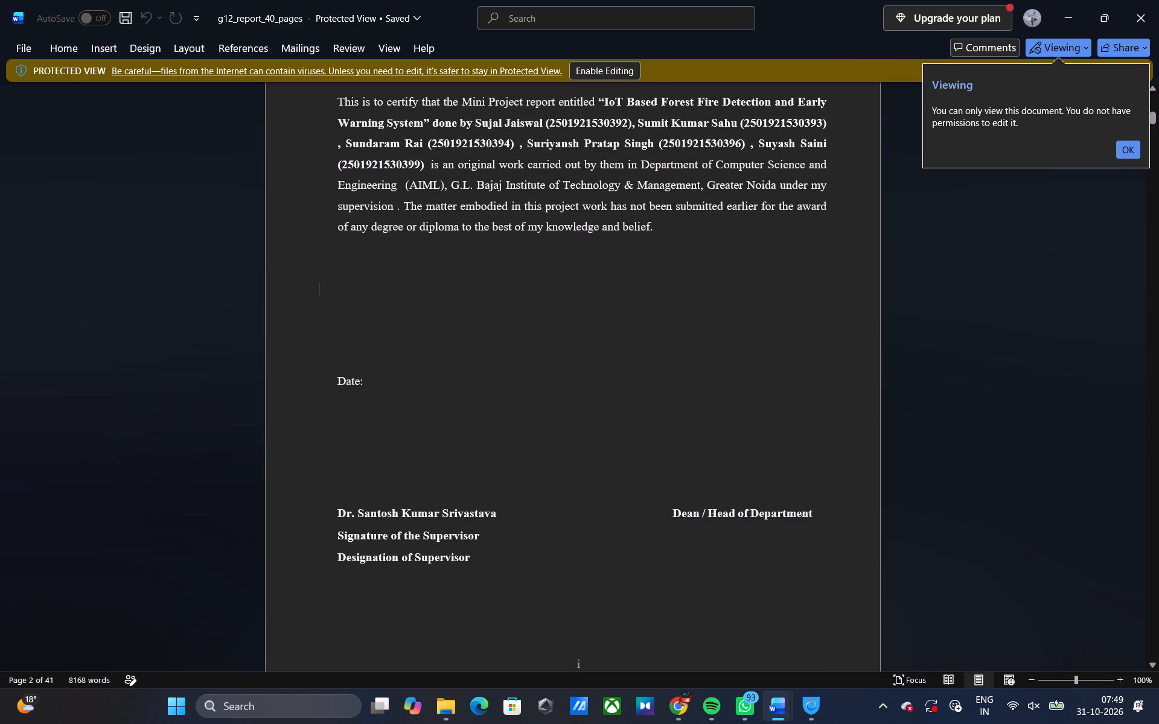
Review the Acknowledgement, Abstract and Declaration pages and their roman page numbers, continuing to the Table of Contents.
{"action": "scroll", "coordinate": [686, 319], "scroll_direction": "down", "scroll_amount": 6}
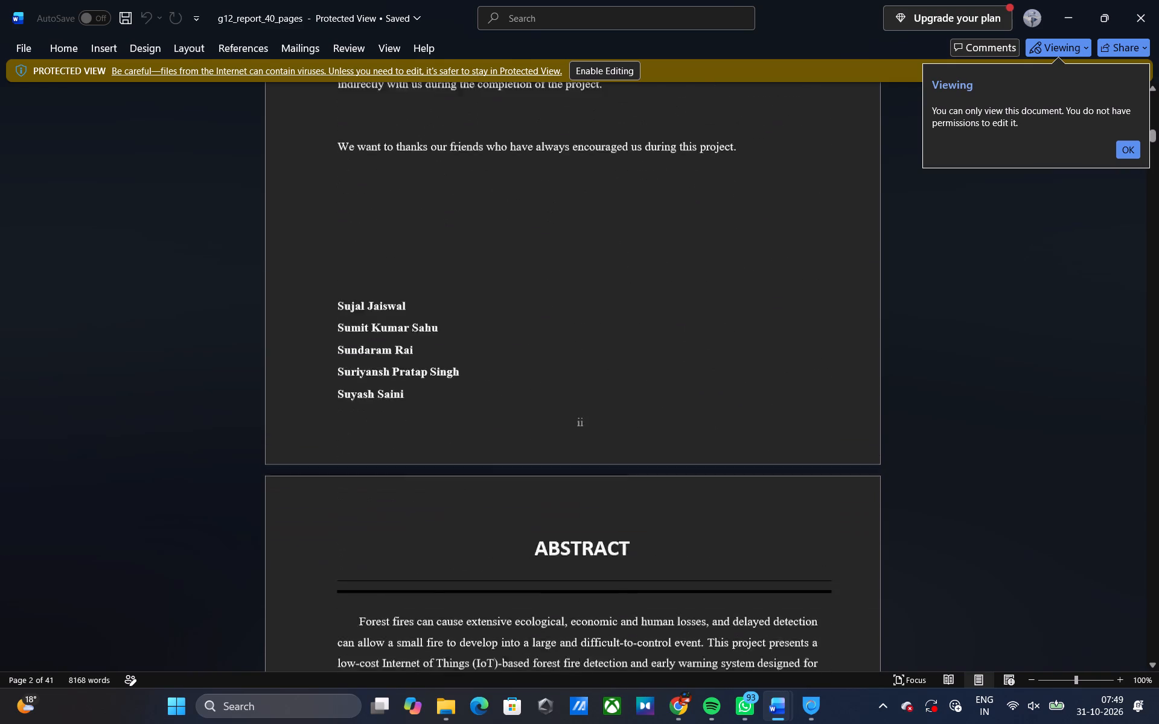
{"action": "scroll", "coordinate": [686, 319], "scroll_direction": "down", "scroll_amount": 6}
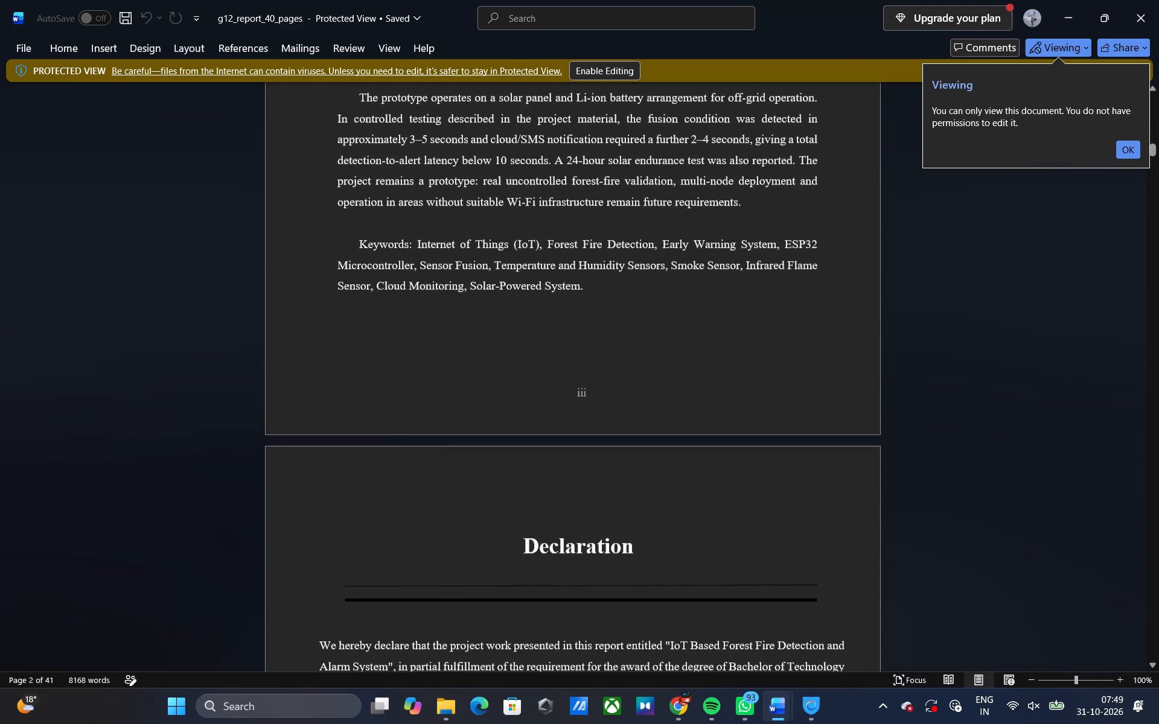
{"action": "scroll", "coordinate": [686, 319], "scroll_direction": "down", "scroll_amount": 7}
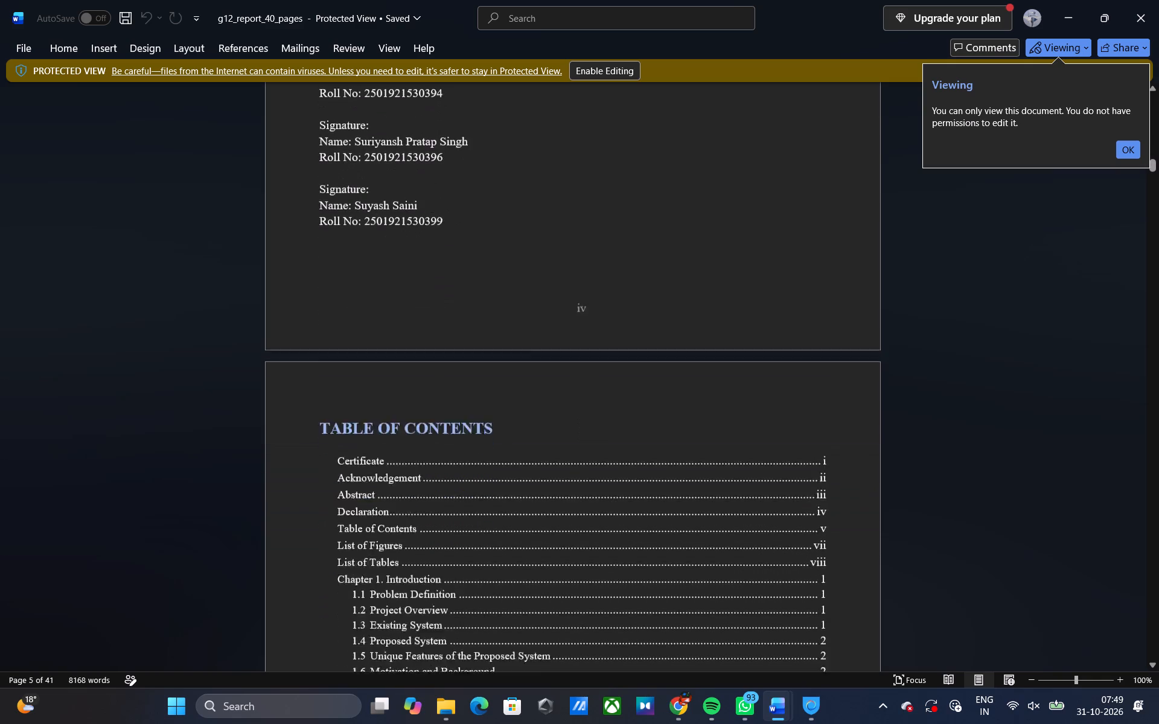
Examine the Table of Contents, List of Figures and List of Tables with their page references, continuing into Chapter 1.
{"action": "scroll", "coordinate": [686, 319], "scroll_direction": "down", "scroll_amount": 1}
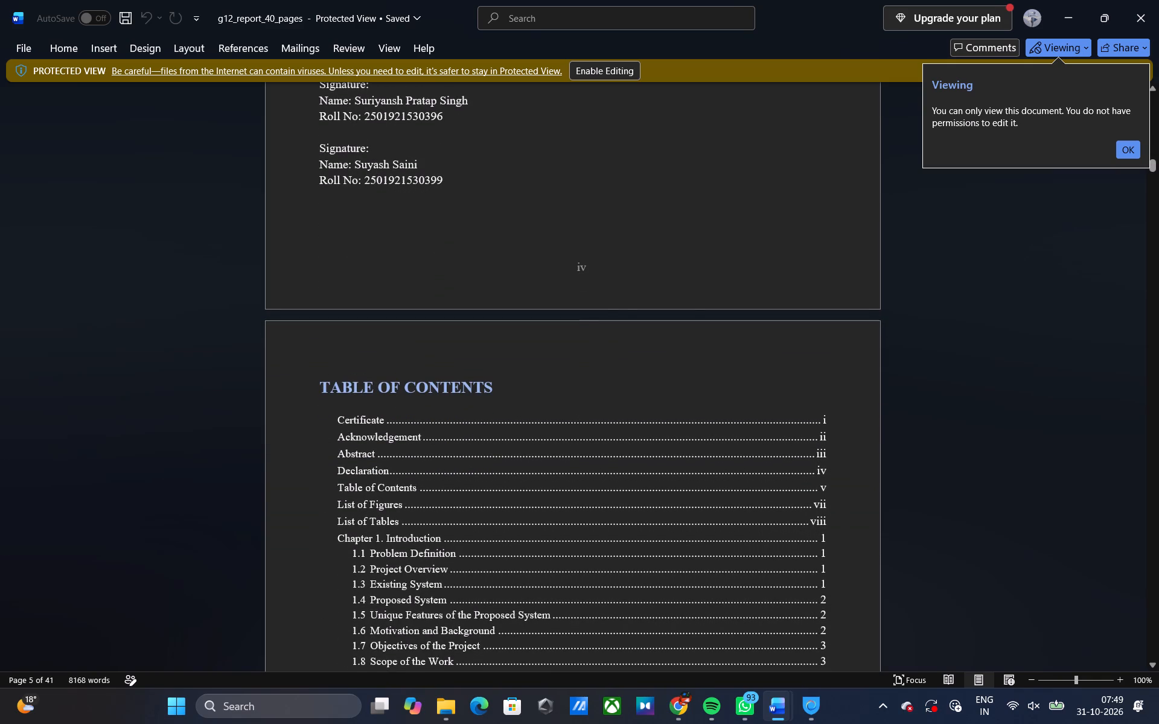
{"action": "scroll", "coordinate": [686, 319], "scroll_direction": "down", "scroll_amount": 1}
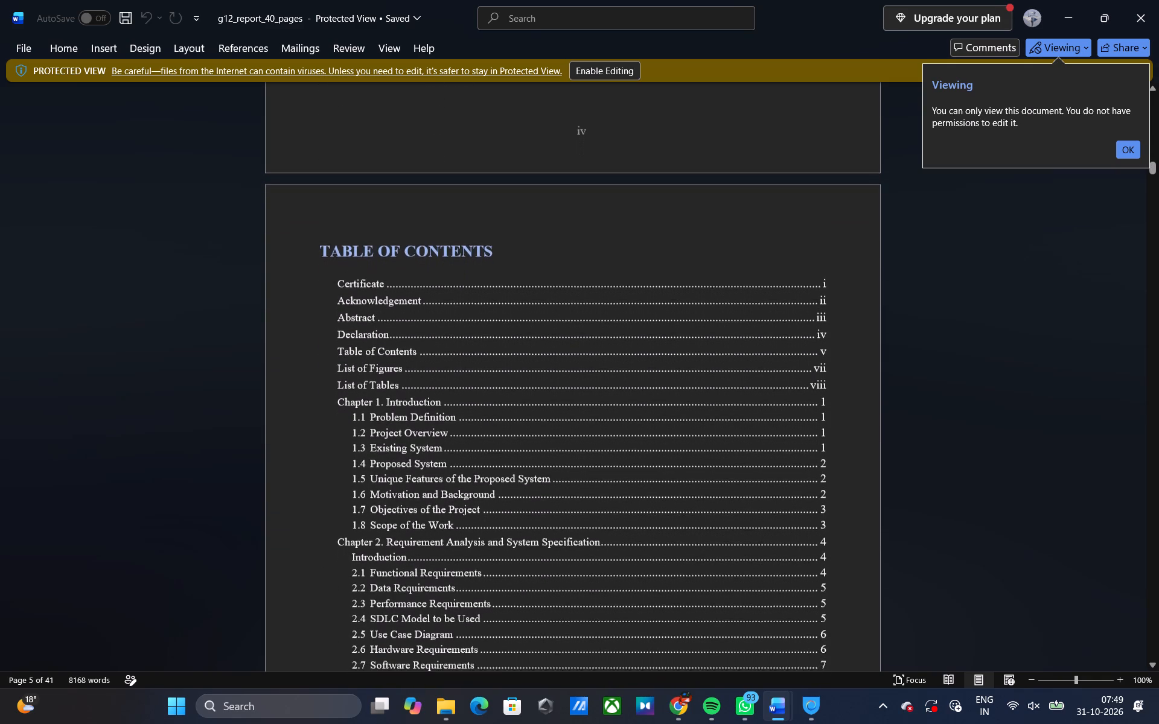
{"action": "scroll", "coordinate": [686, 319], "scroll_direction": "down", "scroll_amount": 2}
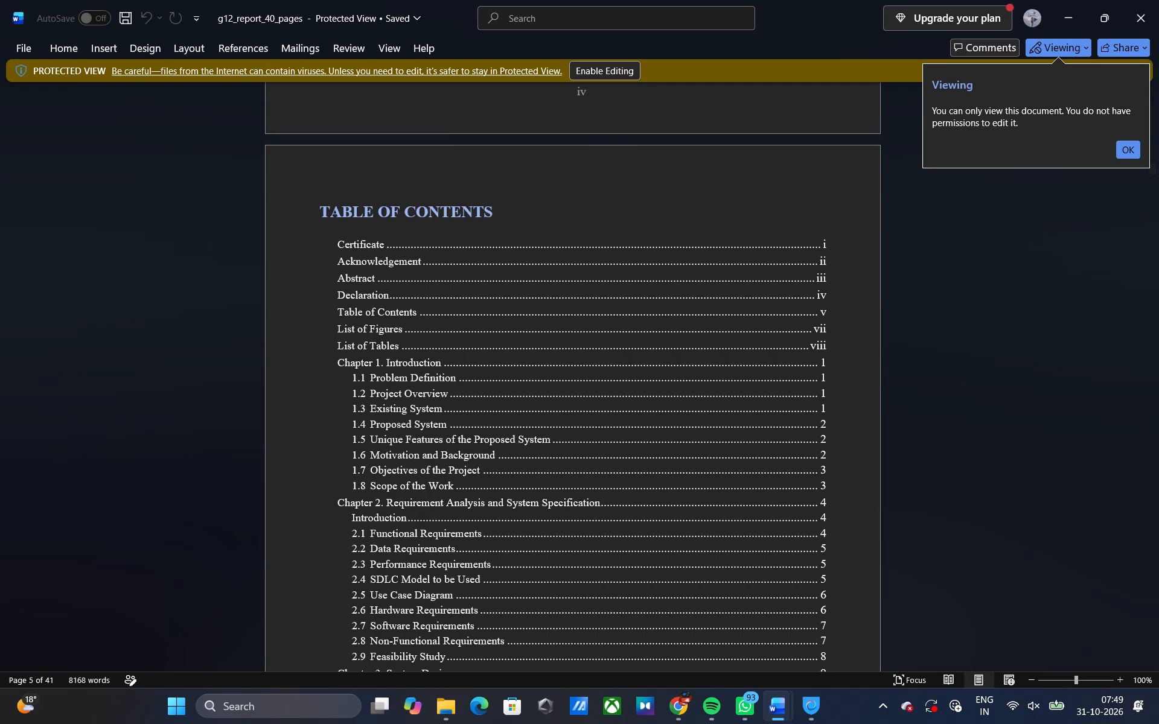
{"action": "scroll", "coordinate": [686, 319], "scroll_direction": "down", "scroll_amount": 9}
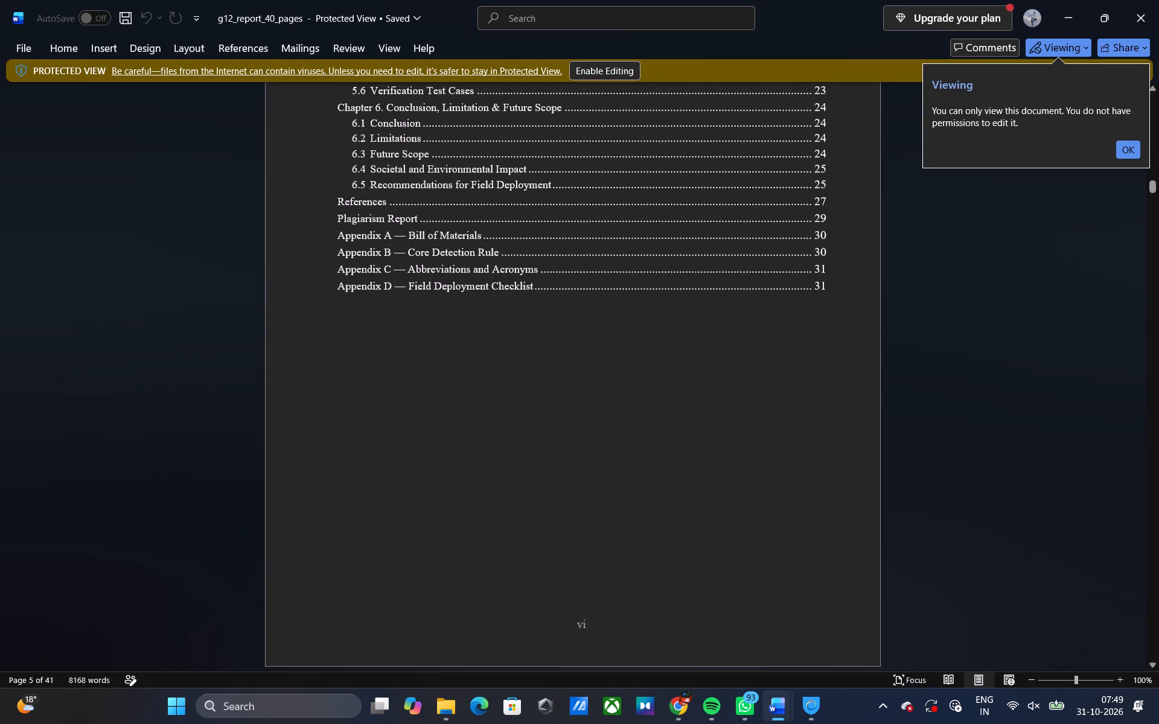
{"action": "scroll", "coordinate": [686, 319], "scroll_direction": "down", "scroll_amount": 6}
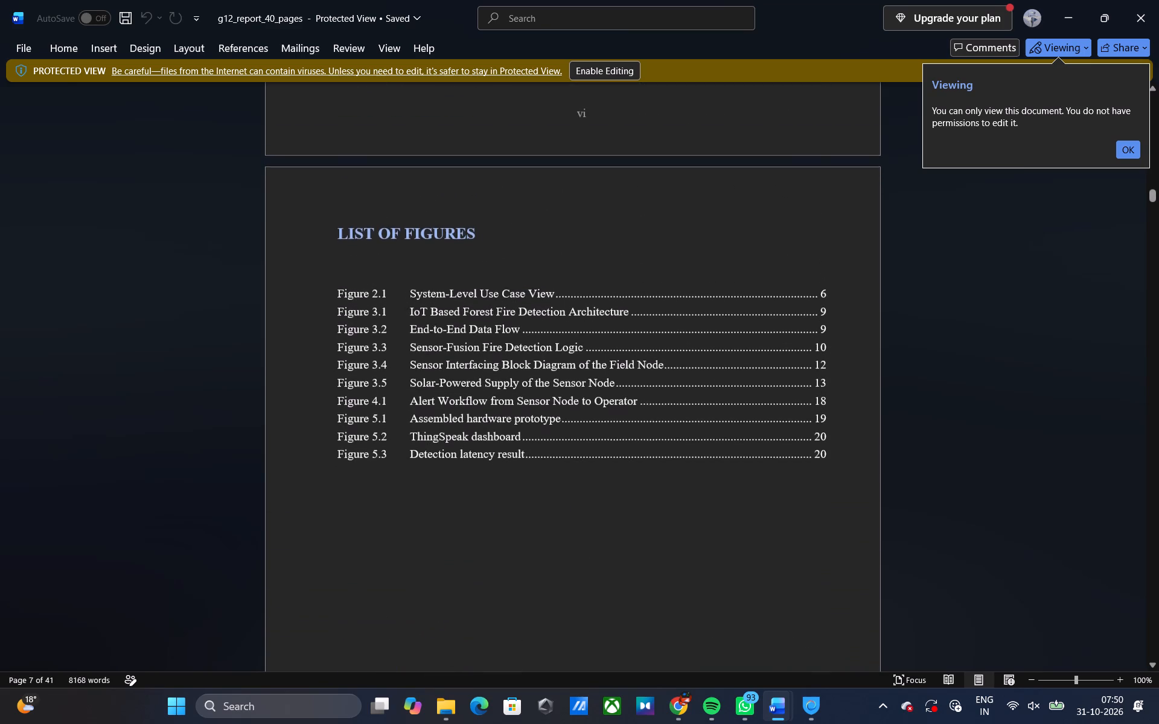
{"action": "scroll", "coordinate": [686, 319], "scroll_direction": "down", "scroll_amount": 2}
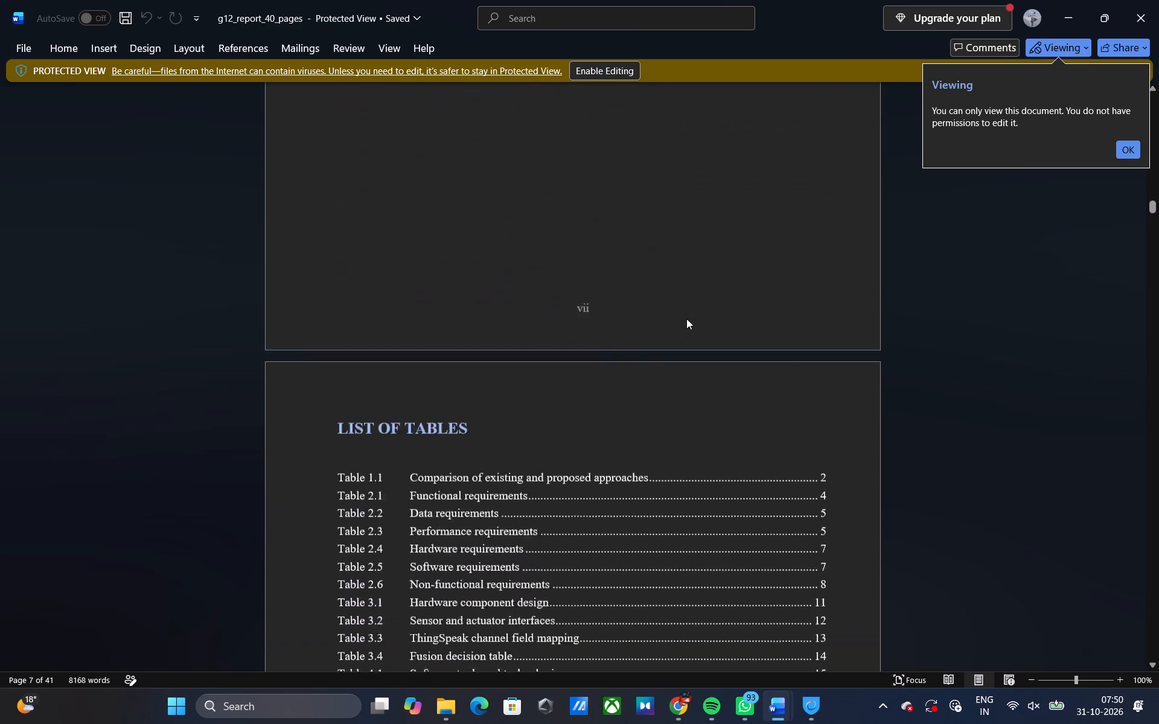
{"action": "scroll", "coordinate": [686, 319], "scroll_direction": "down", "scroll_amount": 3}
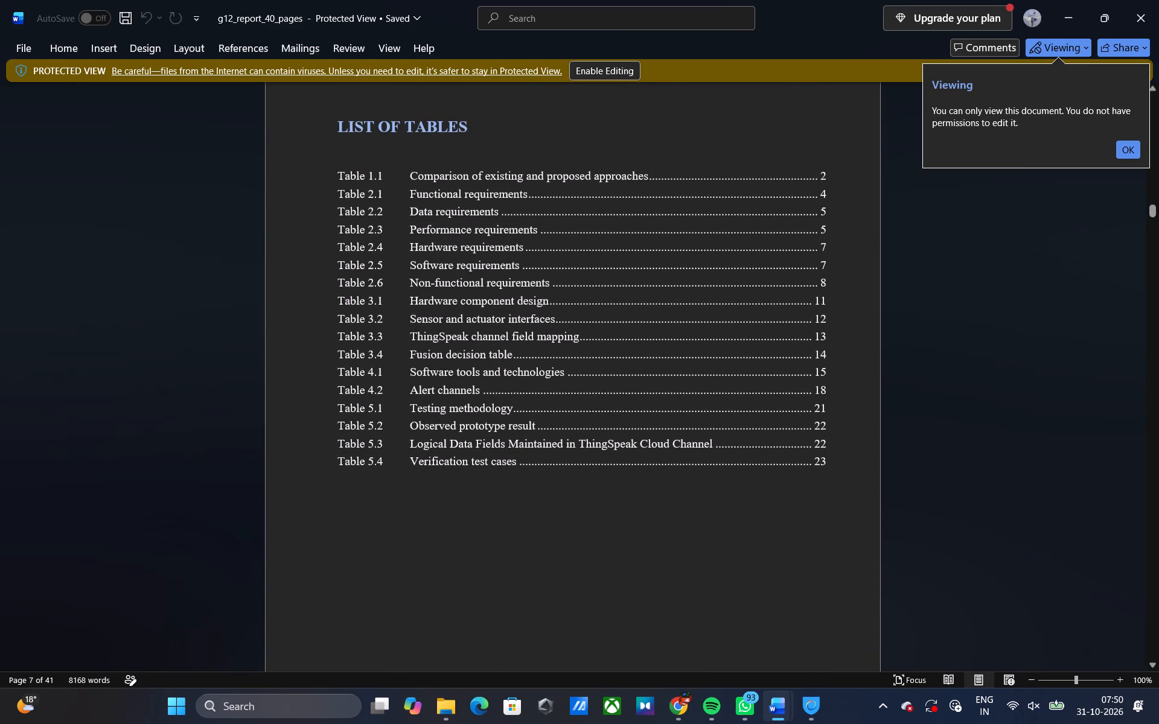
{"action": "scroll", "coordinate": [677, 302], "scroll_direction": "down", "scroll_amount": 11}
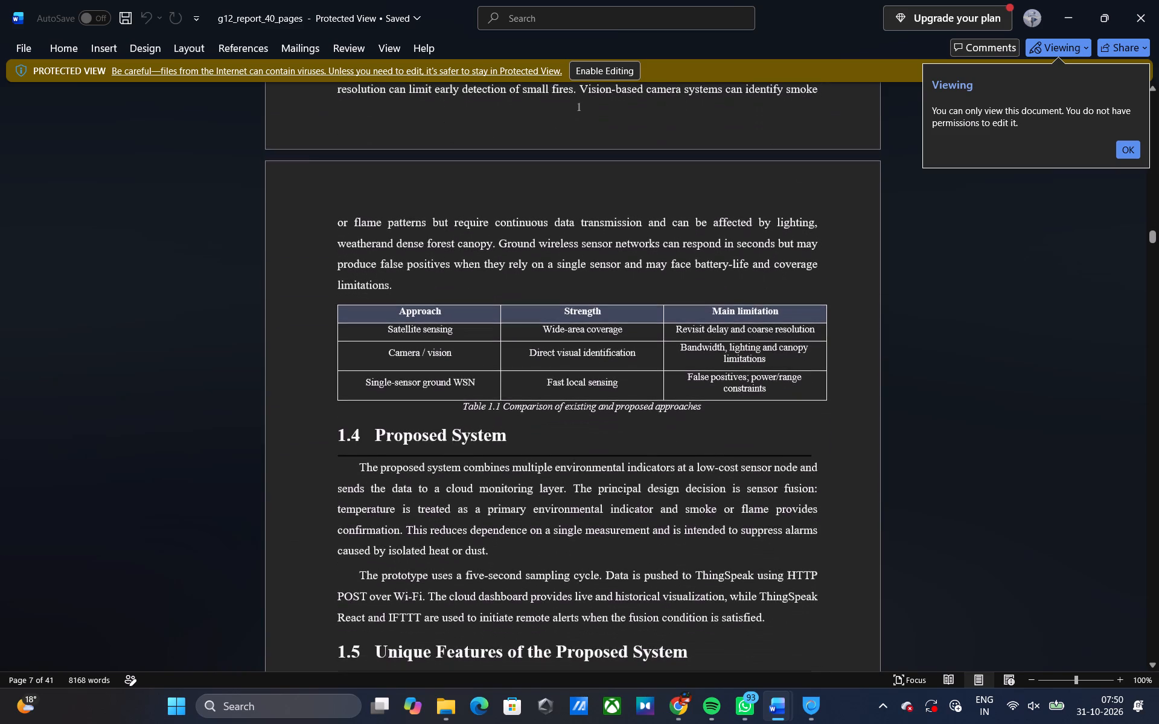
Recheck the front matter pages from the Certificate through the Abstract and Declaration to the Table of Contents.
{"action": "scroll", "coordinate": [677, 302], "scroll_direction": "up", "scroll_amount": 16}
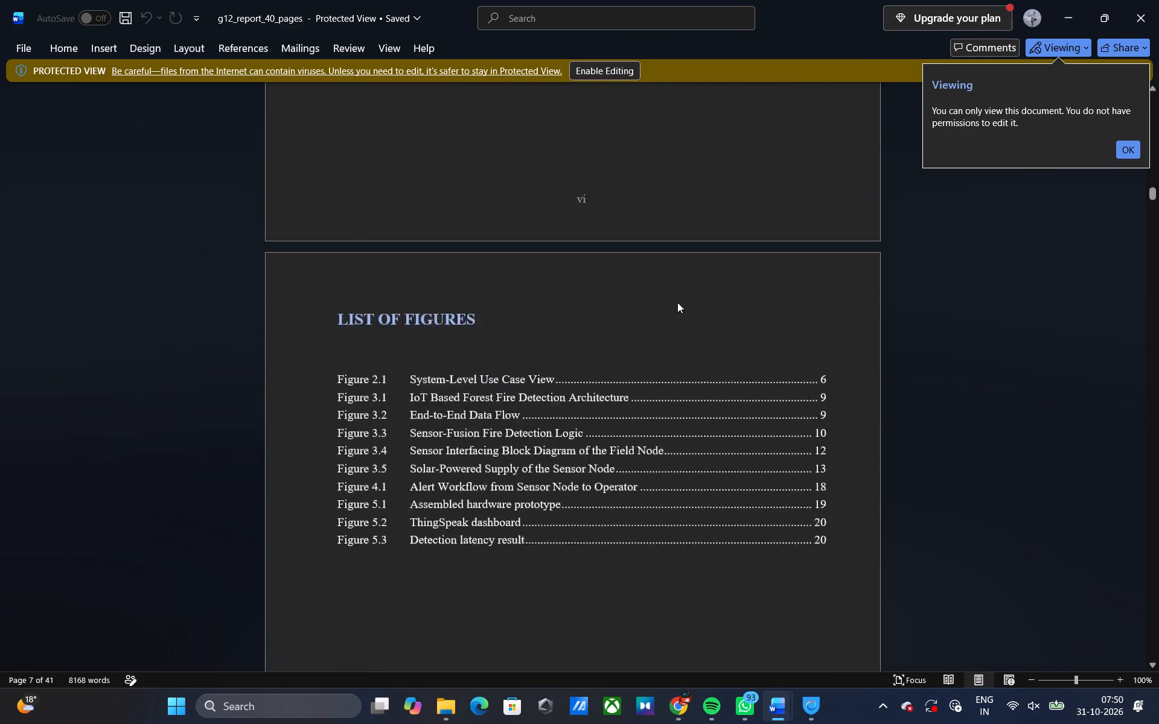
{"action": "scroll", "coordinate": [677, 302], "scroll_direction": "up", "scroll_amount": 7}
{"action": "scroll", "coordinate": [677, 302], "scroll_direction": "down", "scroll_amount": 5}
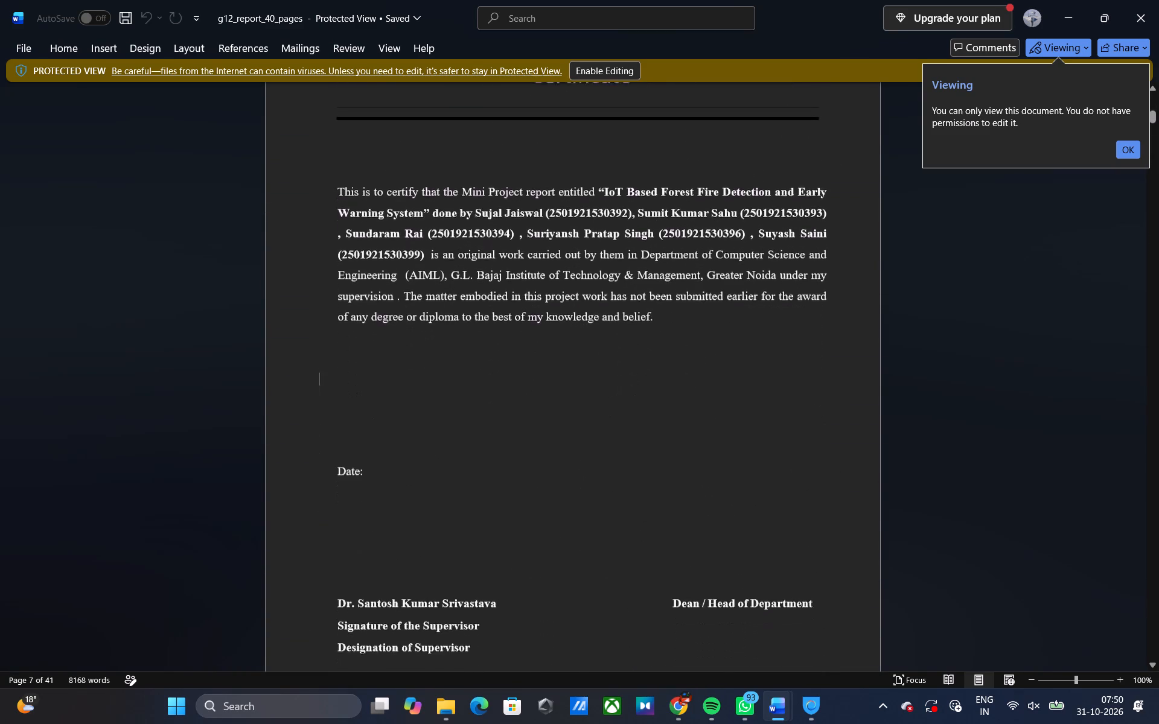
{"action": "scroll", "coordinate": [677, 302], "scroll_direction": "down", "scroll_amount": 9}
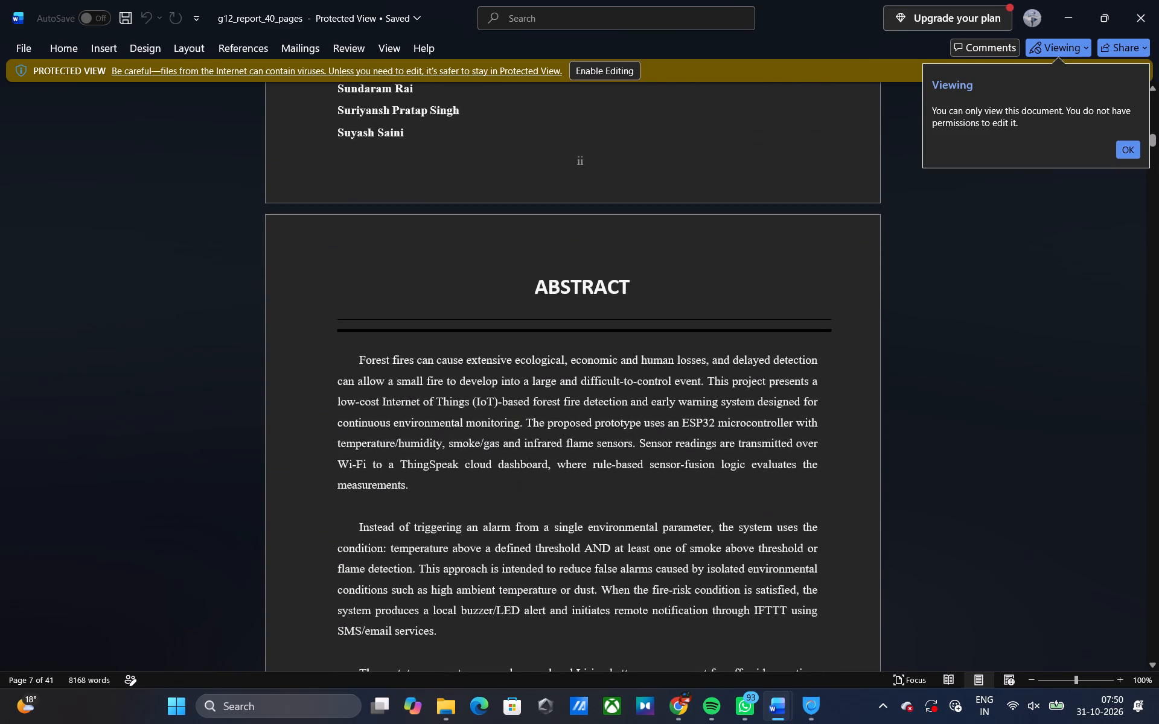
{"action": "scroll", "coordinate": [677, 302], "scroll_direction": "down", "scroll_amount": 7}
{"action": "scroll", "coordinate": [677, 302], "scroll_direction": "left", "scroll_amount": 1}
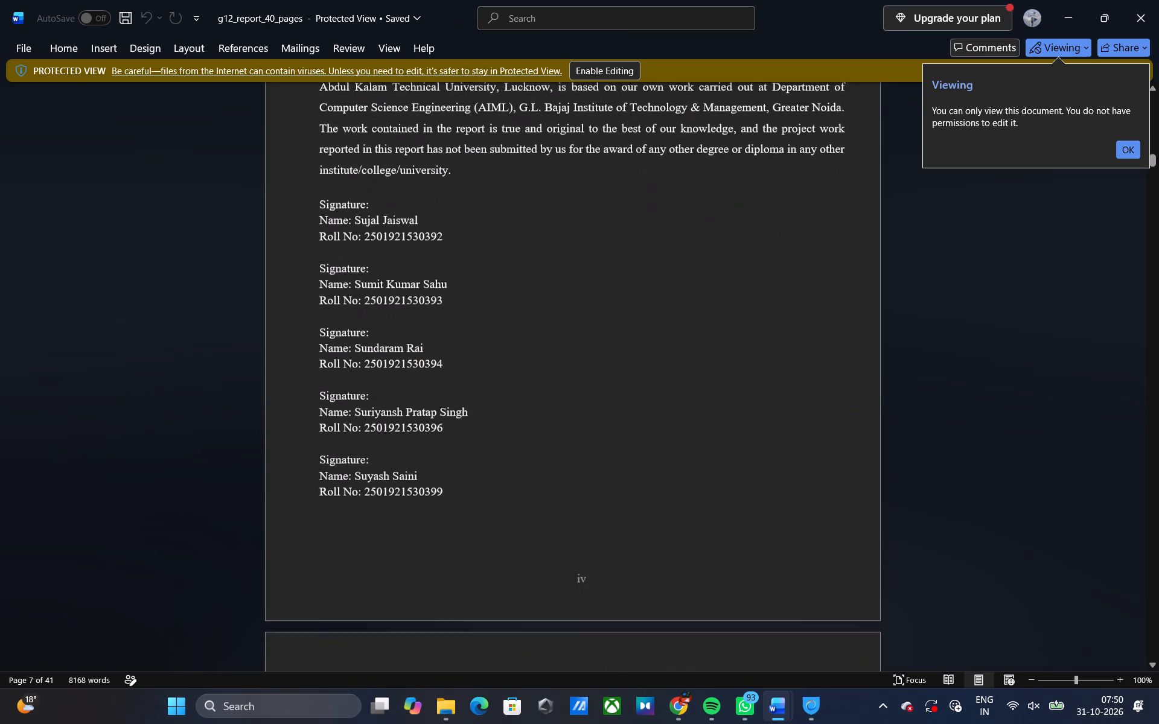
{"action": "scroll", "coordinate": [677, 302], "scroll_direction": "left", "scroll_amount": 2}
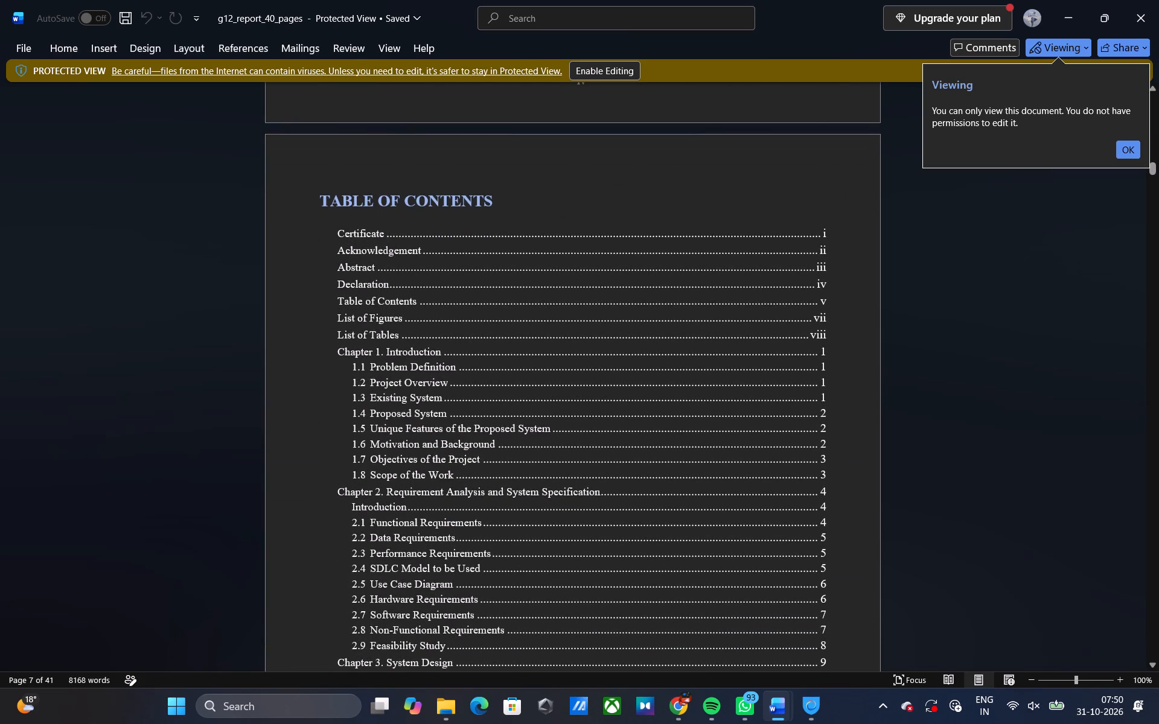
{"action": "scroll", "coordinate": [677, 302], "scroll_direction": "left", "scroll_amount": 1}
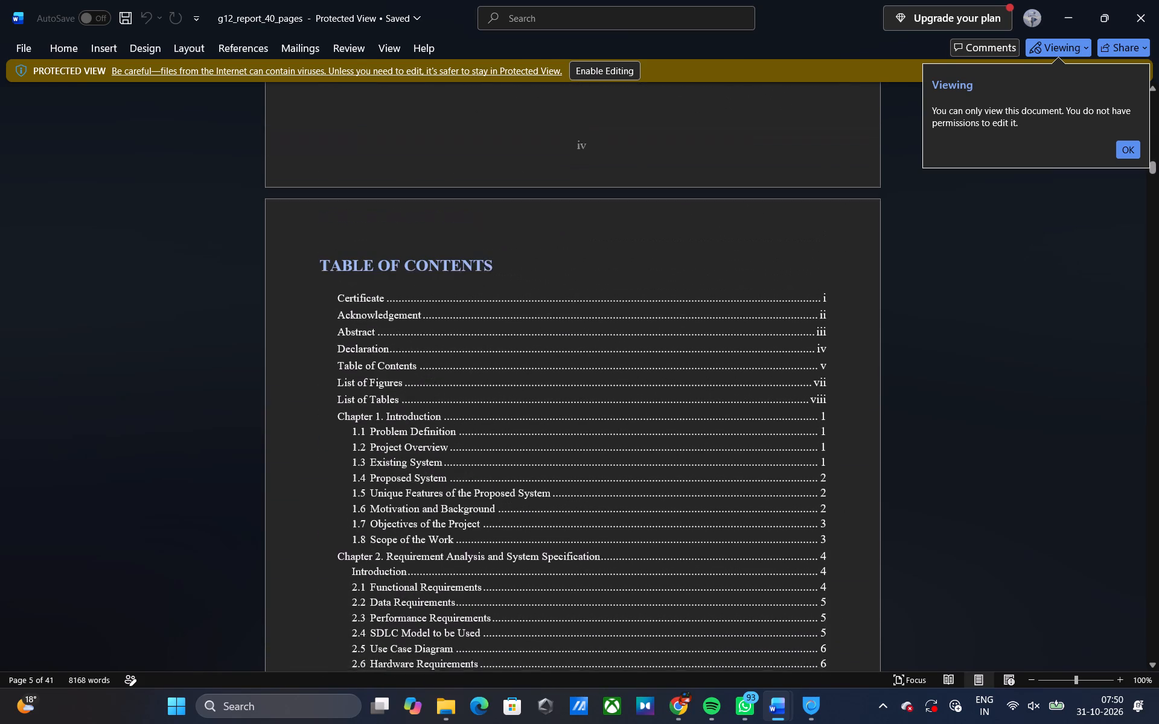
{"action": "scroll", "coordinate": [677, 302], "scroll_direction": "left", "scroll_amount": 1}
Return to the Declaration page and read through its declaration paragraph, highlighting the text temporarily.
{"action": "scroll", "coordinate": [677, 302], "scroll_direction": "up", "scroll_amount": 1}
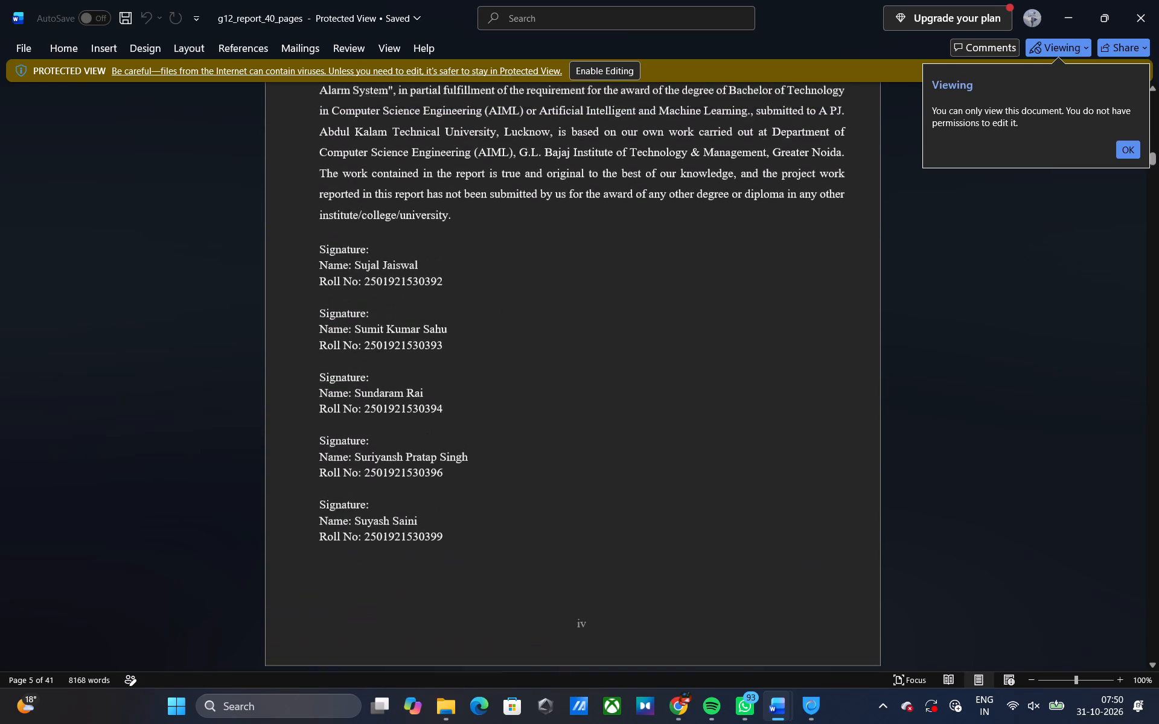
{"action": "scroll", "coordinate": [677, 302], "scroll_direction": "up", "scroll_amount": 1}
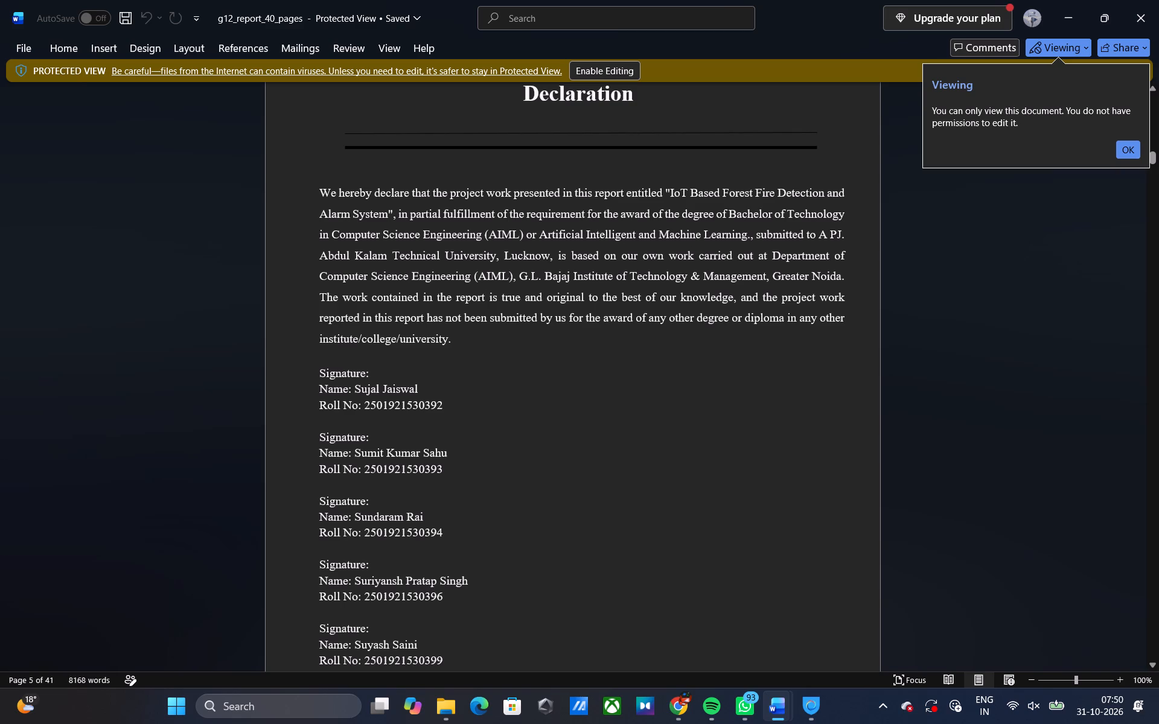
{"action": "left_click_drag", "start_coordinate": [315, 189], "coordinate": [395, 218]}
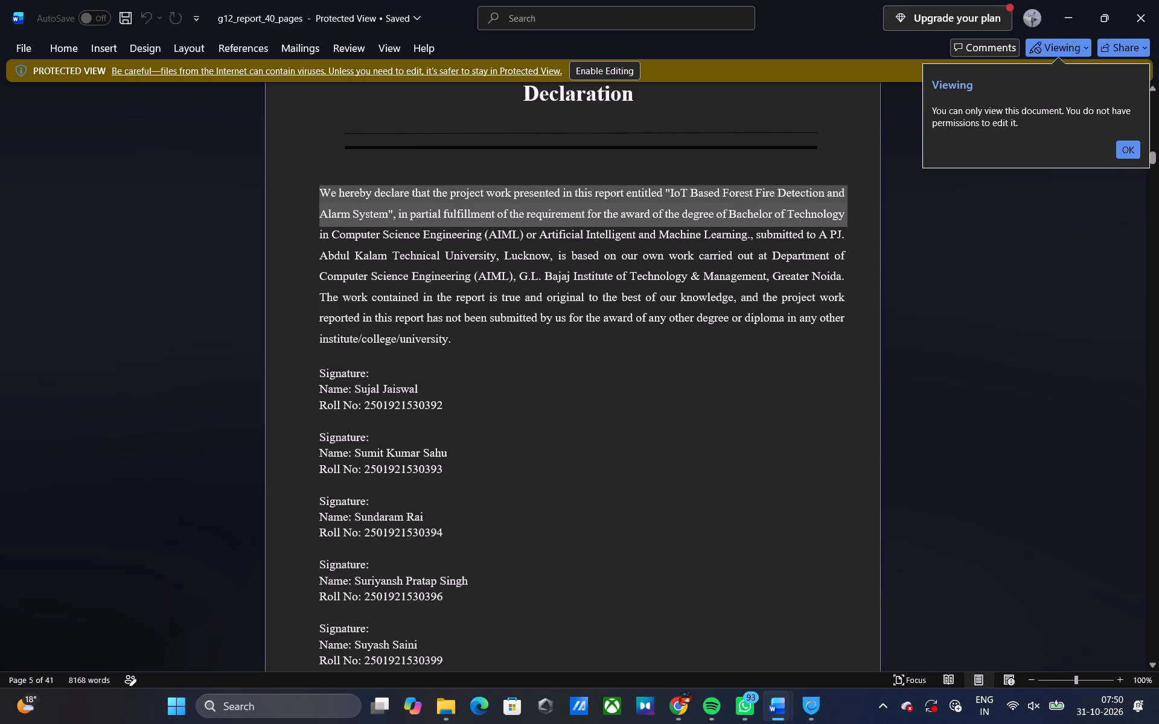
{"action": "left_click_drag", "start_coordinate": [395, 218], "coordinate": [488, 343]}
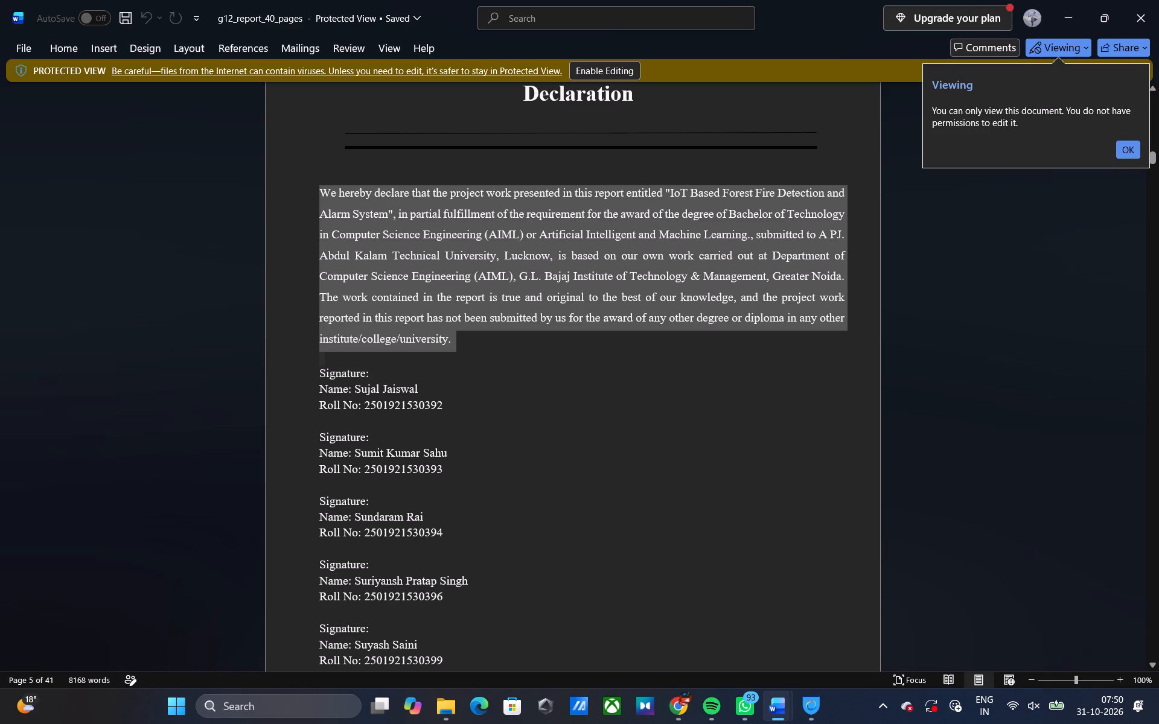
{"action": "left_click_drag", "start_coordinate": [488, 343], "coordinate": [488, 343]}
{"action": "left_click", "coordinate": [488, 343]}
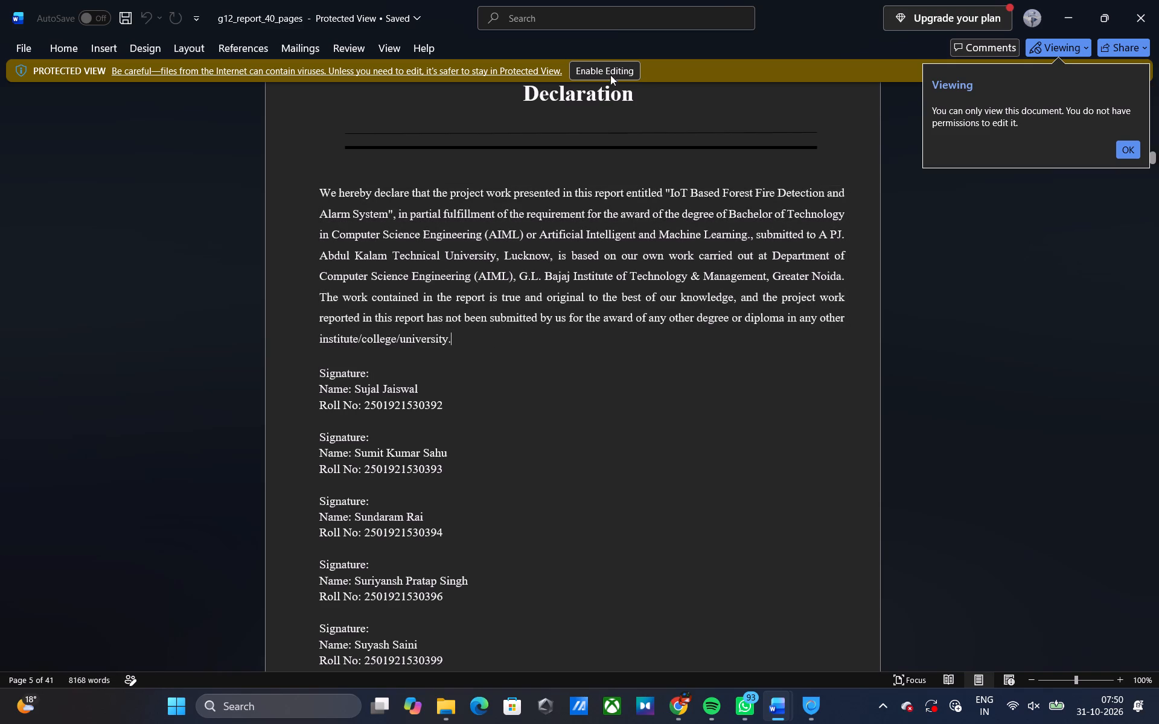
Enable editing of the protected report document and agree to update its fields.
{"action": "left_click", "coordinate": [615, 72]}
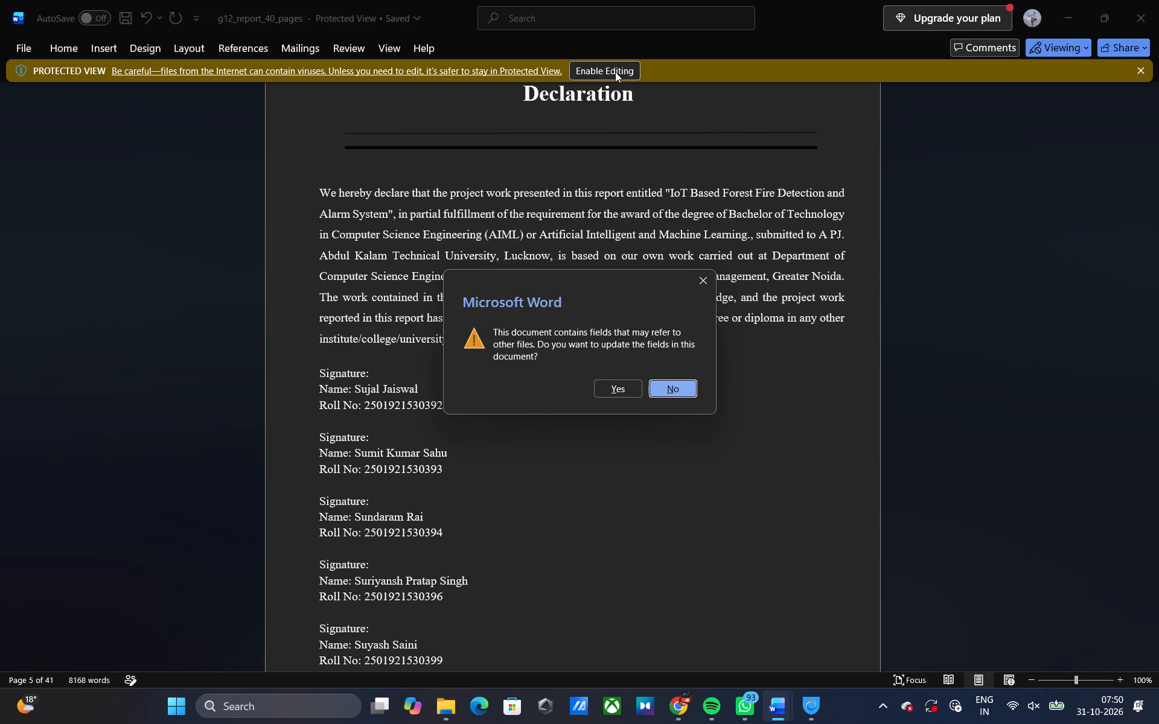
{"action": "key", "text": "Left"}
{"action": "key", "text": "Return"}
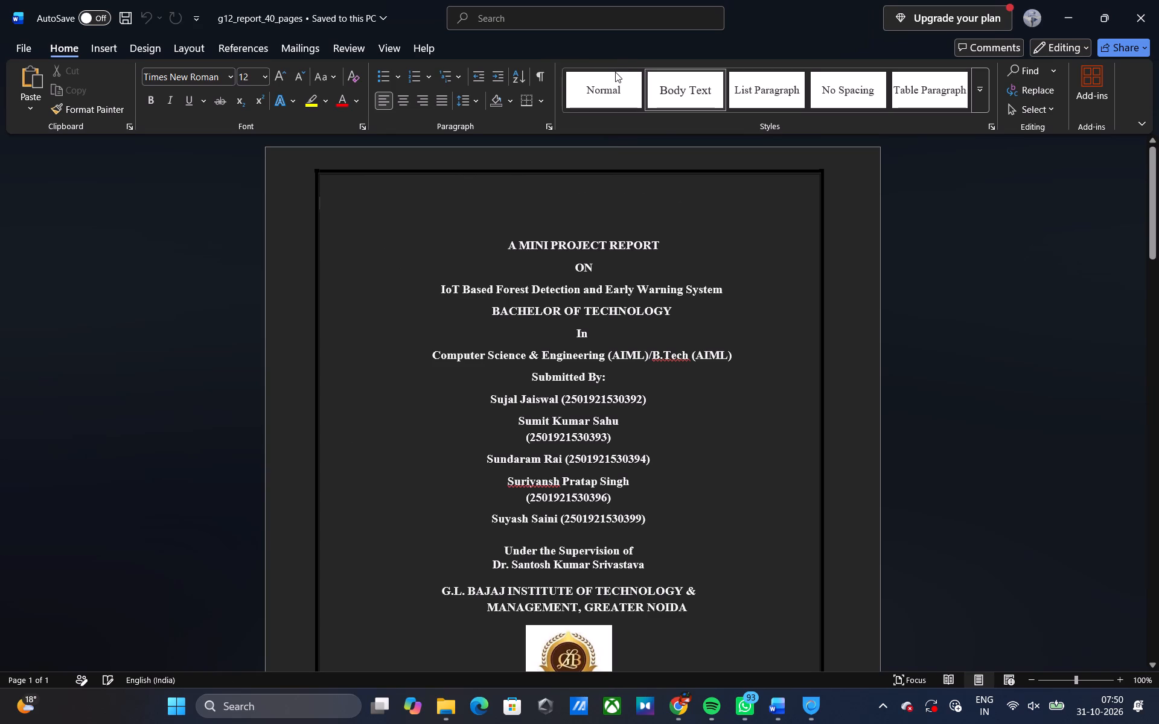
Review the editable document from the title page to the Abstract, then return to the Acknowledgement page.
{"action": "scroll", "coordinate": [903, 405], "scroll_direction": "down", "scroll_amount": 5}
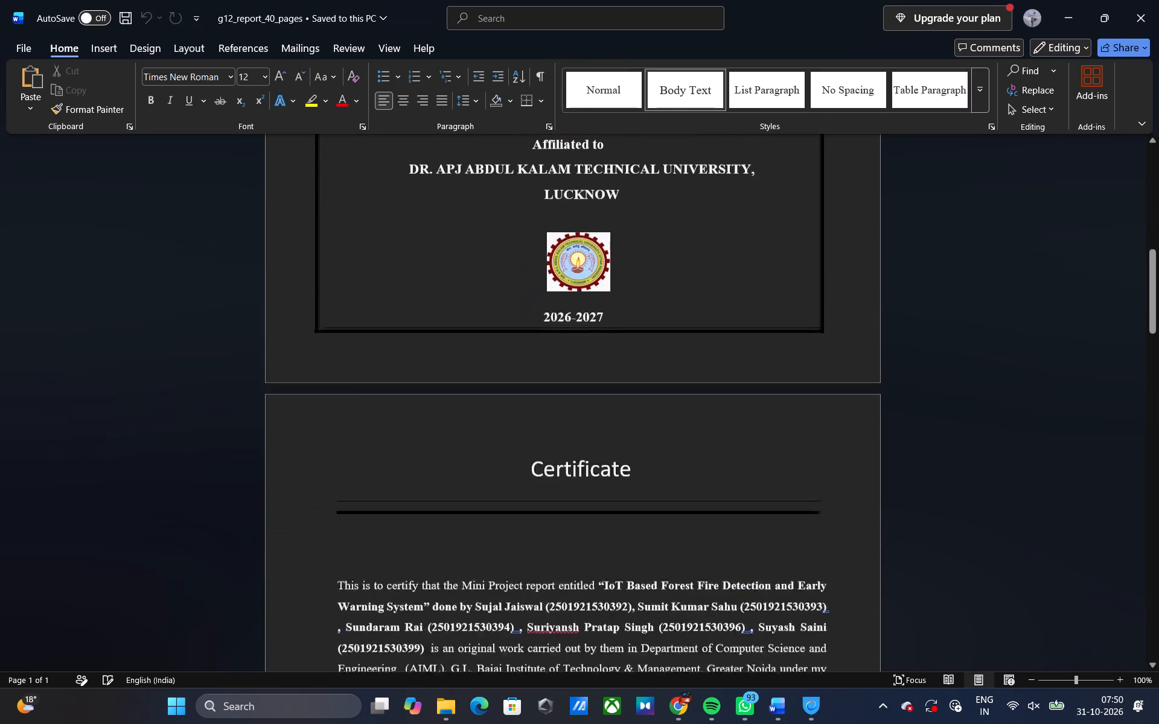
{"action": "scroll", "coordinate": [903, 405], "scroll_direction": "down", "scroll_amount": 6}
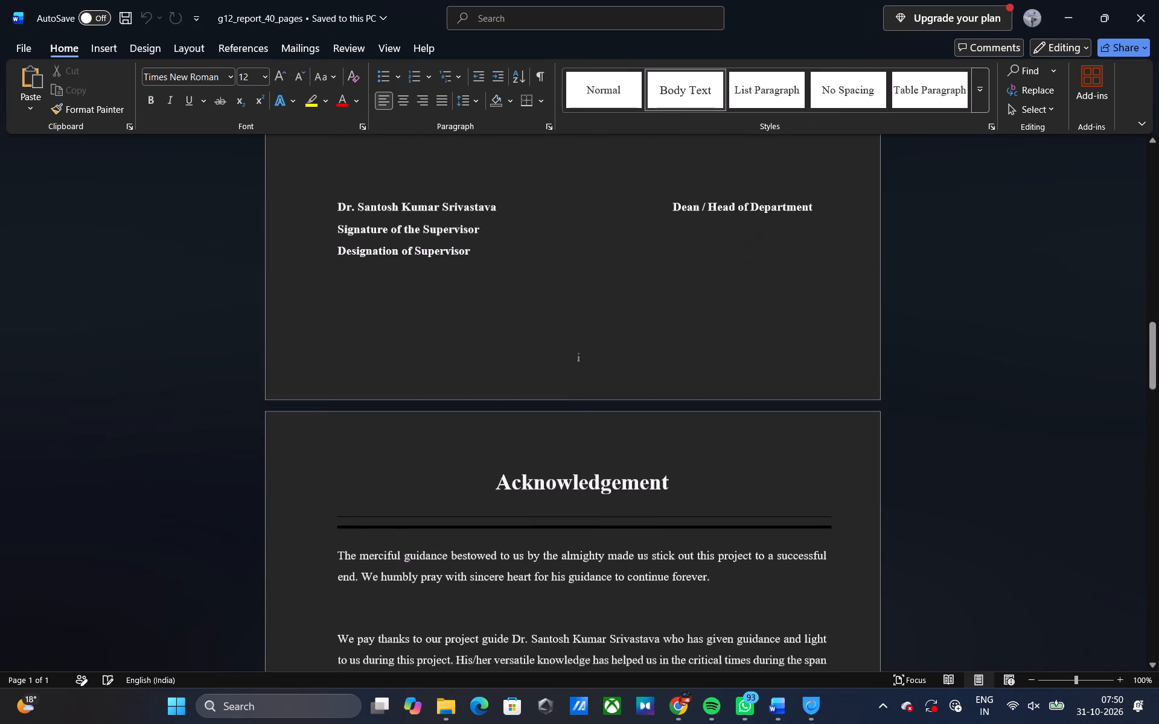
{"action": "scroll", "coordinate": [903, 405], "scroll_direction": "down", "scroll_amount": 5}
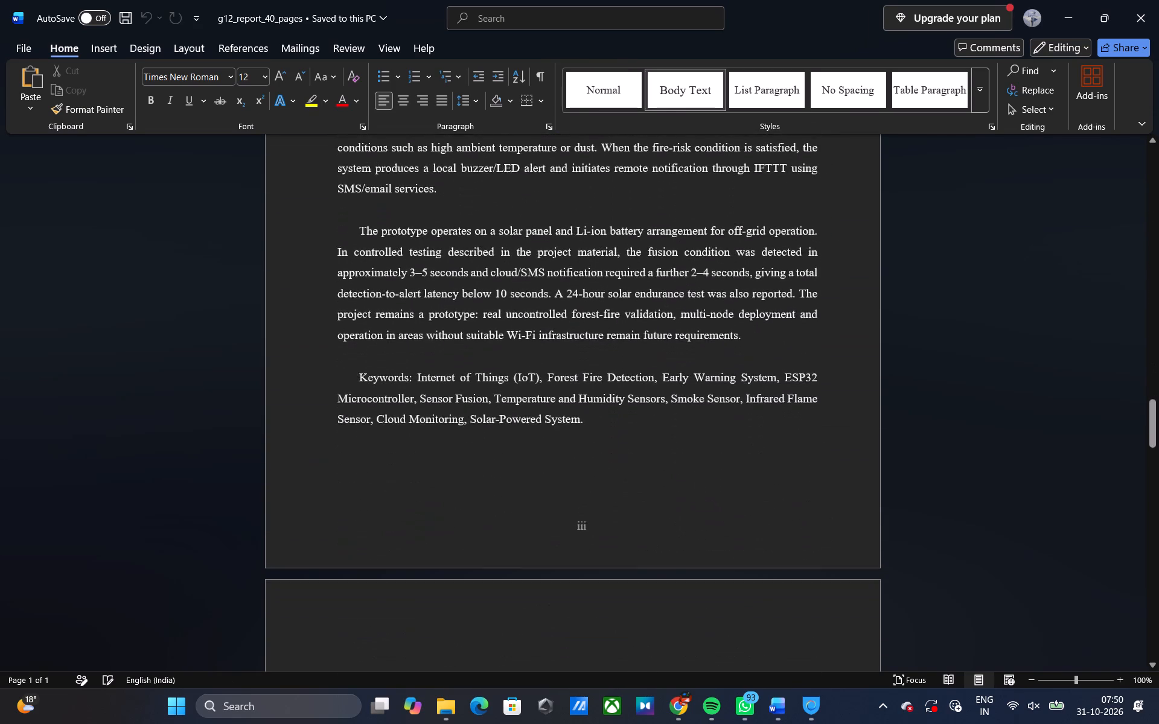
{"action": "scroll", "coordinate": [903, 405], "scroll_direction": "up", "scroll_amount": 7}
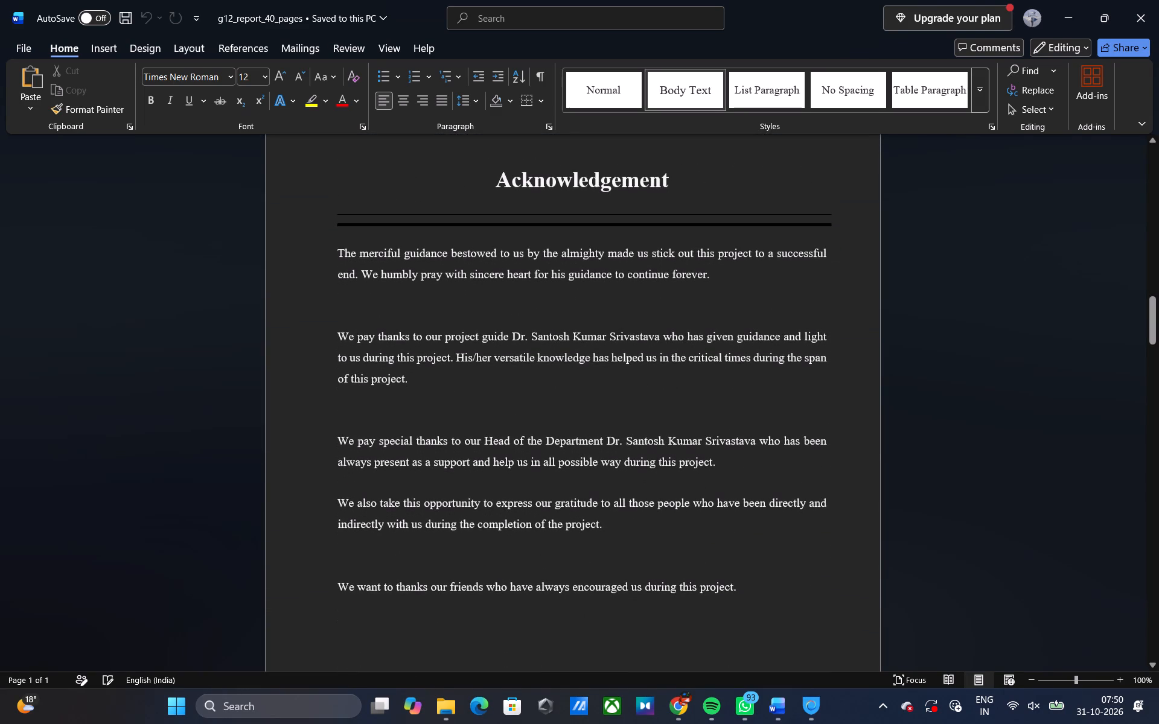
{"action": "scroll", "coordinate": [903, 405], "scroll_direction": "up", "scroll_amount": 1}
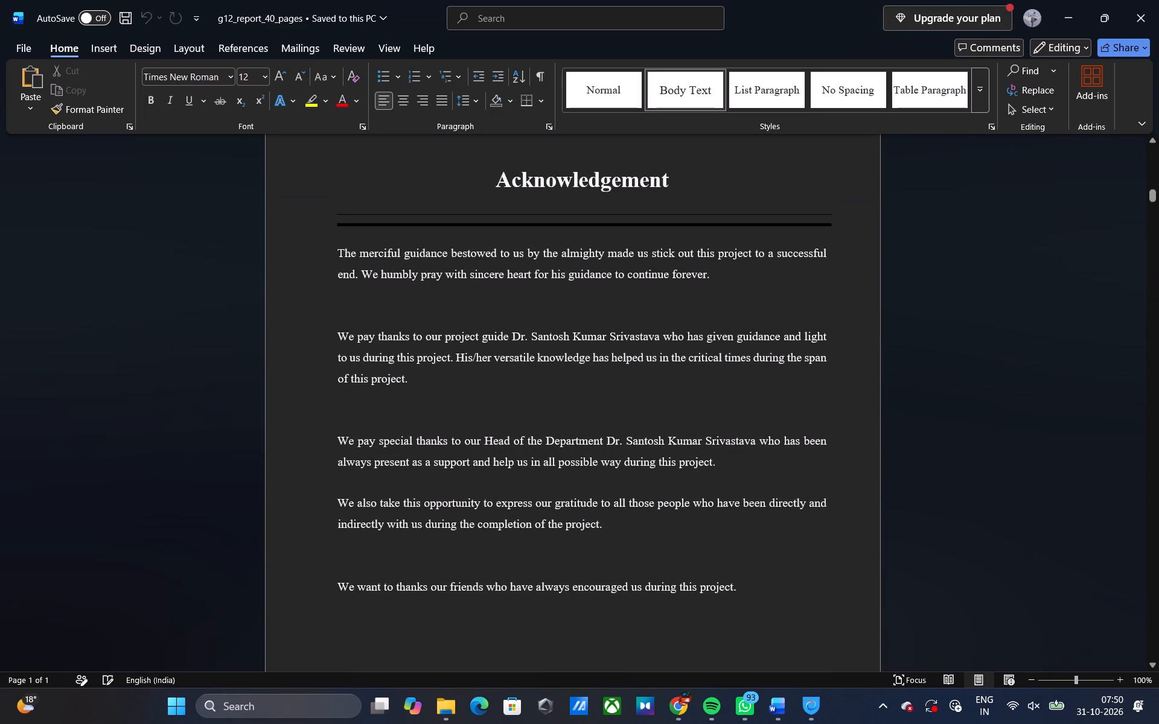
Select all the Acknowledgement body paragraphs and check their line spacing options without changing them, continuing to the Abstract.
{"action": "left_click_drag", "start_coordinate": [335, 249], "coordinate": [634, 542]}
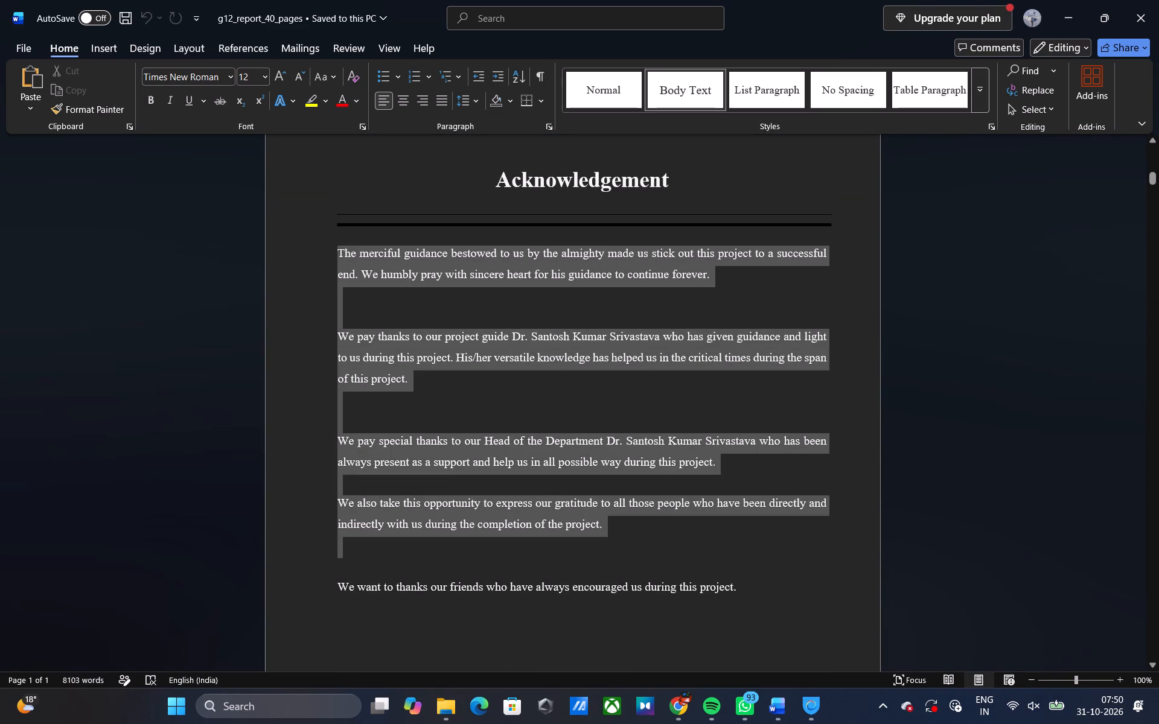
{"action": "left_click_drag", "start_coordinate": [634, 542], "coordinate": [742, 592]}
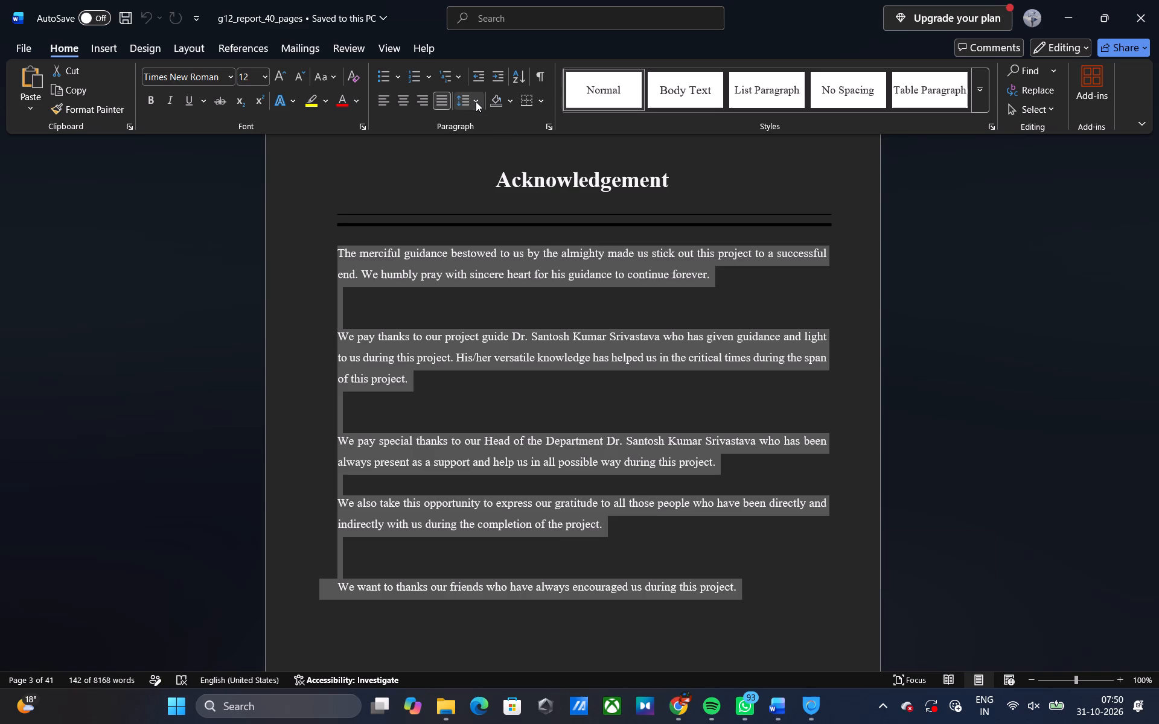
{"action": "left_click", "coordinate": [476, 101]}
{"action": "left_click", "coordinate": [928, 354]}
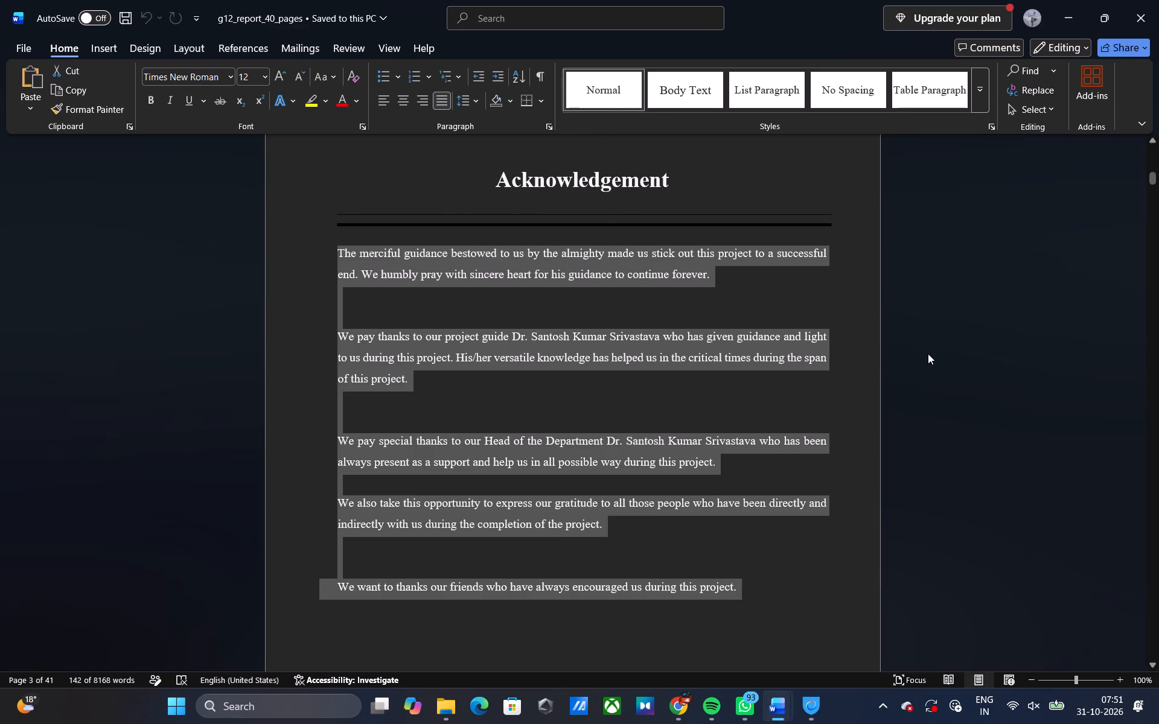
{"action": "left_click", "coordinate": [928, 354]}
{"action": "scroll", "coordinate": [928, 354], "scroll_direction": "down", "scroll_amount": 4}
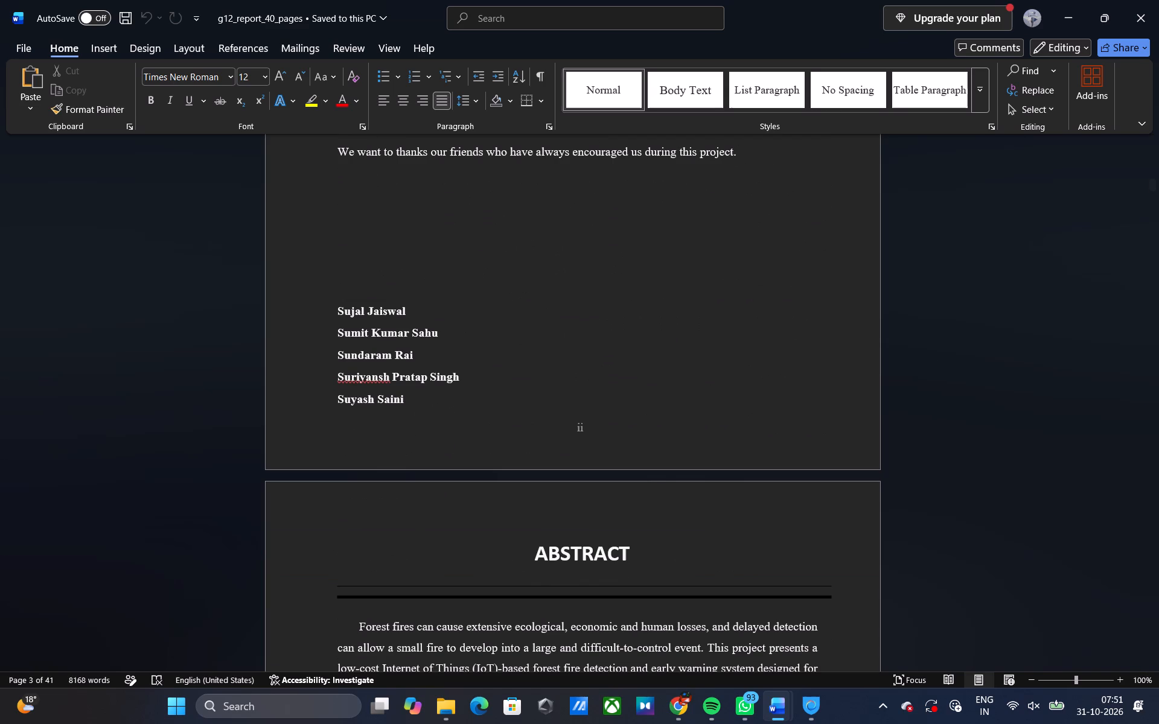
Show the desktop and launch the Kuto app.
{"action": "key", "text": "super+d"}
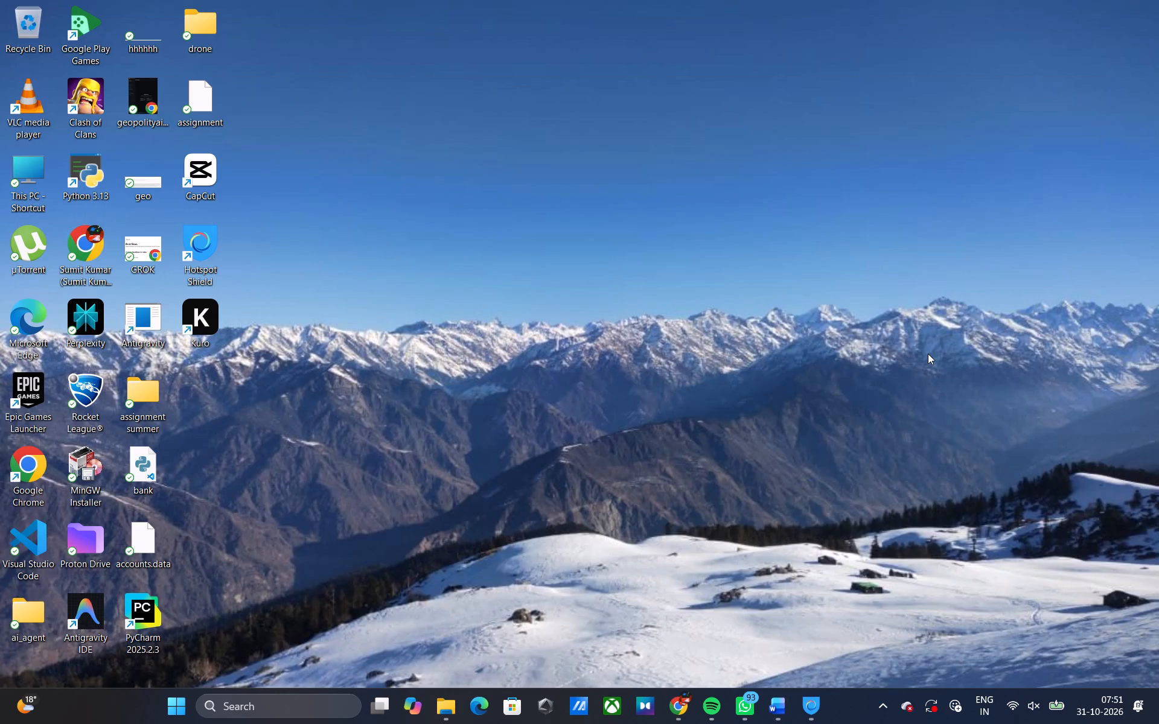
{"action": "double_click", "coordinate": [196, 327]}
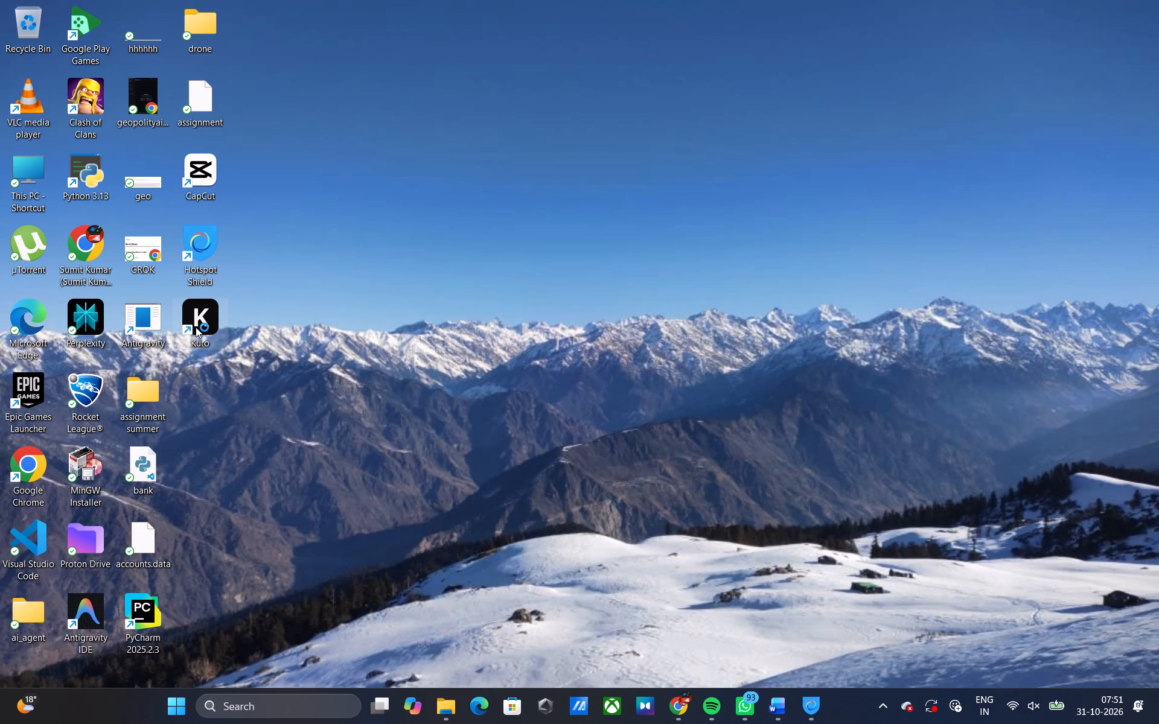
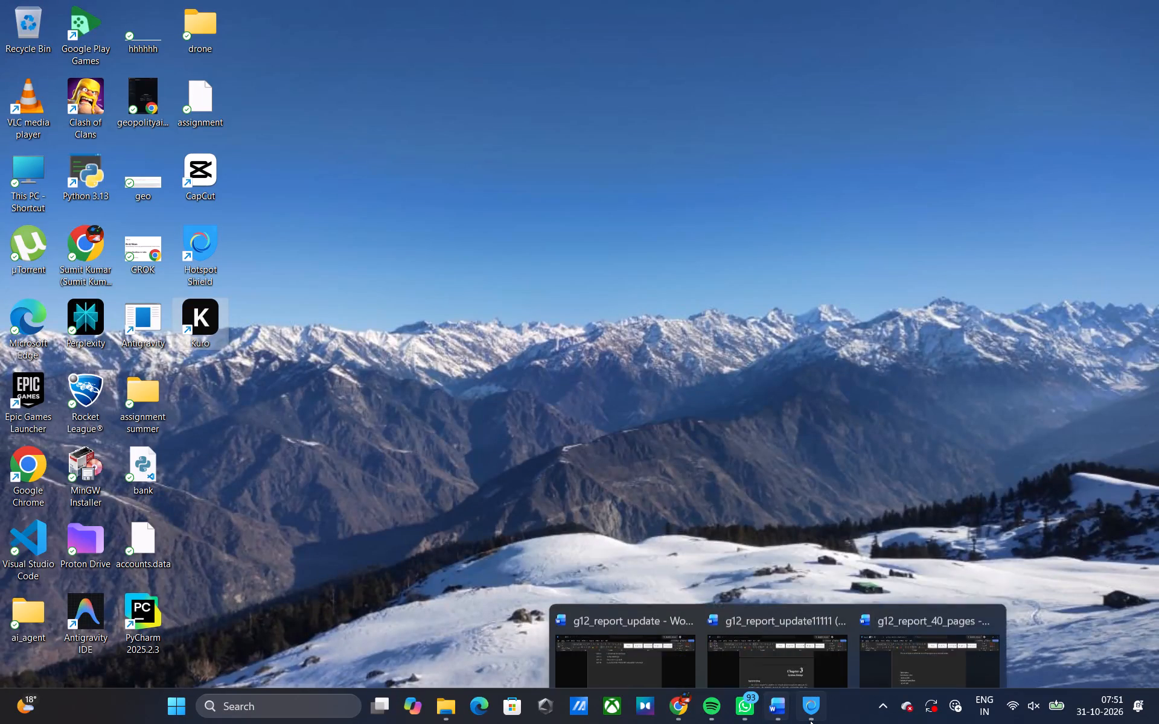
Close the running Hotspot Shield and Spotify windows.
{"action": "left_click", "coordinate": [852, 574]}
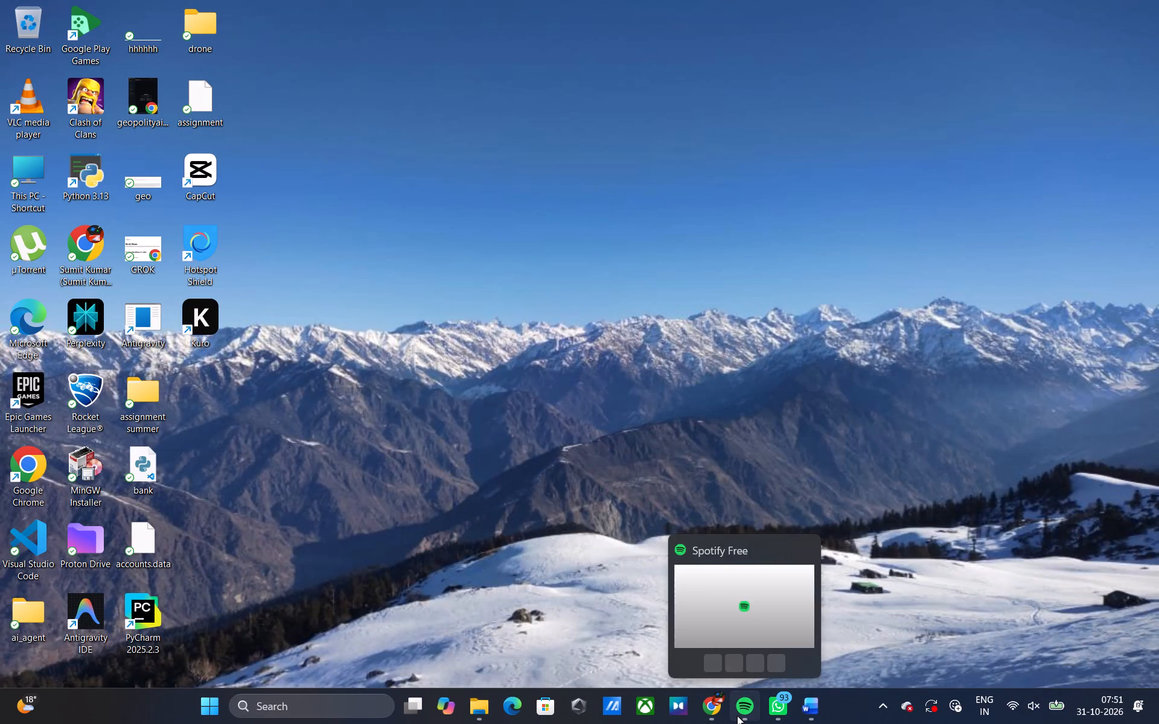
{"action": "left_click", "coordinate": [809, 550]}
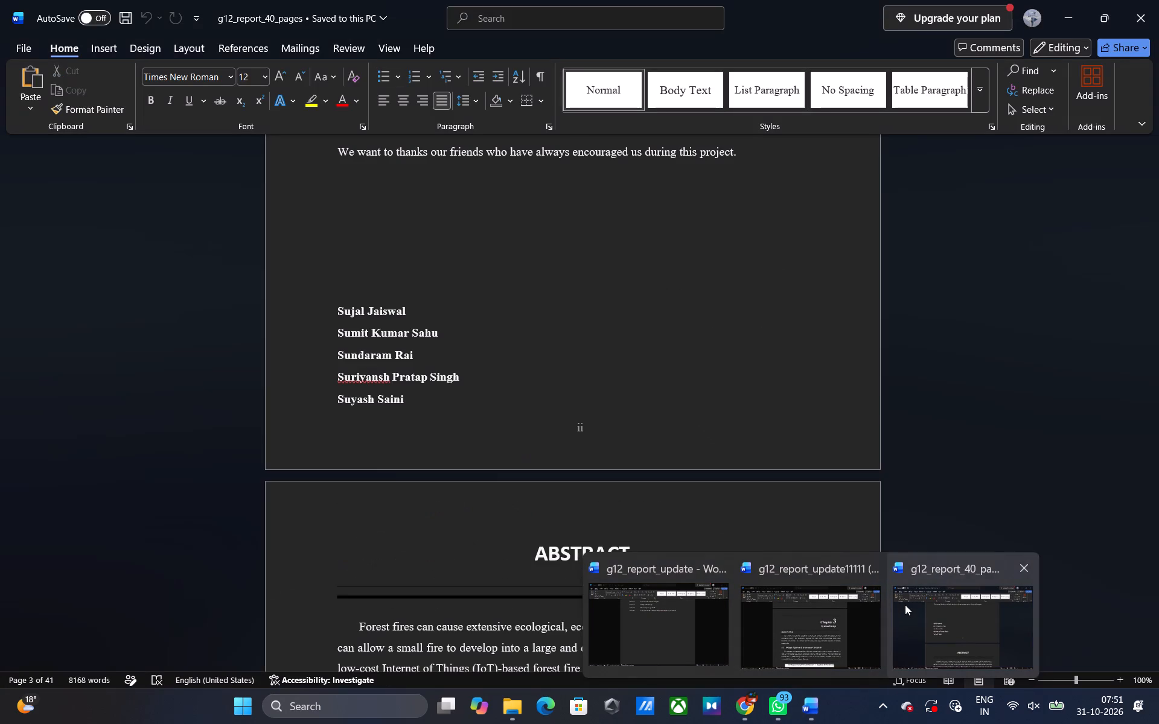
Switch to the g12_report_40_pages document in Word and turn on AutoSave by uploading it to the personal OneDrive.
{"action": "left_click", "coordinate": [905, 605]}
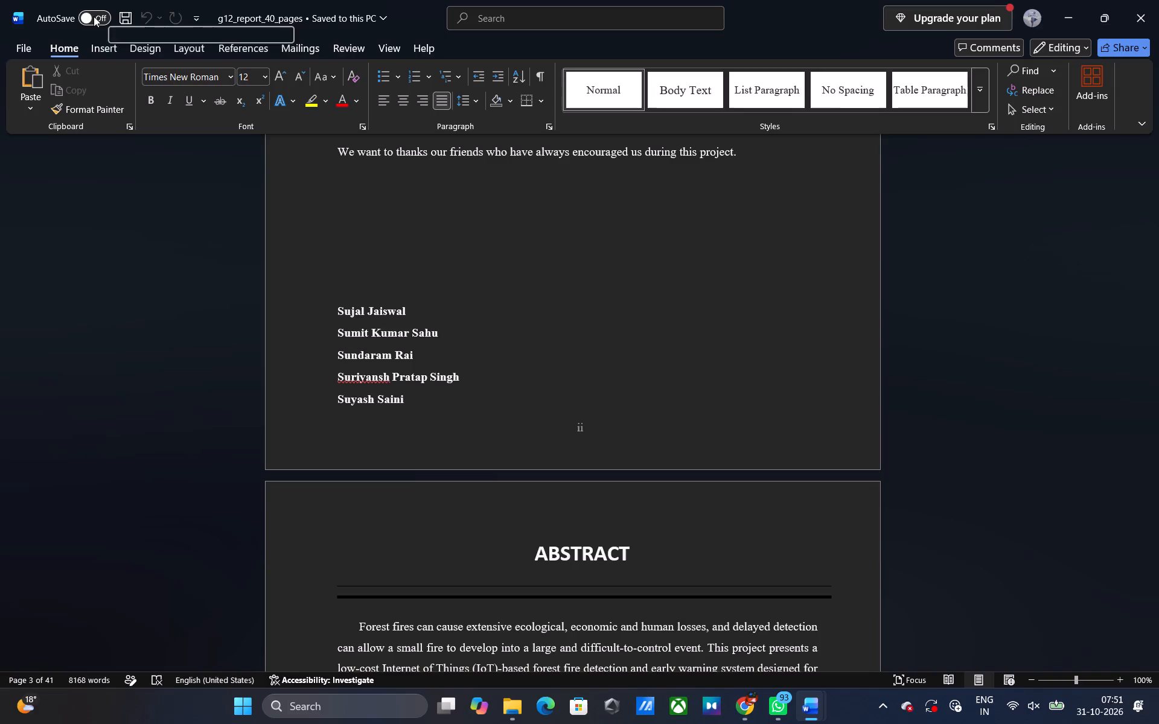
{"action": "left_click", "coordinate": [243, 18]}
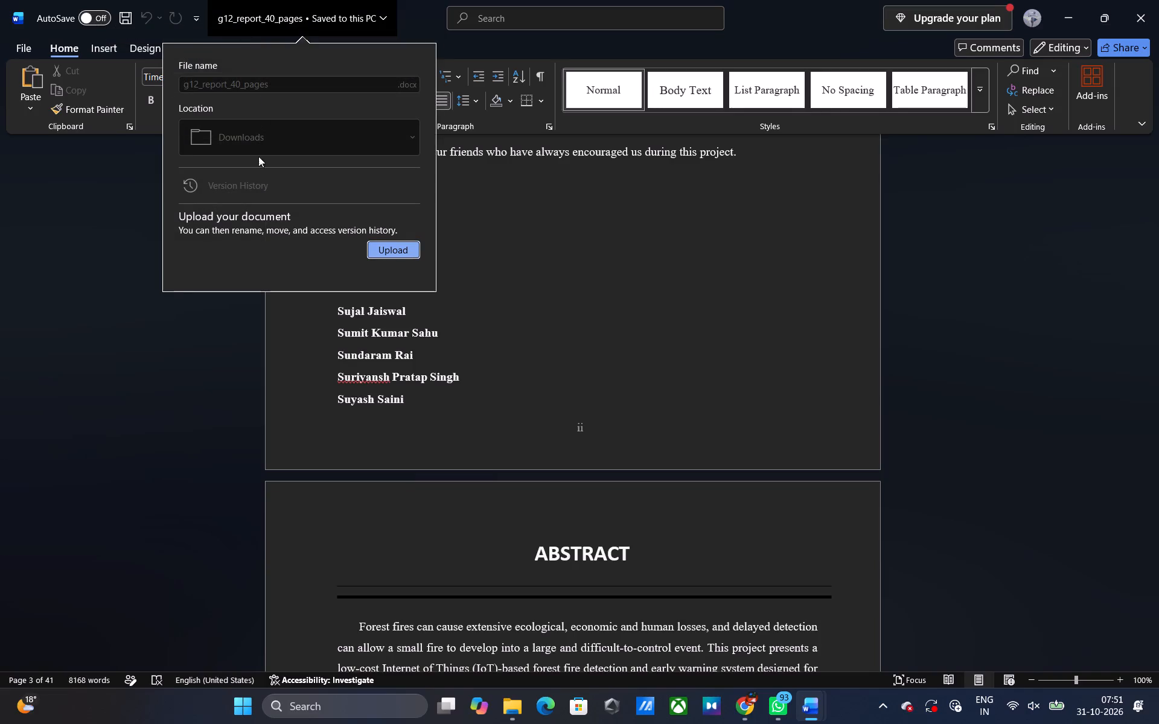
{"action": "left_click", "coordinate": [123, 222]}
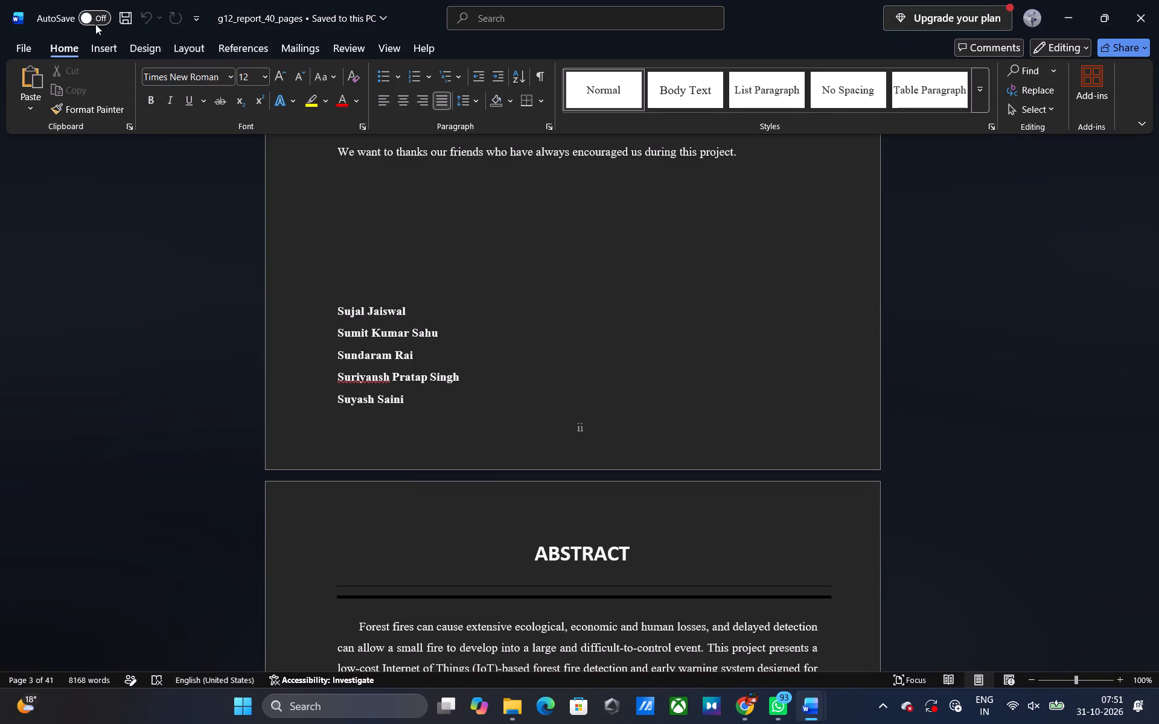
{"action": "left_click", "coordinate": [92, 19]}
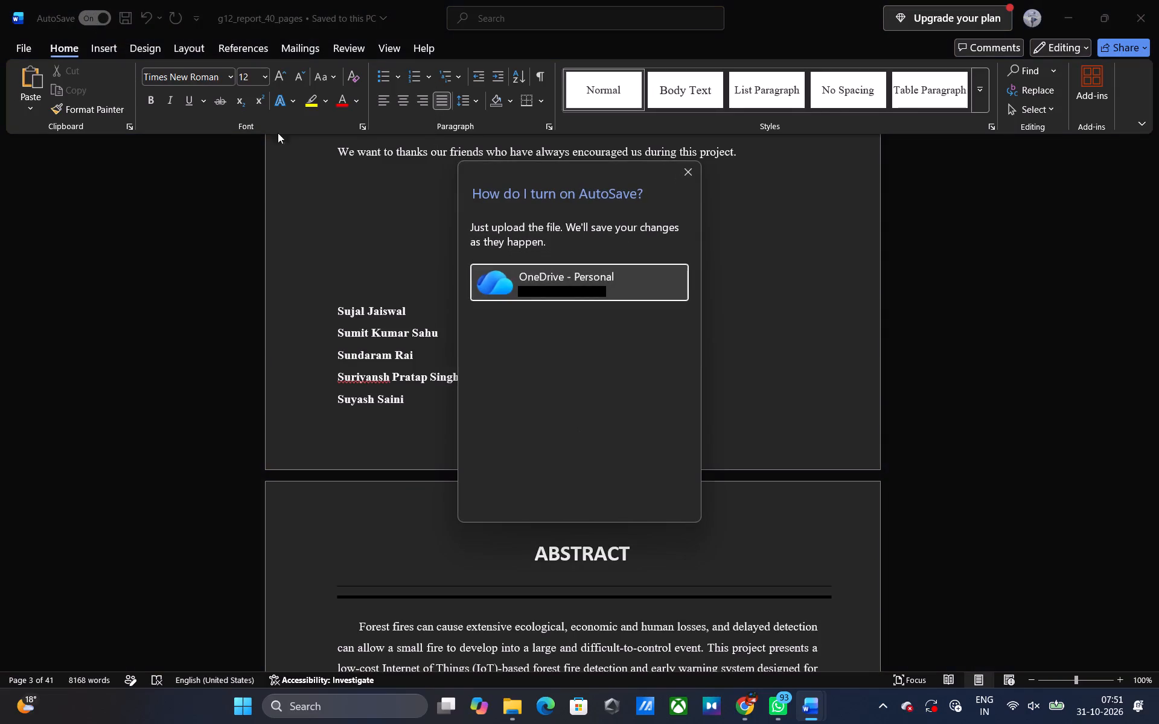
{"action": "left_click", "coordinate": [496, 291]}
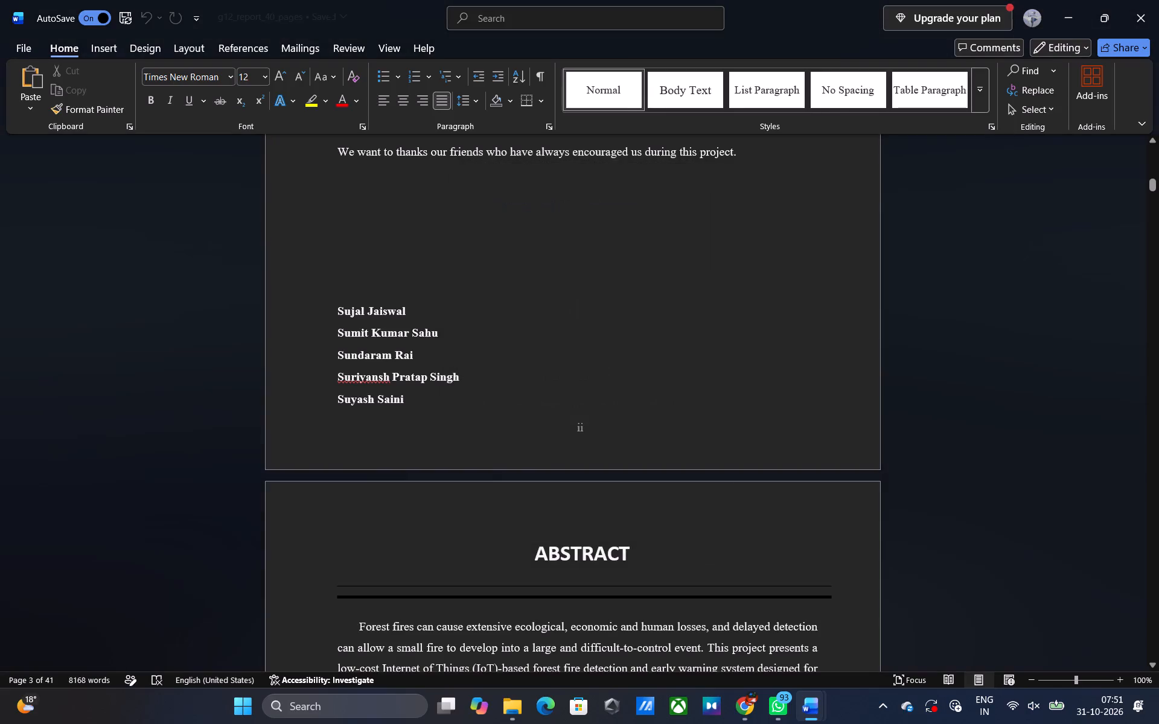
Rename the uploaded report file as G12_REPORT_SUMIT.
{"action": "left_click", "coordinate": [322, 0]}
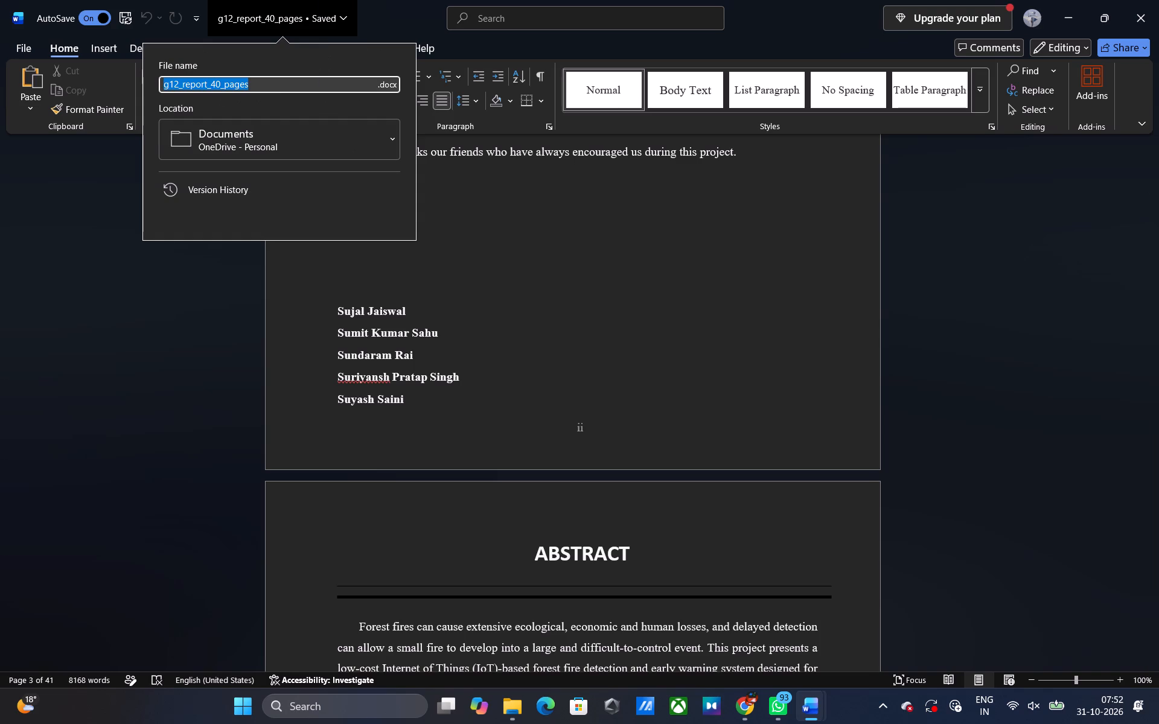
{"action": "type", "text": "G!@"}
{"action": "key", "text": "BackSpace"}
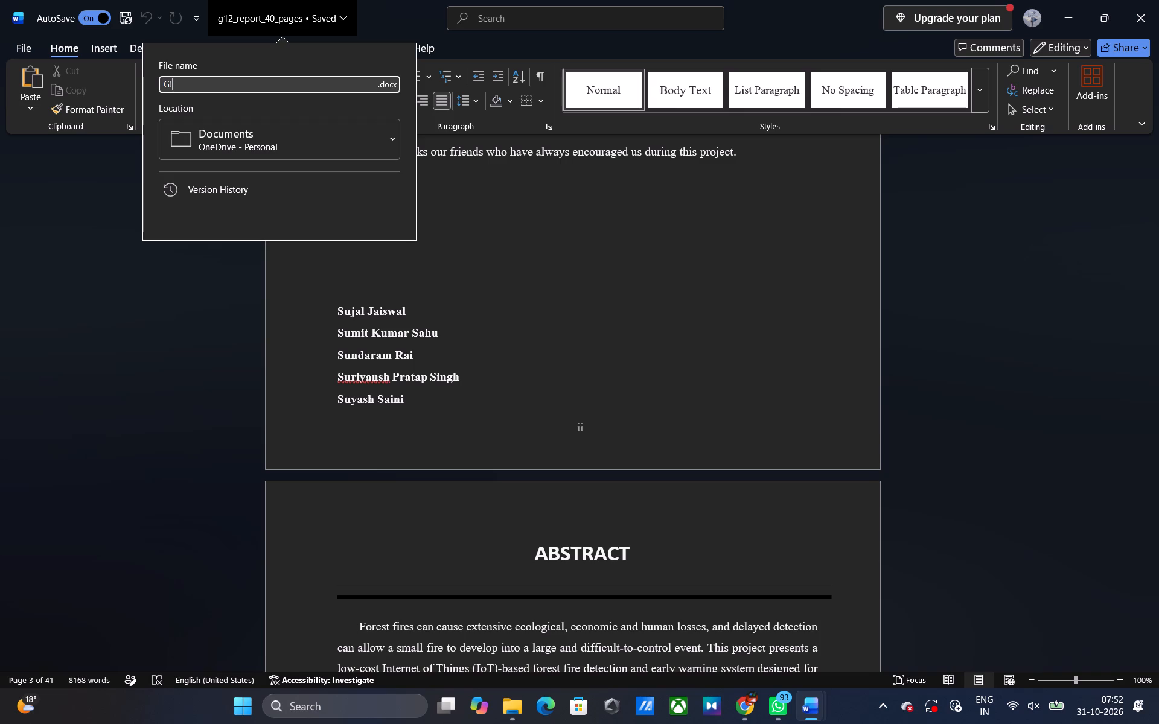
{"action": "key", "text": "BackSpace"}
{"action": "type", "text": "12"}
{"action": "key", "text": "shift+underscore"}
{"action": "key", "text": "shift+r"}
{"action": "key", "text": "shift+e"}
{"action": "type", "text": "PO"}
{"action": "type", "text": "RT"}
{"action": "key", "text": "shift+underscore"}
{"action": "key", "text": "shift+s"}
{"action": "key", "text": "shift+u"}
{"action": "type", "text": "MI"}
{"action": "key", "text": "shift+t"}
{"action": "key", "text": "Return"}
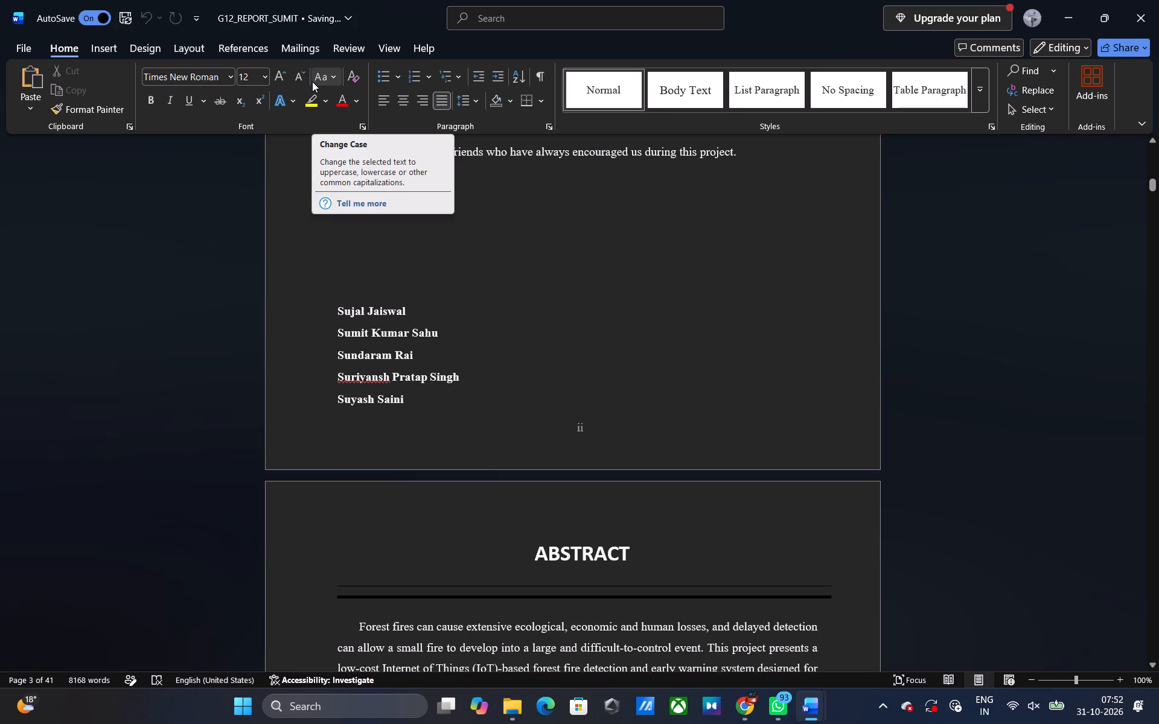
Review the renamed report from the Abstract through the Declaration, Table of Contents and List of Figures to Chapter 2, checking the listed page numbers.
{"action": "scroll", "coordinate": [957, 395], "scroll_direction": "down", "scroll_amount": 2}
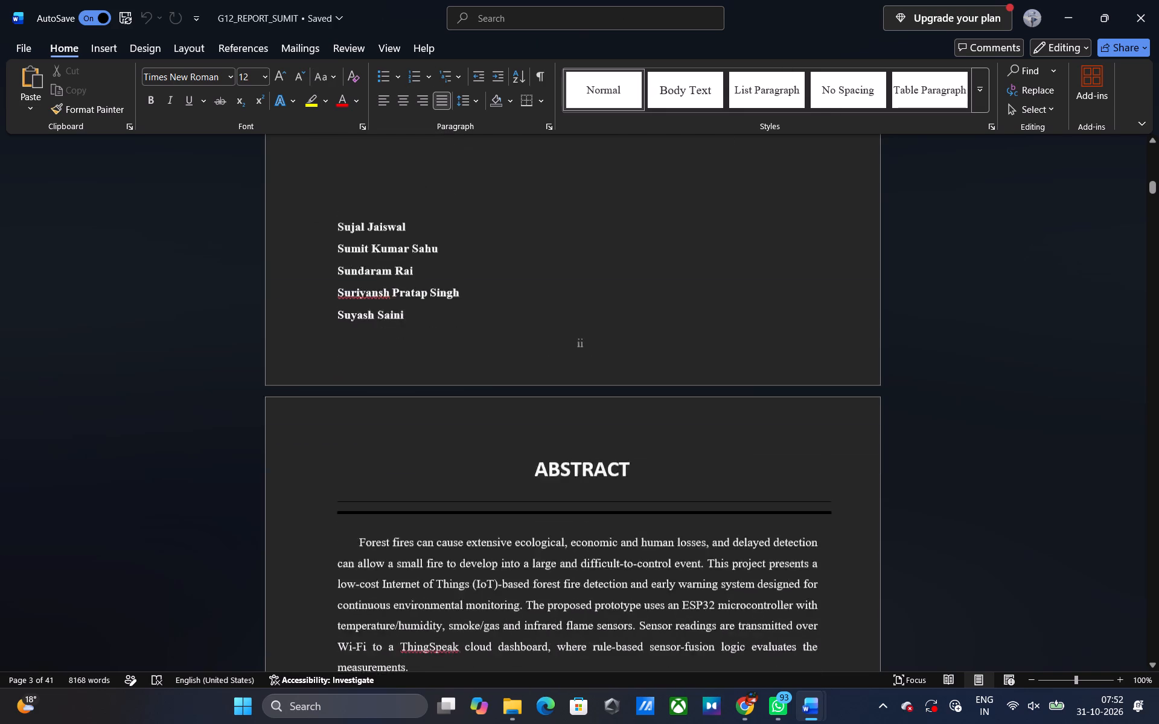
{"action": "scroll", "coordinate": [957, 395], "scroll_direction": "down", "scroll_amount": 9}
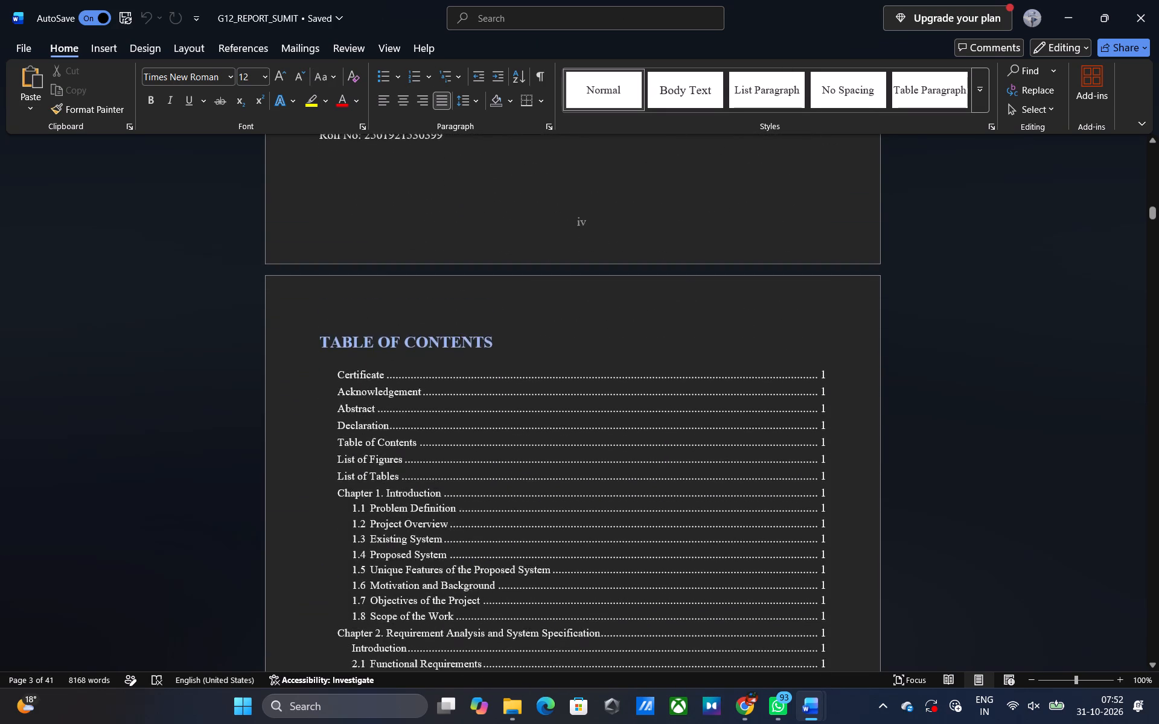
{"action": "scroll", "coordinate": [957, 395], "scroll_direction": "down", "scroll_amount": 2}
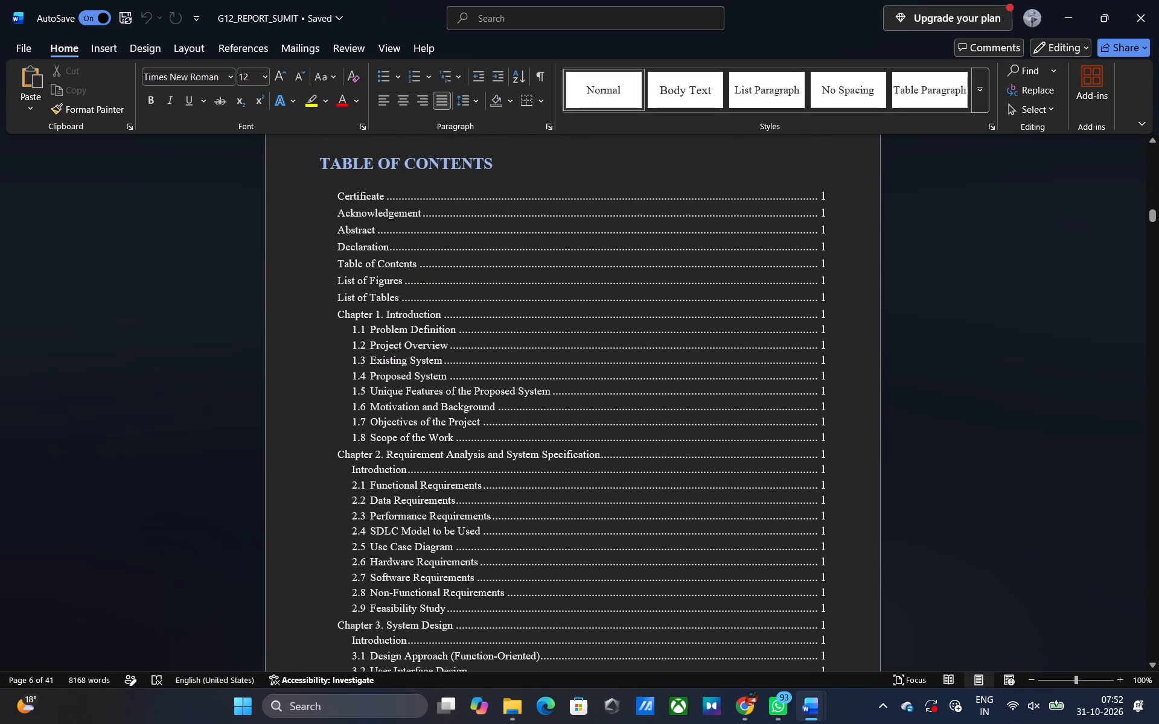
{"action": "scroll", "coordinate": [957, 395], "scroll_direction": "down", "scroll_amount": 1}
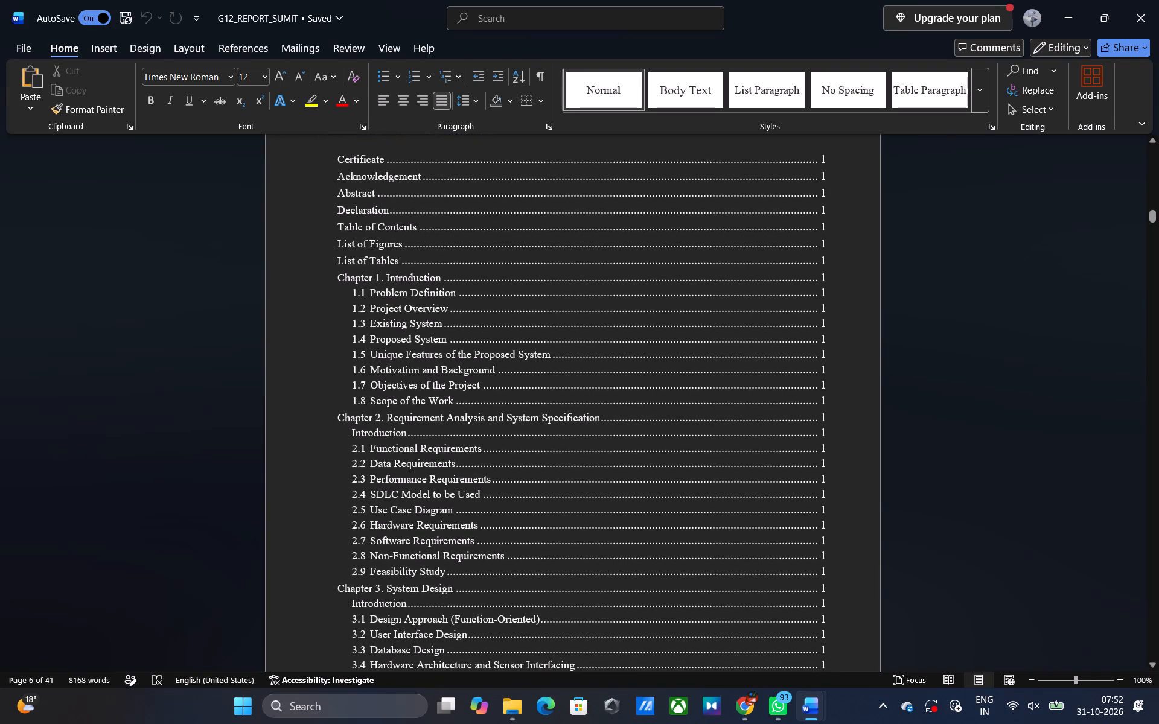
{"action": "scroll", "coordinate": [957, 395], "scroll_direction": "down", "scroll_amount": 9}
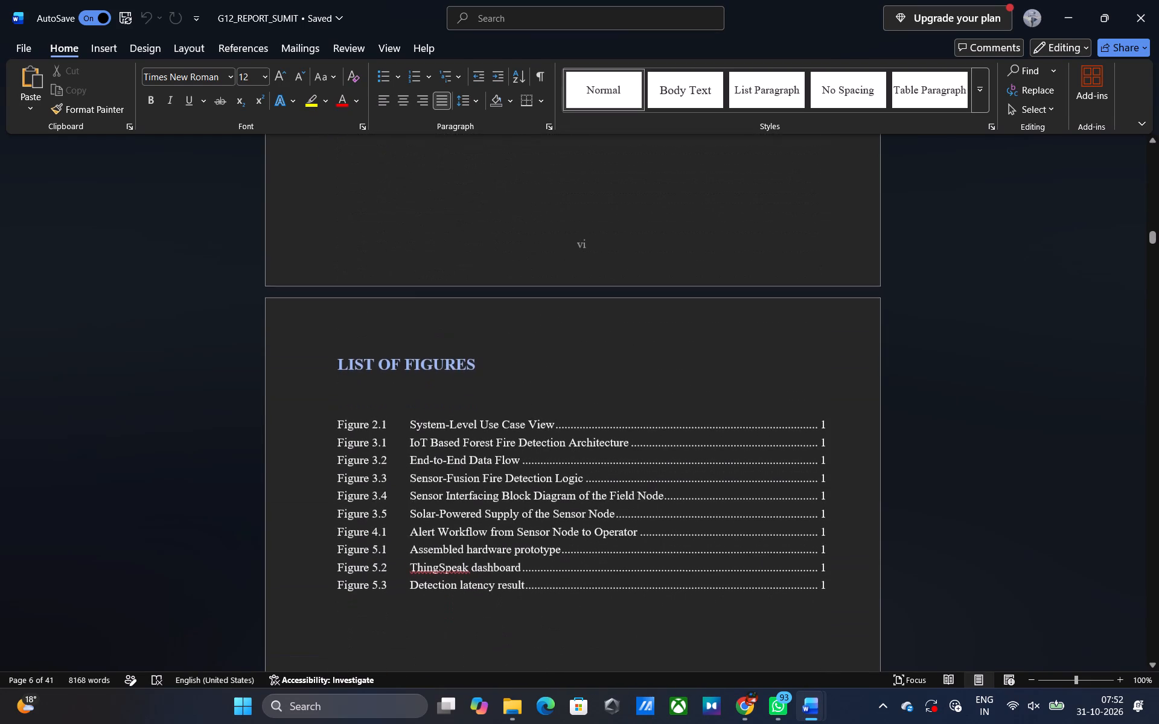
{"action": "scroll", "coordinate": [957, 395], "scroll_direction": "down", "scroll_amount": 5}
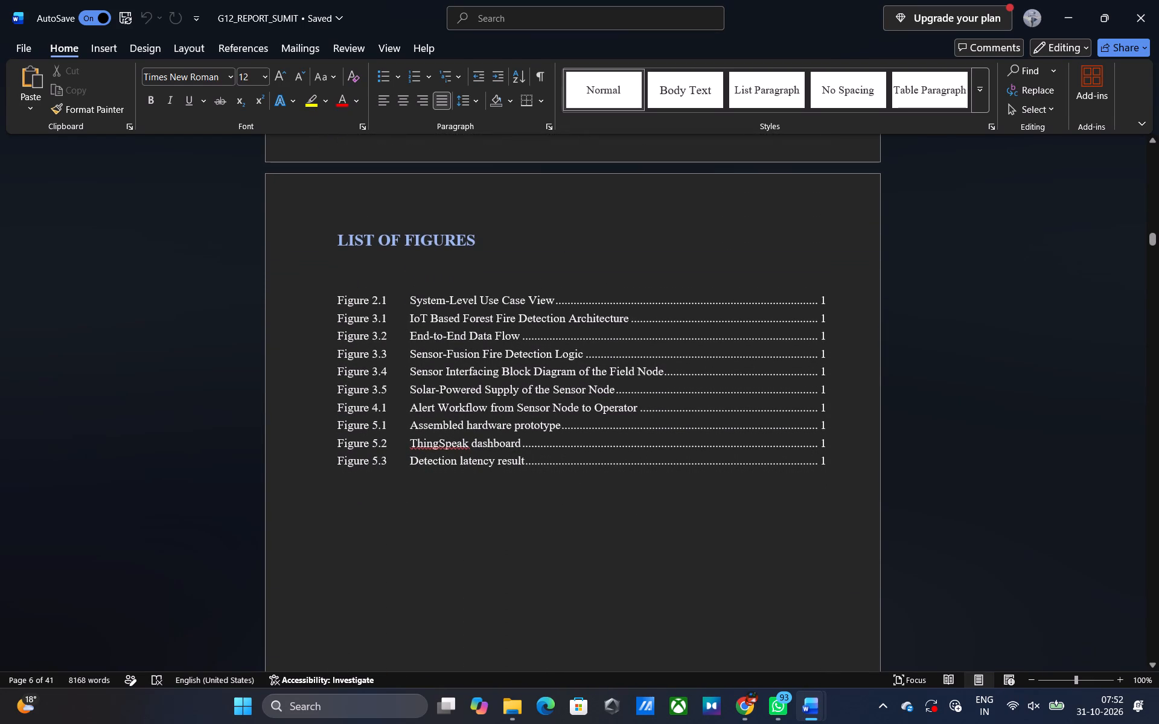
{"action": "scroll", "coordinate": [957, 395], "scroll_direction": "down", "scroll_amount": 4}
{"action": "scroll", "coordinate": [957, 395], "scroll_direction": "up", "scroll_amount": 1}
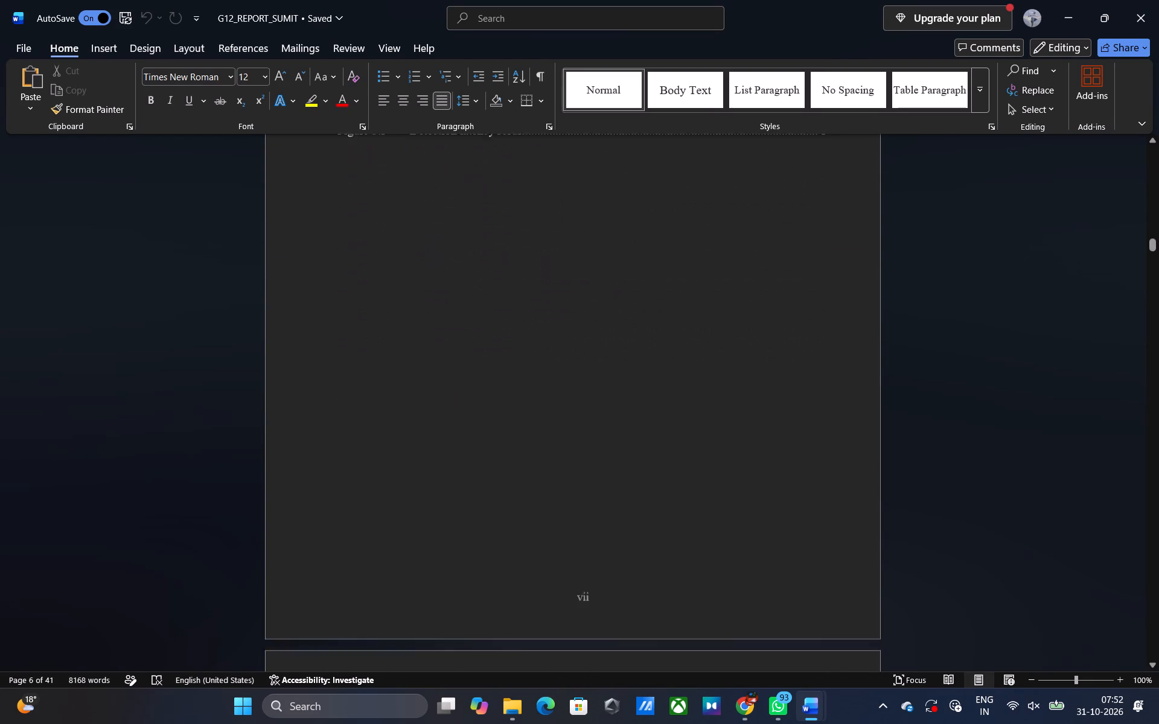
{"action": "scroll", "coordinate": [957, 395], "scroll_direction": "up", "scroll_amount": 2}
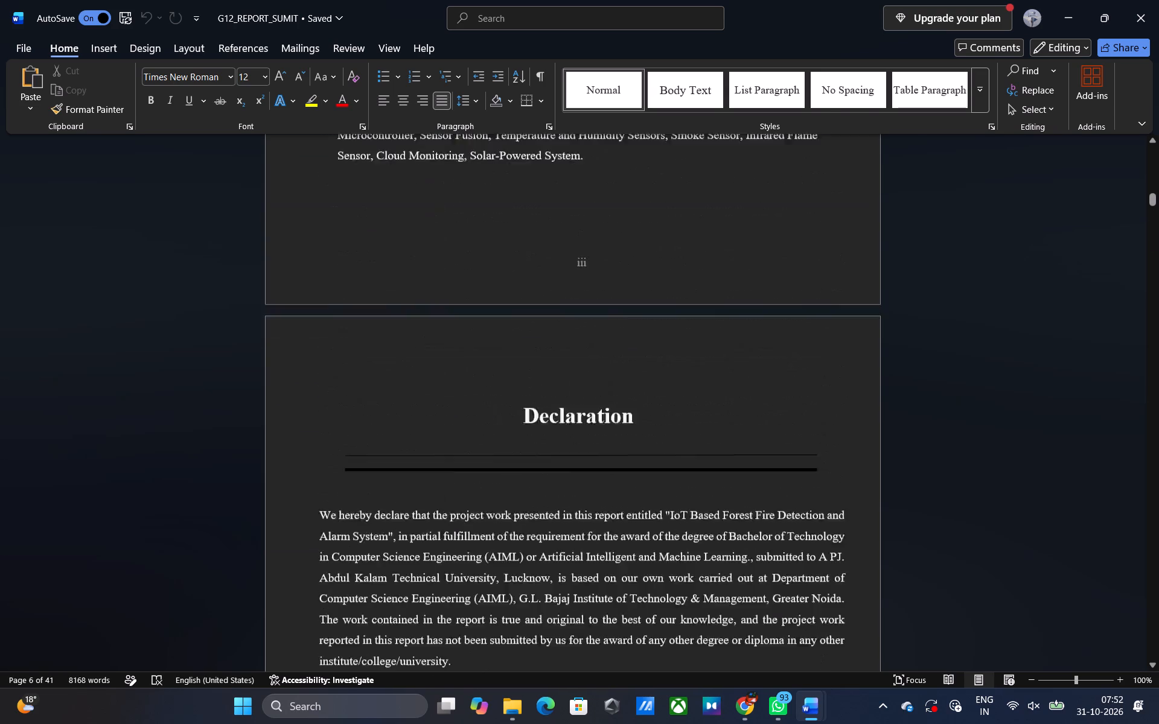
{"action": "scroll", "coordinate": [957, 395], "scroll_direction": "up", "scroll_amount": 3}
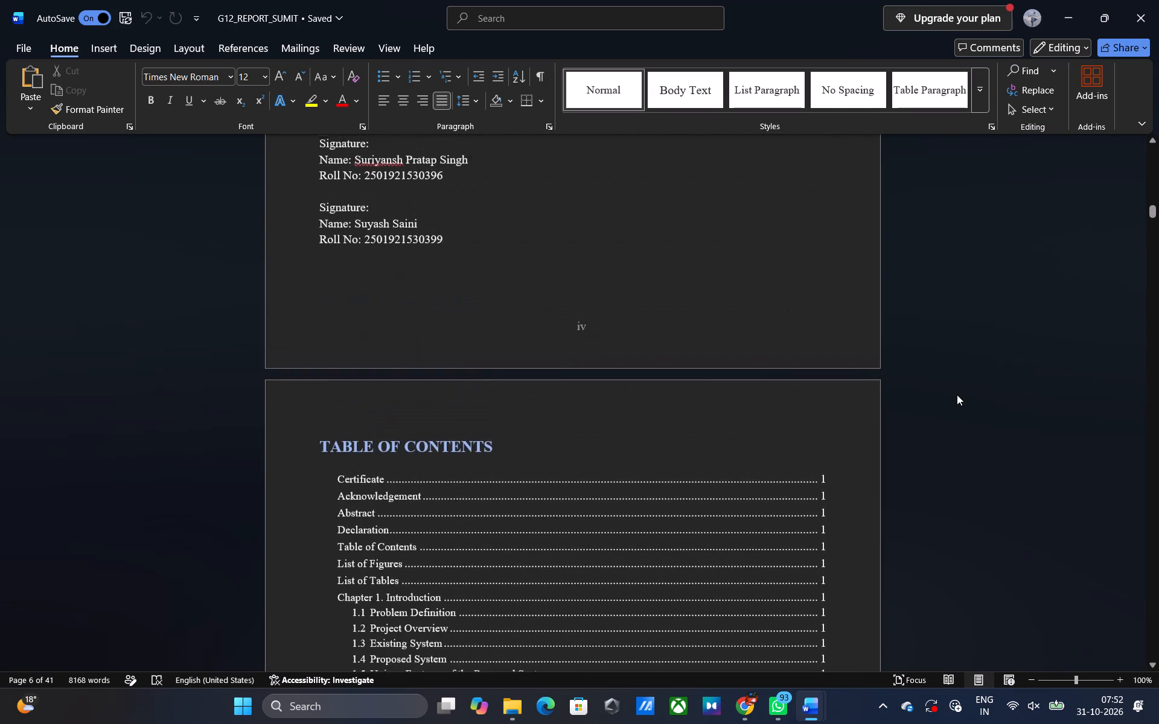
{"action": "scroll", "coordinate": [957, 395], "scroll_direction": "left", "scroll_amount": 1}
{"action": "scroll", "coordinate": [957, 395], "scroll_direction": "down", "scroll_amount": 2}
{"action": "scroll", "coordinate": [957, 395], "scroll_direction": "up", "scroll_amount": 3}
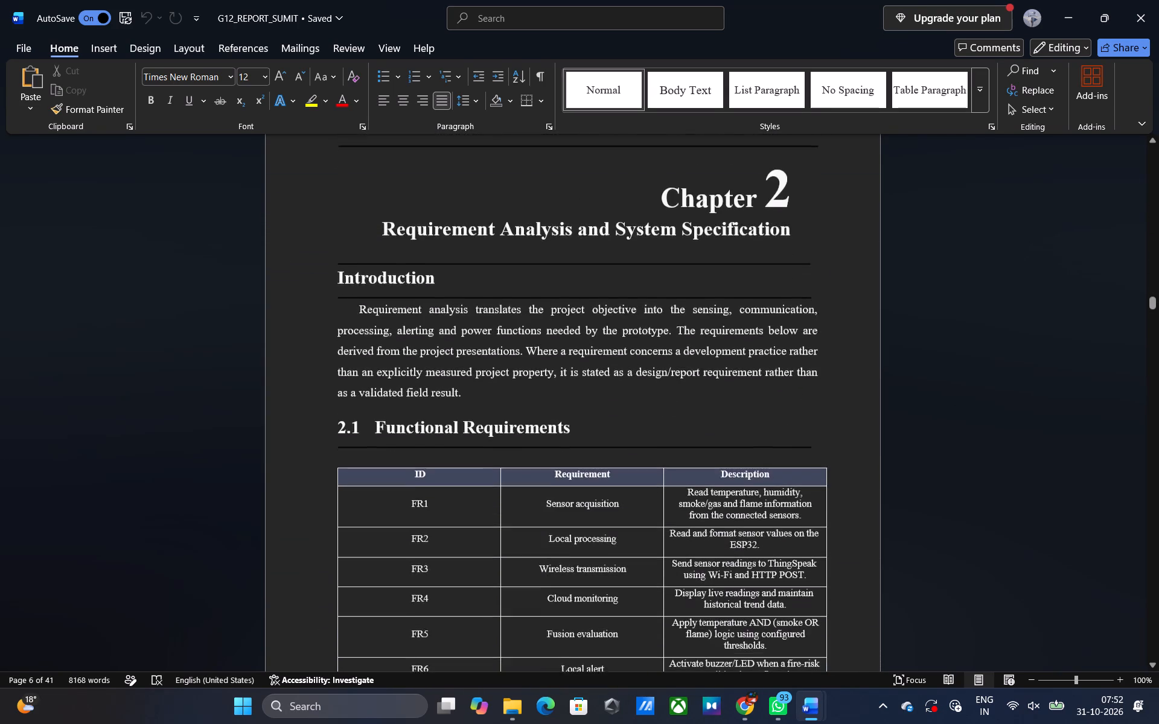
{"action": "scroll", "coordinate": [957, 395], "scroll_direction": "up", "scroll_amount": 11}
{"action": "scroll", "coordinate": [957, 395], "scroll_direction": "down", "scroll_amount": 3}
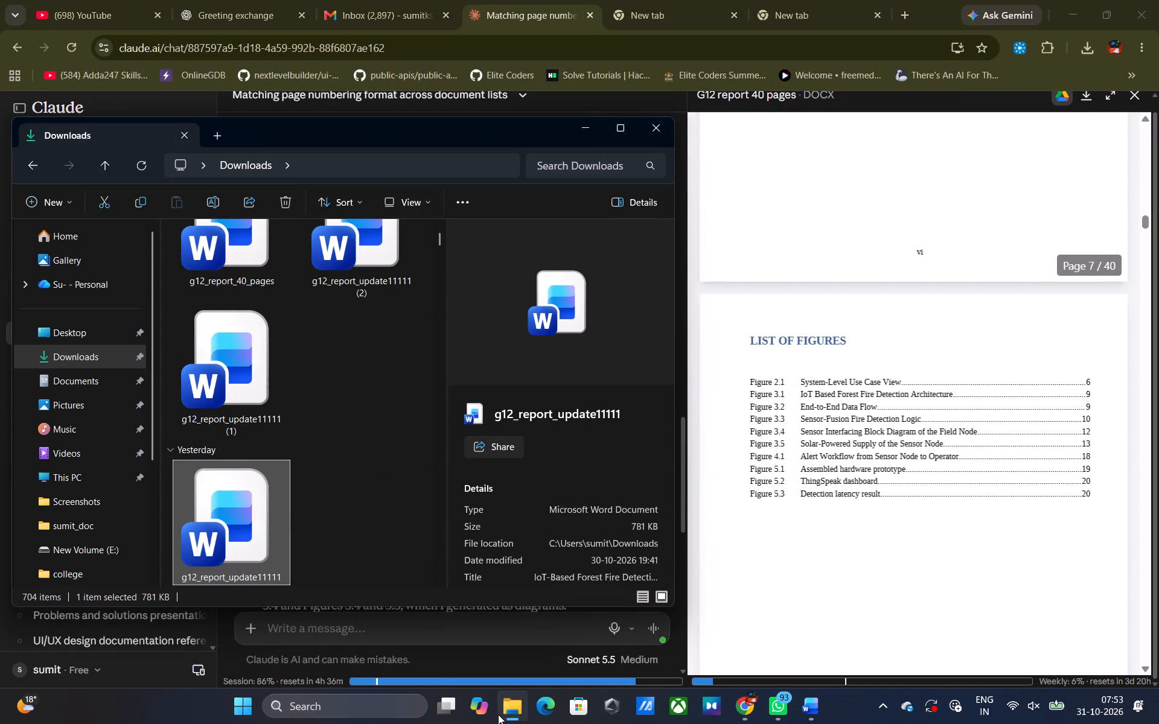
{"action": "left_click", "coordinate": [86, 373]}
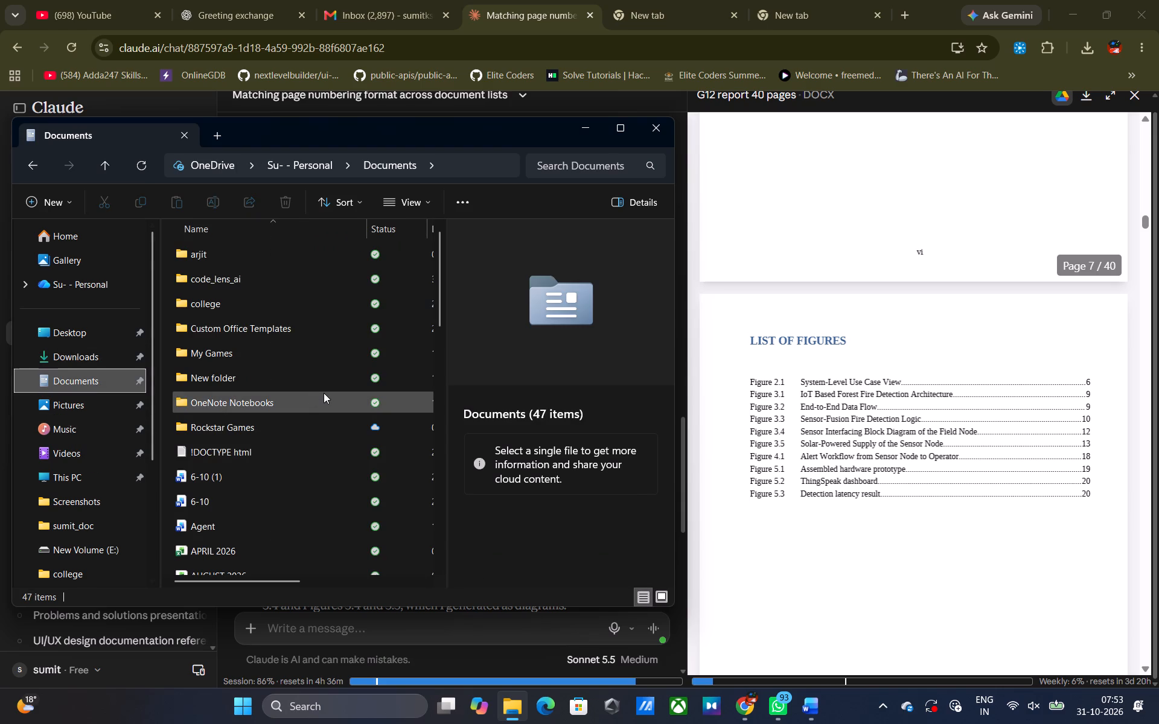
{"action": "scroll", "coordinate": [324, 393], "scroll_direction": "down", "scroll_amount": 5}
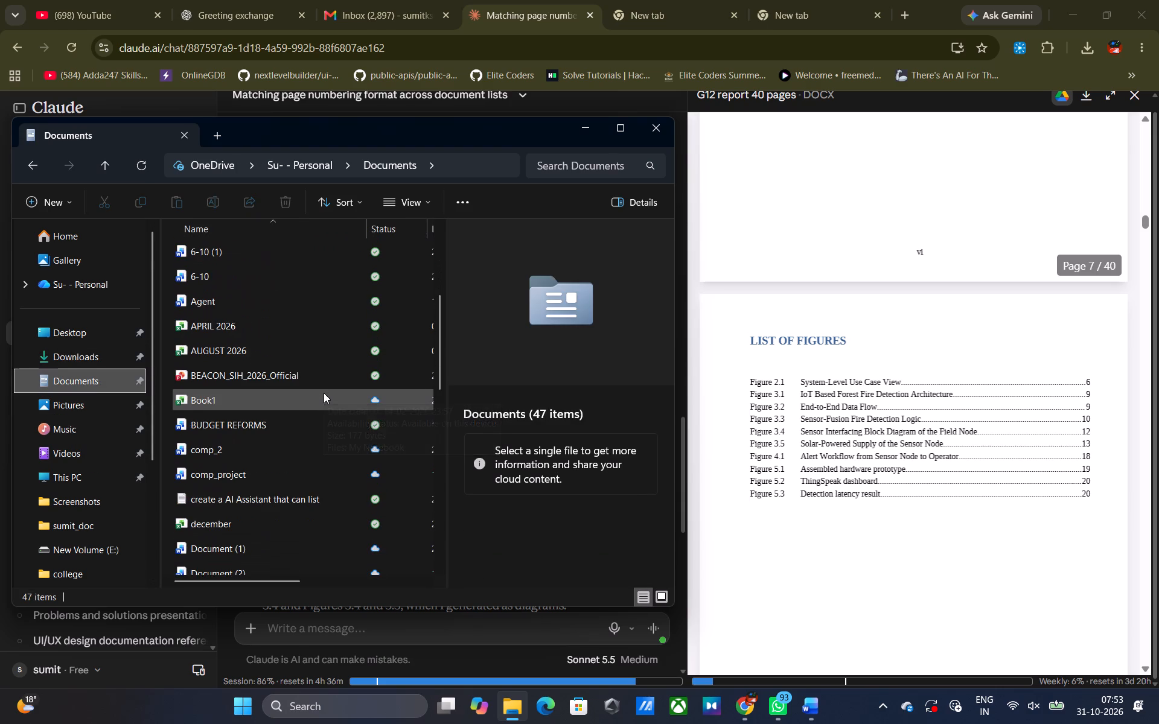
{"action": "scroll", "coordinate": [324, 393], "scroll_direction": "down", "scroll_amount": 4}
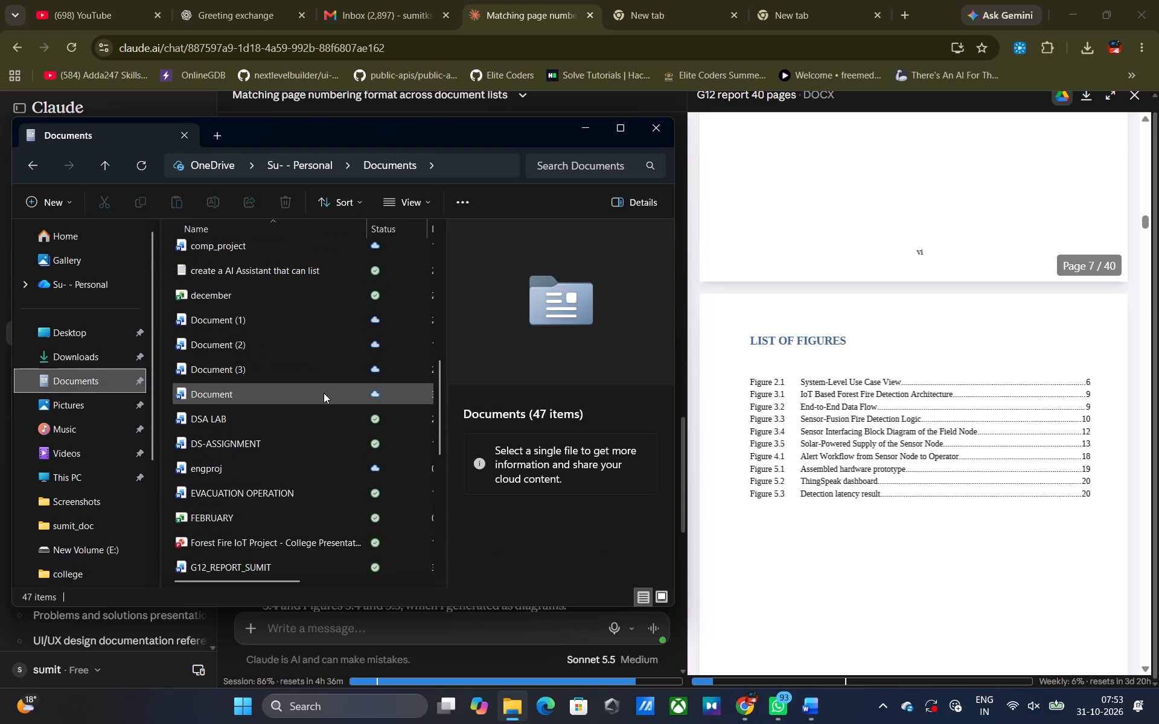
{"action": "scroll", "coordinate": [347, 450], "scroll_direction": "down", "scroll_amount": 2}
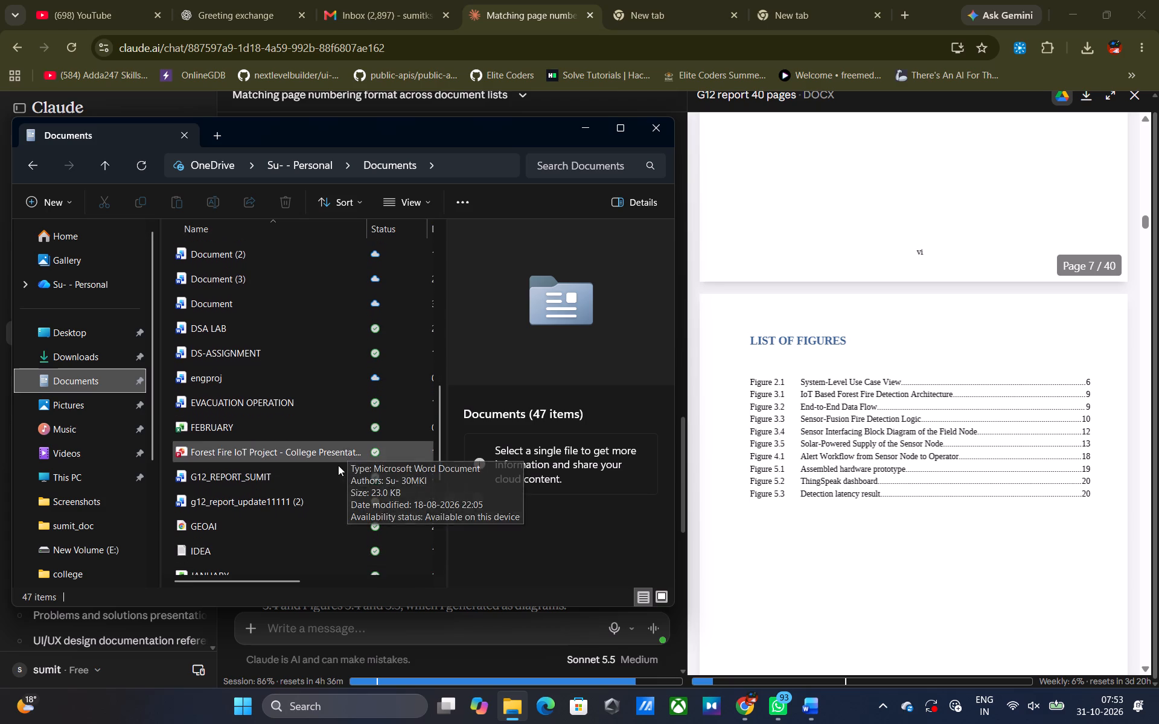
{"action": "double_click", "coordinate": [327, 473]}
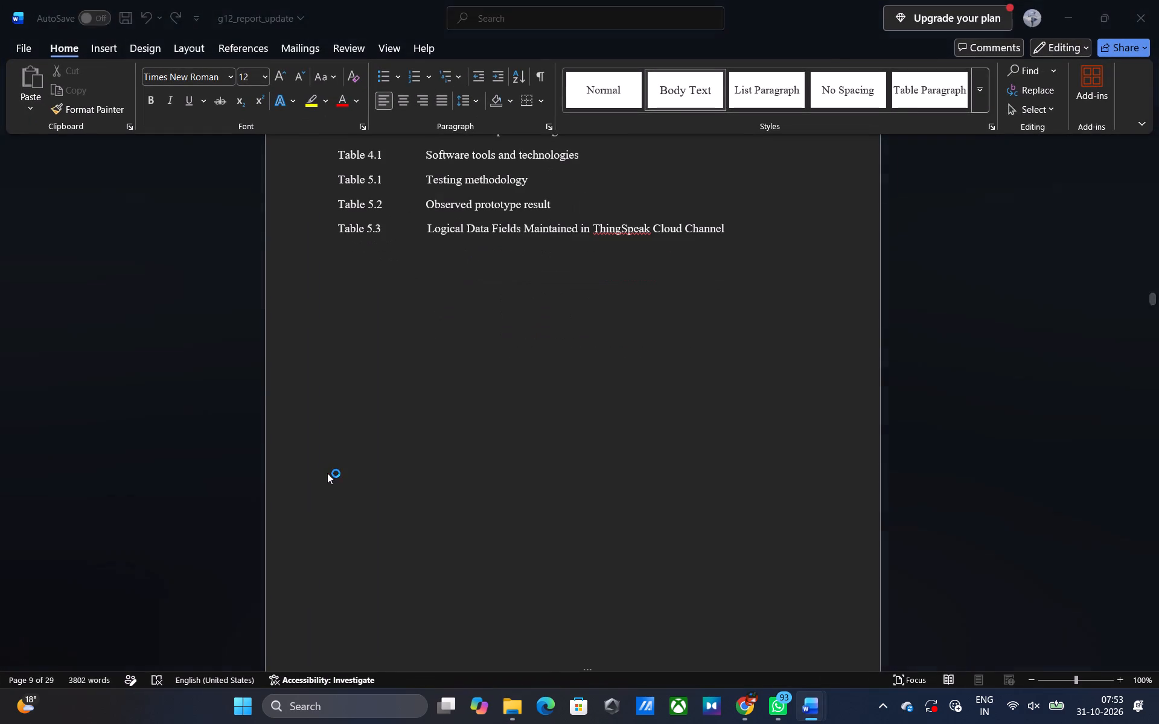
Review the reopened G12_REPORT_SUMIT from the Certificate through the Declaration and Table of Contents to the List of Figures, checking page numbering.
{"action": "scroll", "coordinate": [327, 473], "scroll_direction": "down", "scroll_amount": 5}
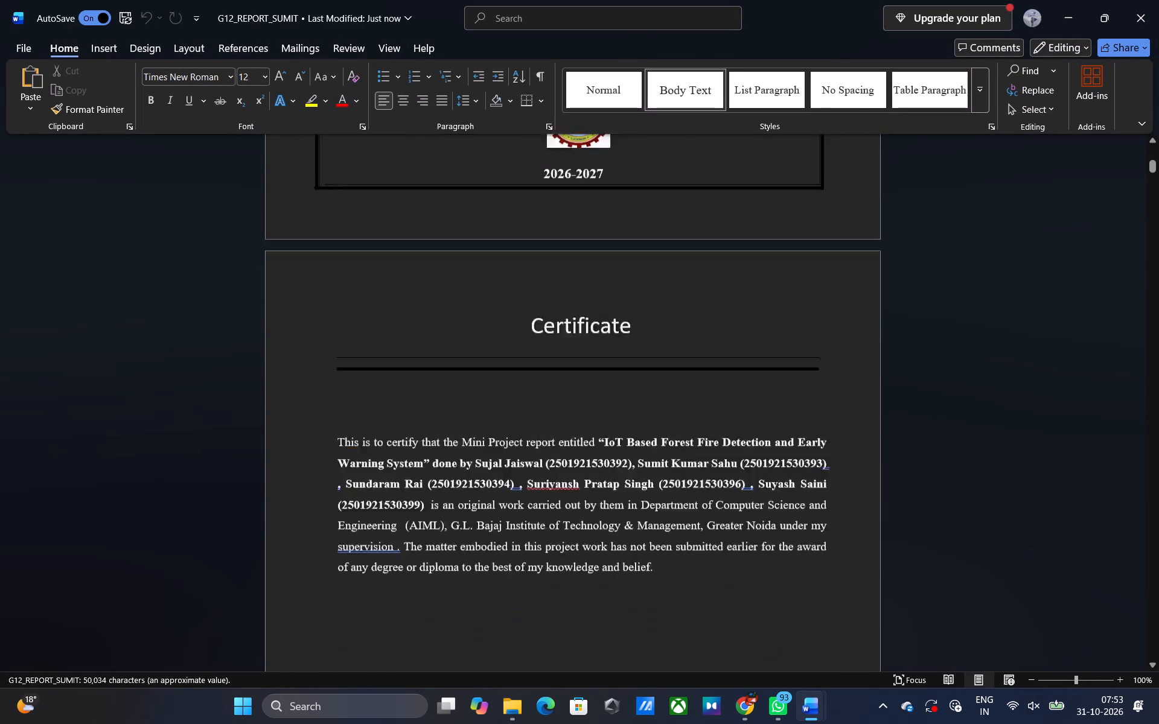
{"action": "scroll", "coordinate": [327, 473], "scroll_direction": "down", "scroll_amount": 7}
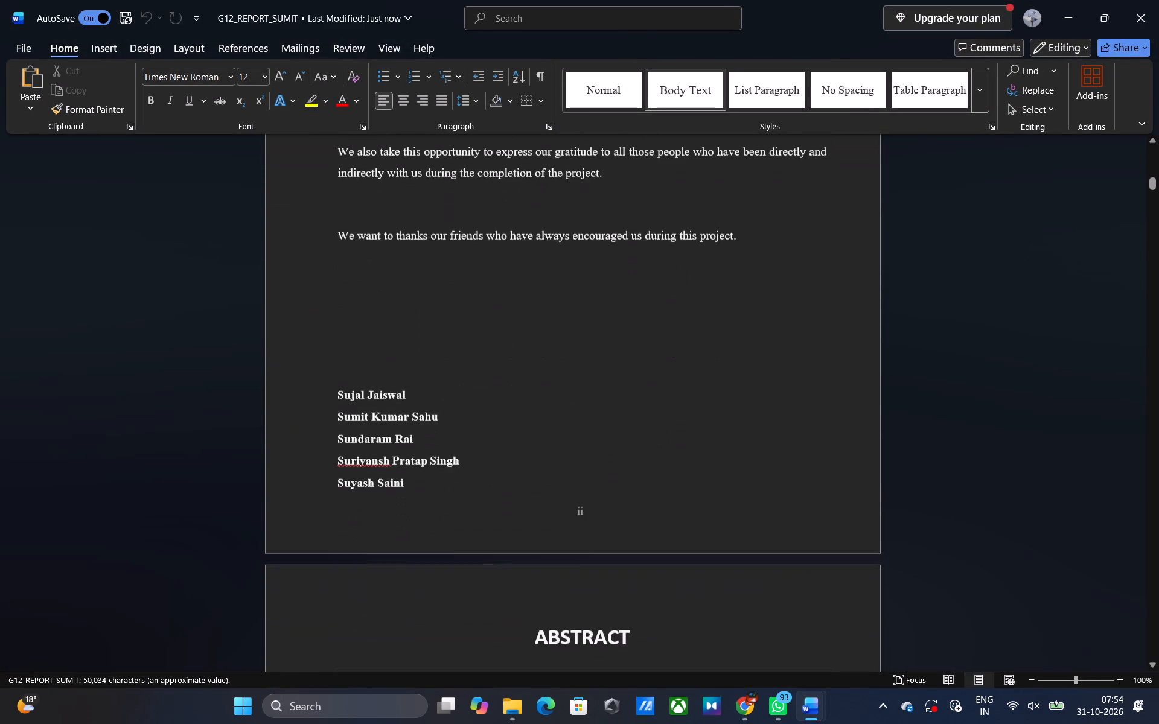
{"action": "scroll", "coordinate": [327, 473], "scroll_direction": "down", "scroll_amount": 7}
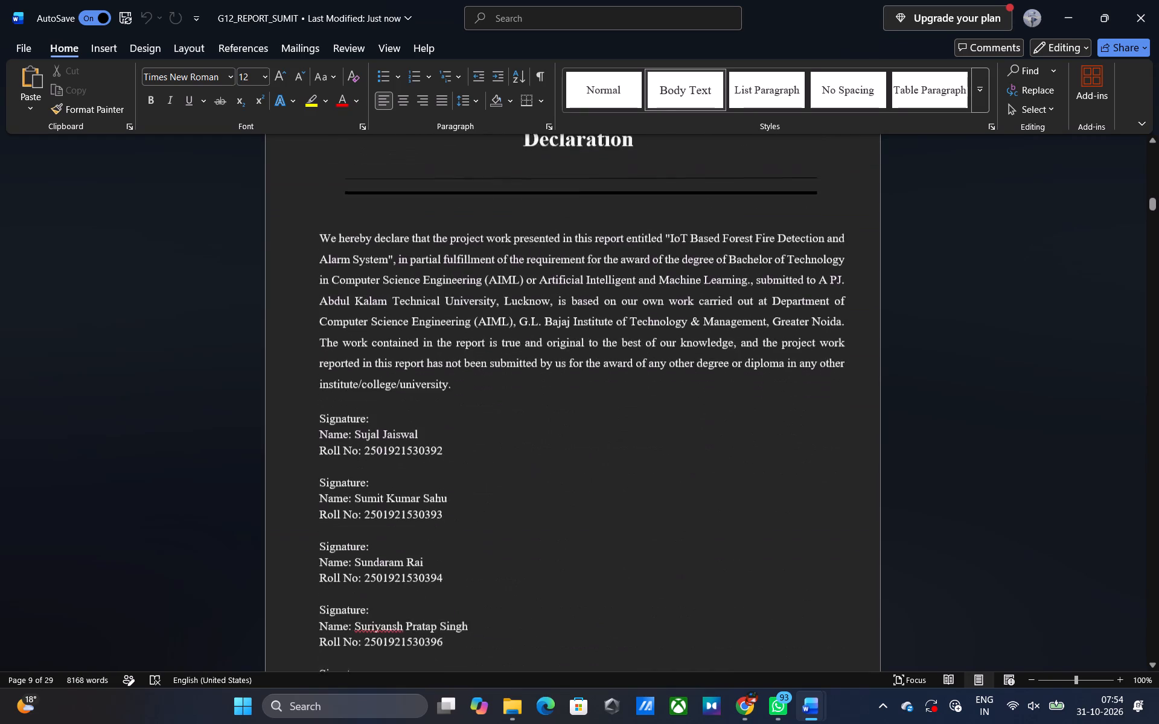
{"action": "scroll", "coordinate": [327, 473], "scroll_direction": "down", "scroll_amount": 7}
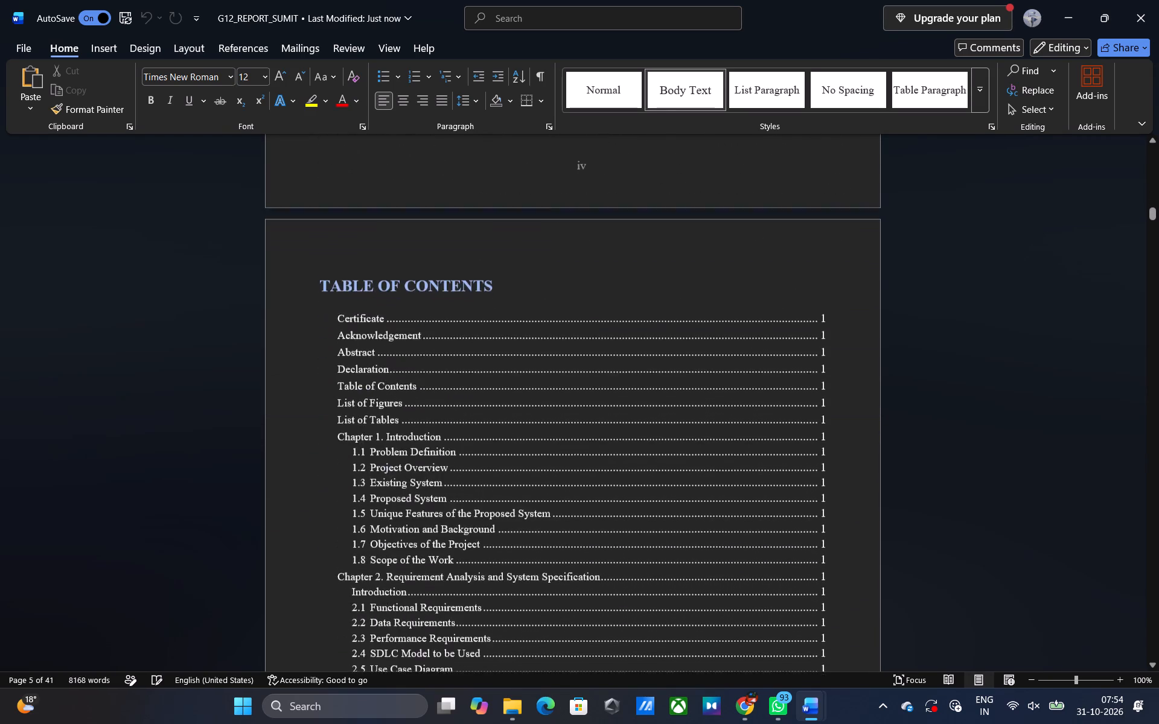
{"action": "scroll", "coordinate": [327, 473], "scroll_direction": "down", "scroll_amount": 2}
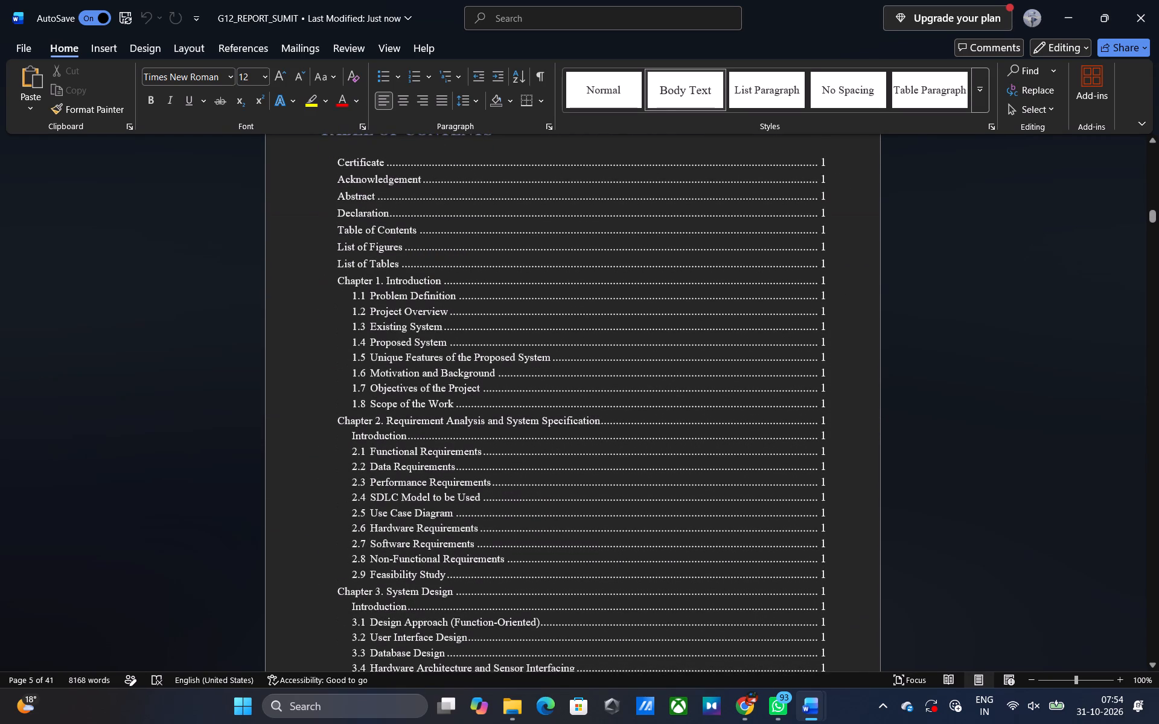
{"action": "scroll", "coordinate": [327, 473], "scroll_direction": "down", "scroll_amount": 2}
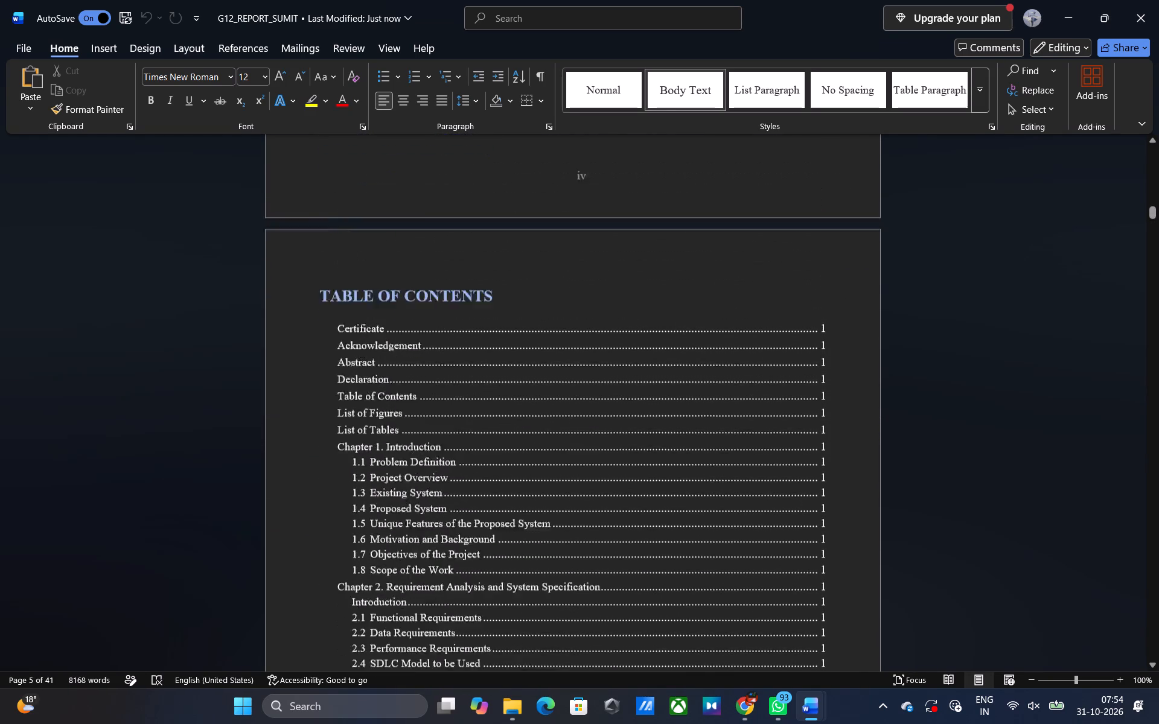
{"action": "scroll", "coordinate": [327, 473], "scroll_direction": "down", "scroll_amount": 4}
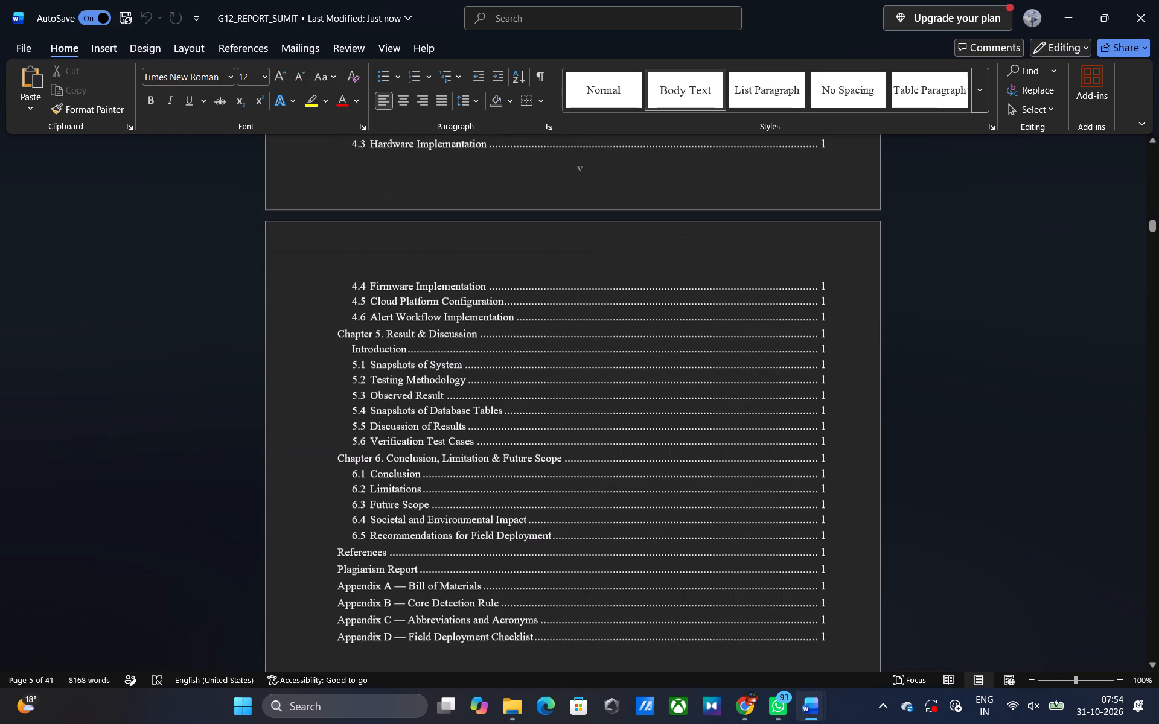
{"action": "scroll", "coordinate": [327, 473], "scroll_direction": "down", "scroll_amount": 6}
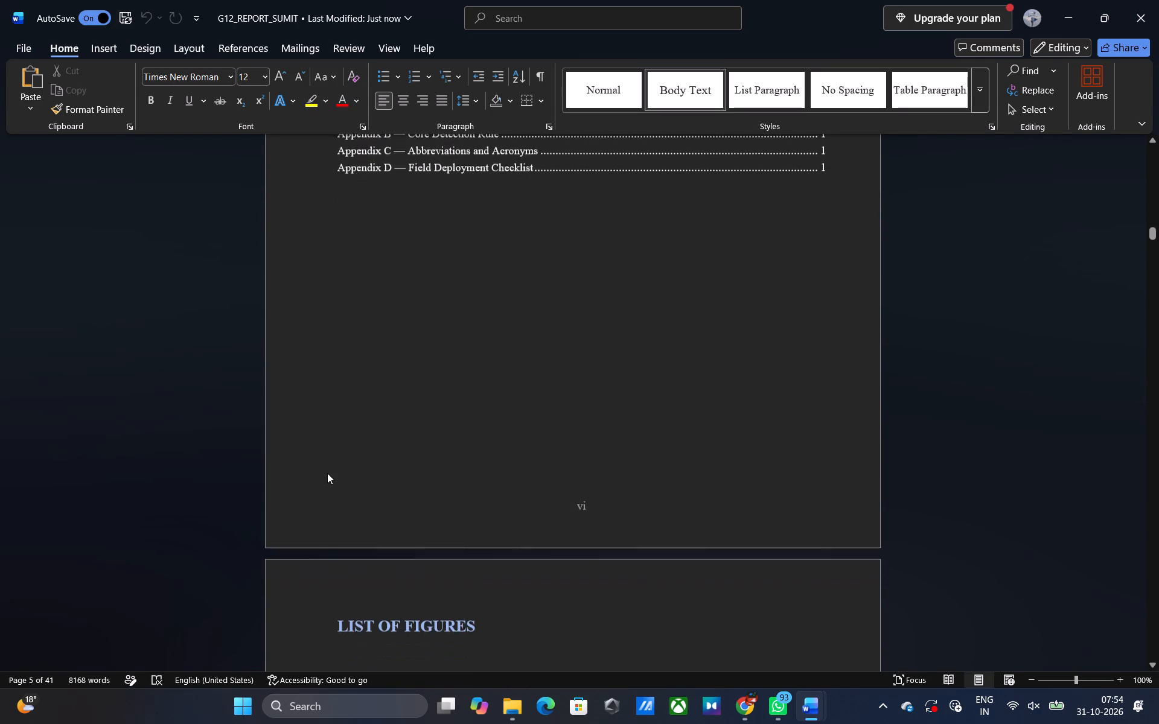
Review the G12_REPORT_SUMIT report from the List of Figures through the list of tables to Chapter 1 Introduction, checking page numbering.
{"action": "scroll", "coordinate": [327, 473], "scroll_direction": "down", "scroll_amount": 5}
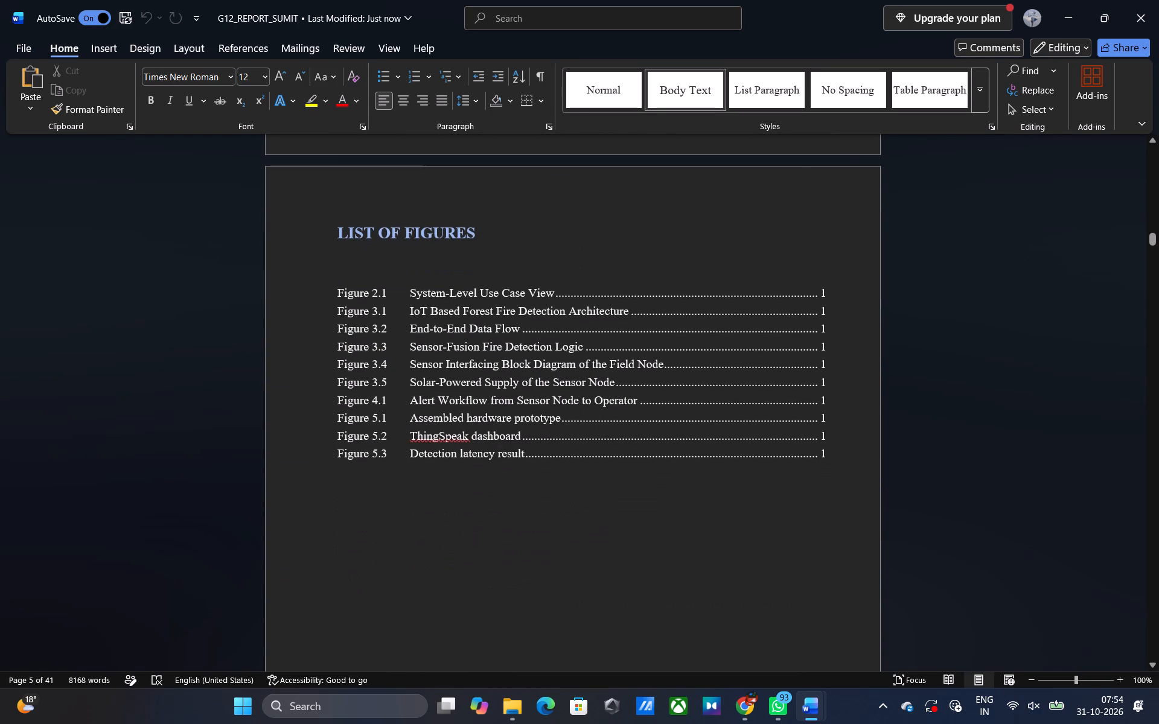
{"action": "scroll", "coordinate": [327, 473], "scroll_direction": "down", "scroll_amount": 6}
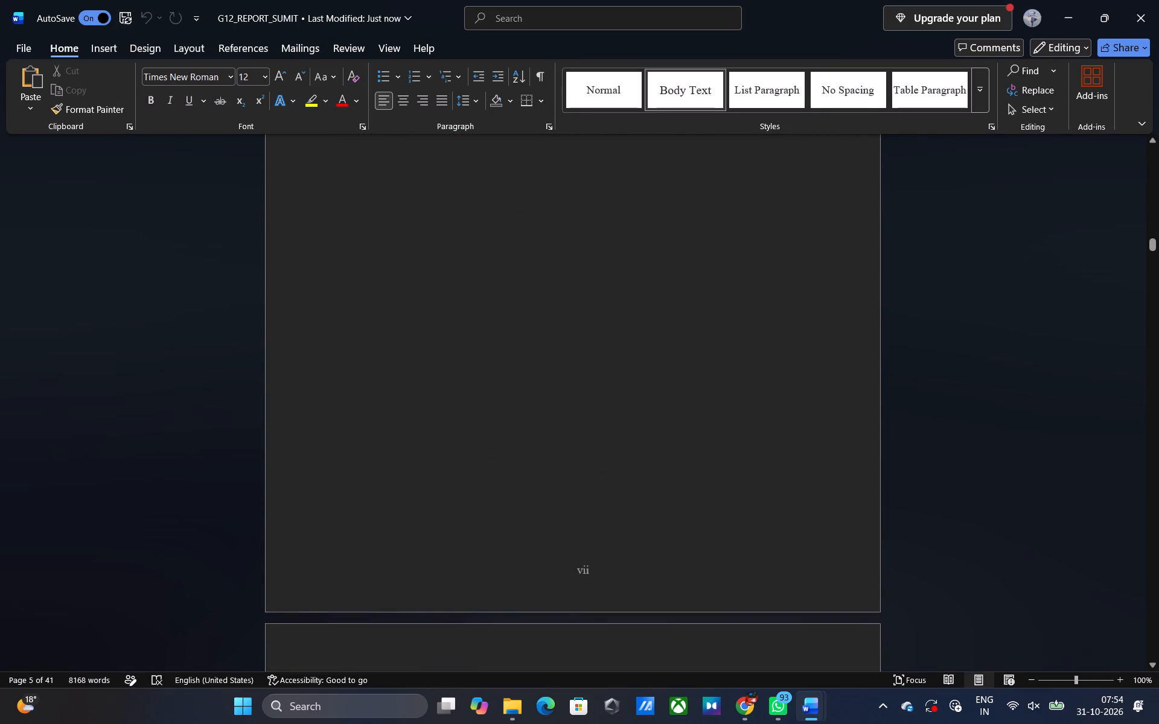
{"action": "scroll", "coordinate": [327, 473], "scroll_direction": "down", "scroll_amount": 7}
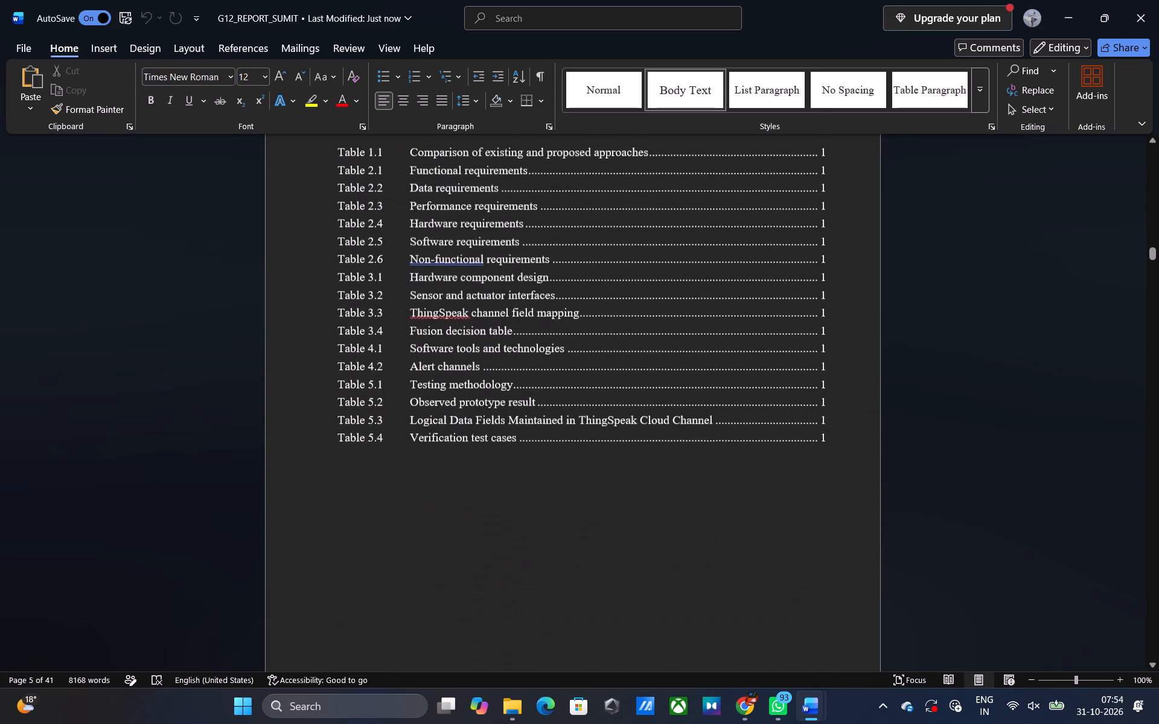
{"action": "scroll", "coordinate": [327, 473], "scroll_direction": "down", "scroll_amount": 7}
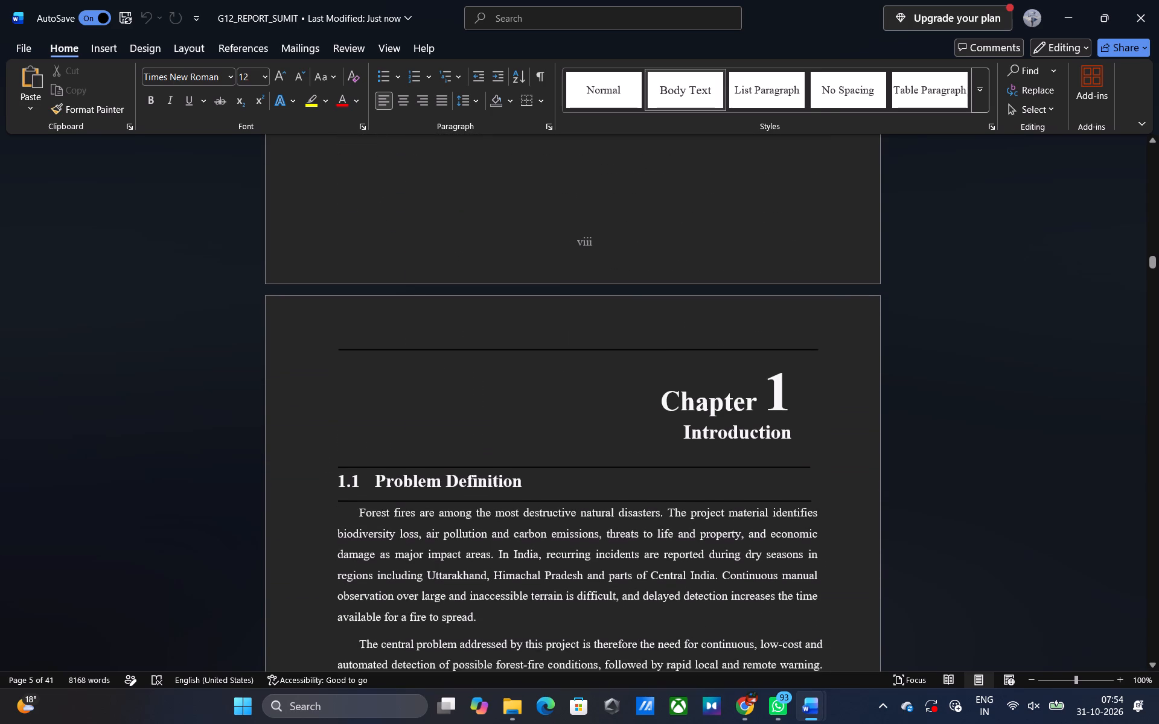
{"action": "scroll", "coordinate": [327, 473], "scroll_direction": "down", "scroll_amount": 1}
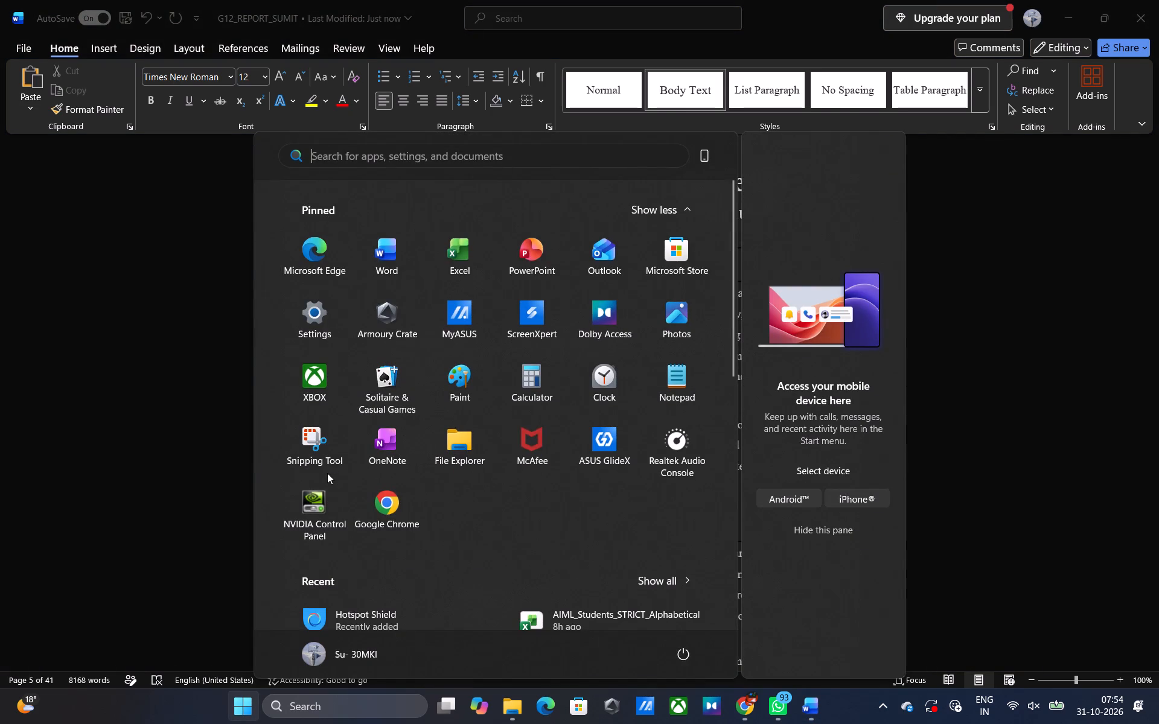
Switch to the open Word document whose name begins with g12_report_update1111.
{"action": "key", "text": "alt+Tab"}
{"action": "key", "text": "alt+Tab"}
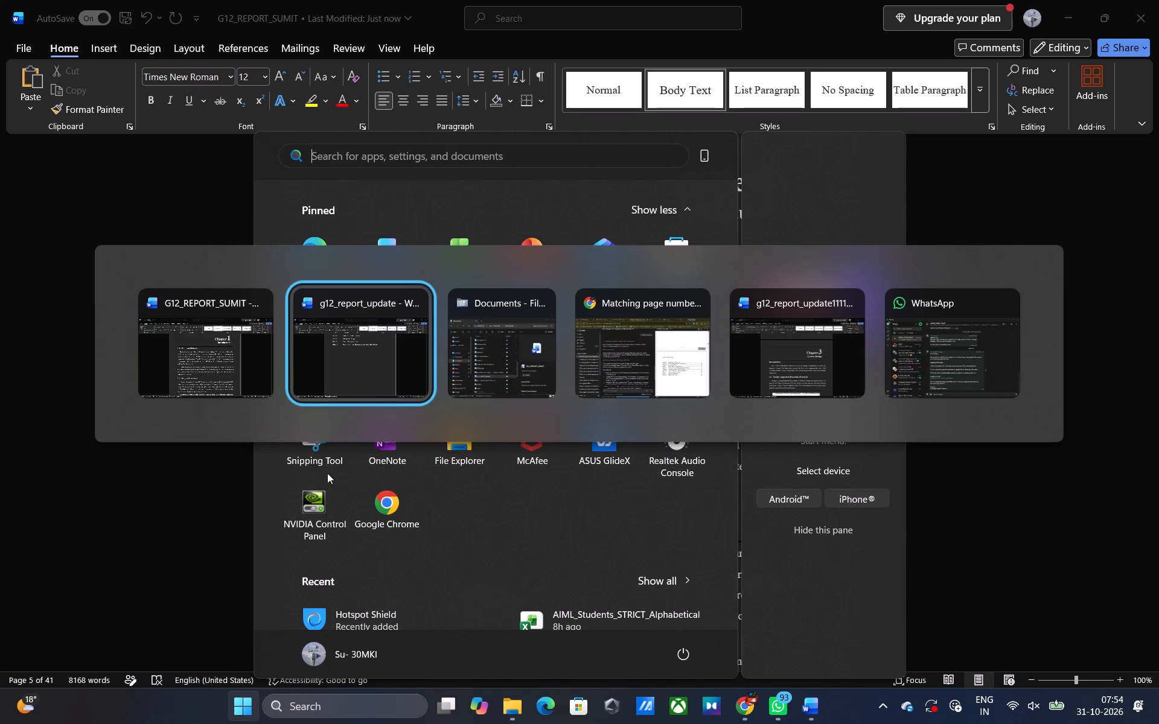
{"action": "key", "text": "alt+Tab"}
{"action": "key", "text": "alt+Tab"}
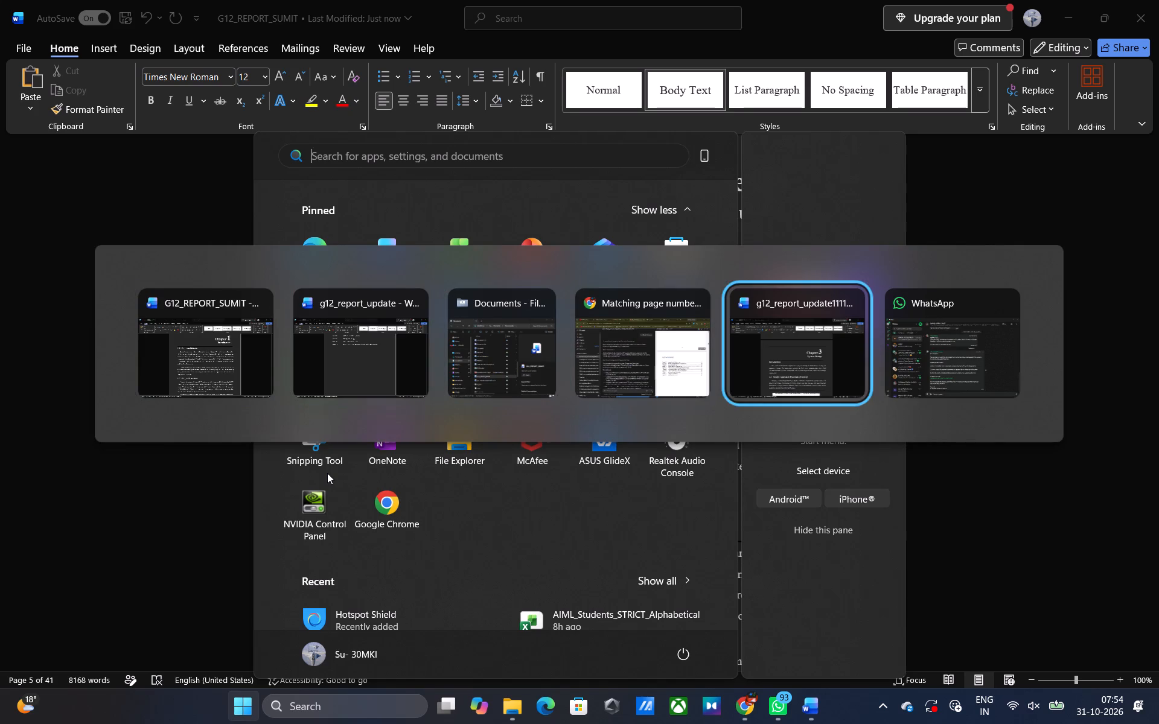
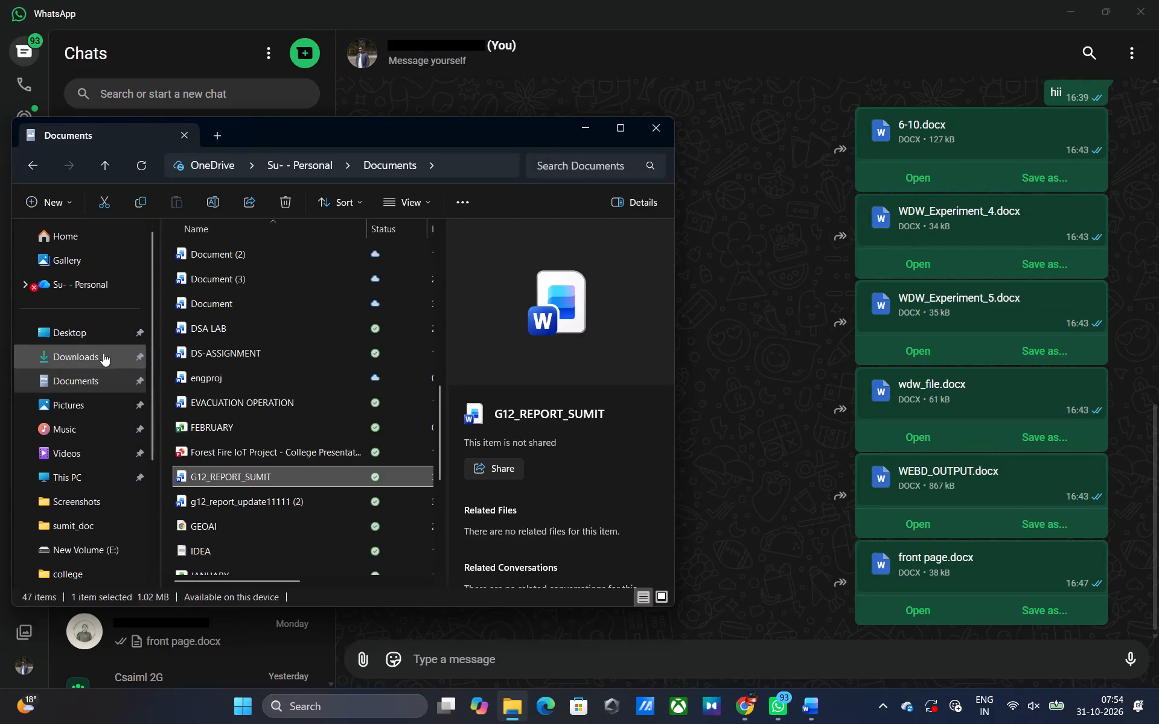
Attach the g12_report_40_pages document from the Downloads folder to the WhatsApp chat with yourself.
{"action": "left_click", "coordinate": [103, 353]}
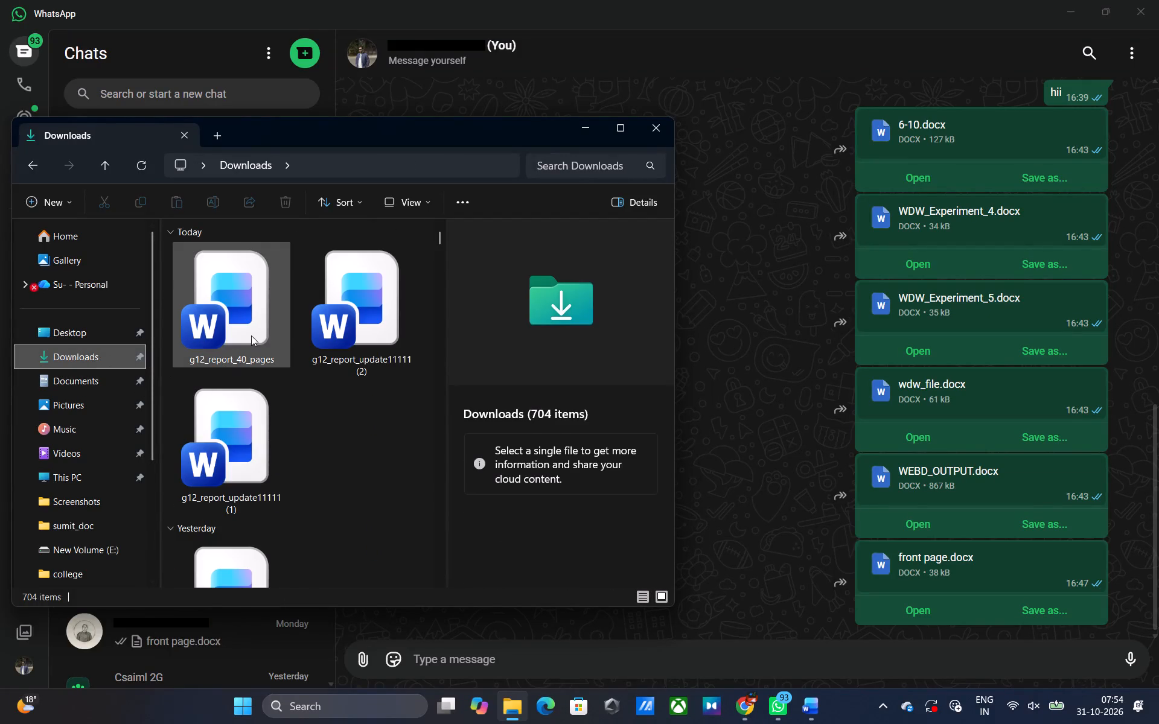
{"action": "key", "text": "ctrl+r"}
{"action": "left_click_drag", "start_coordinate": [251, 335], "coordinate": [265, 336]}
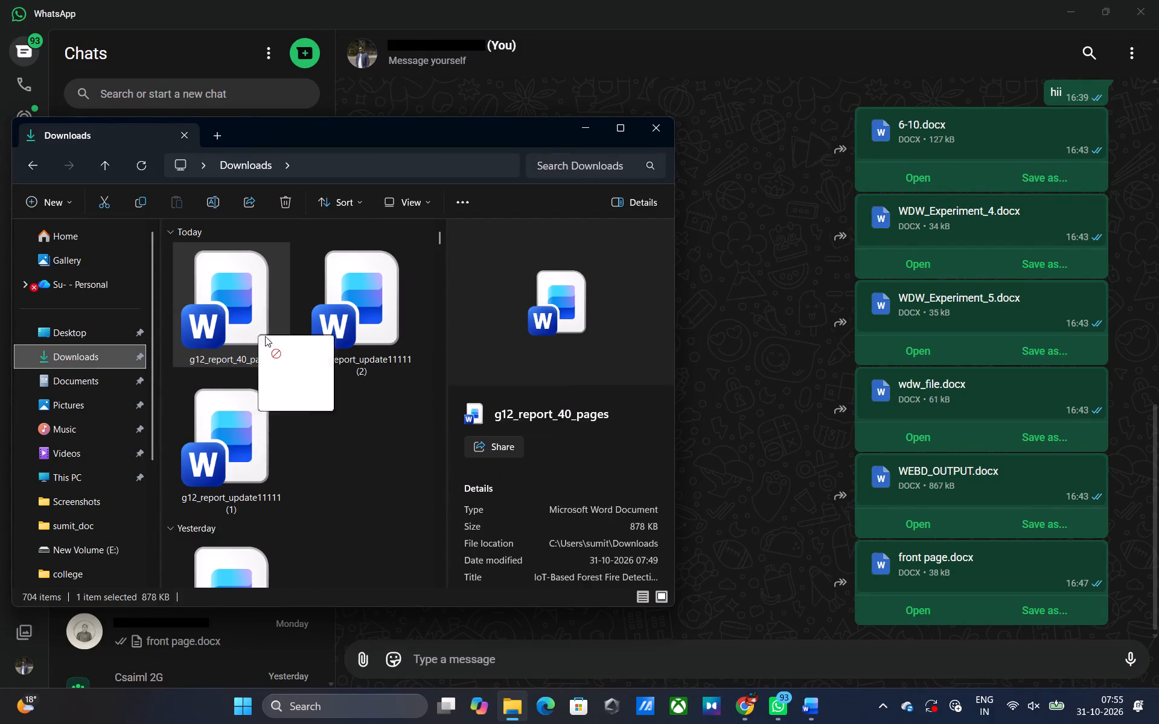
{"action": "left_click_drag", "start_coordinate": [265, 336], "coordinate": [858, 381]}
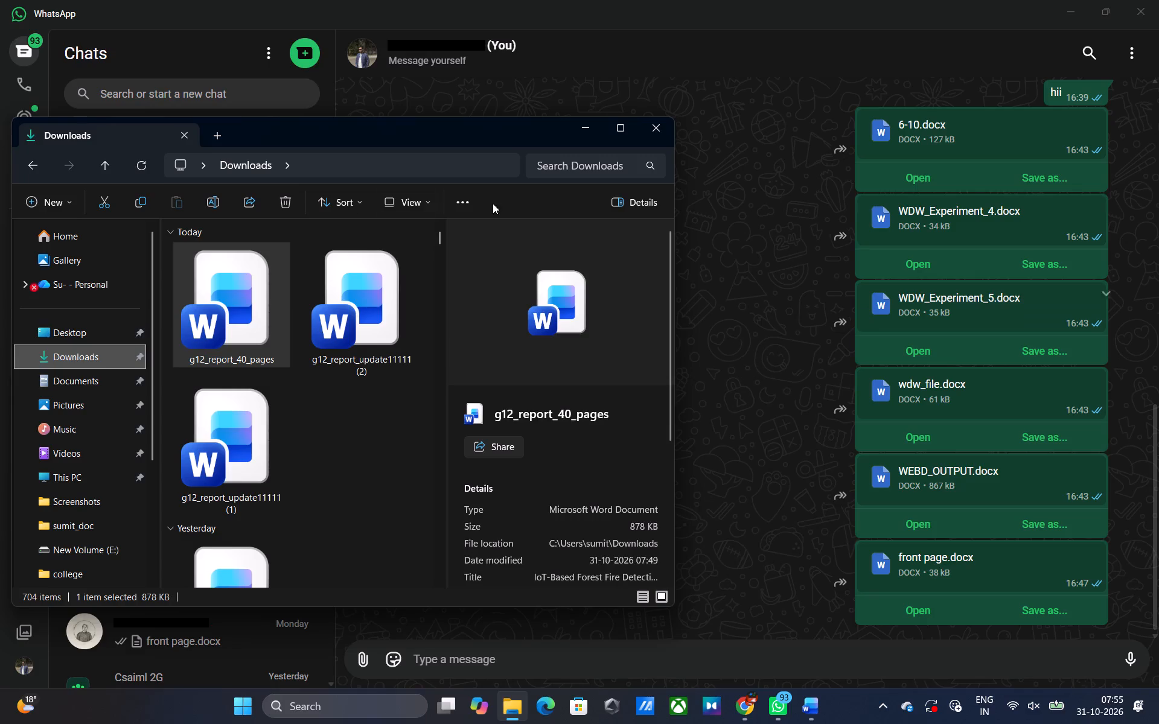
{"action": "left_click_drag", "start_coordinate": [264, 281], "coordinate": [467, 302]}
{"action": "left_click_drag", "start_coordinate": [467, 302], "coordinate": [771, 326]}
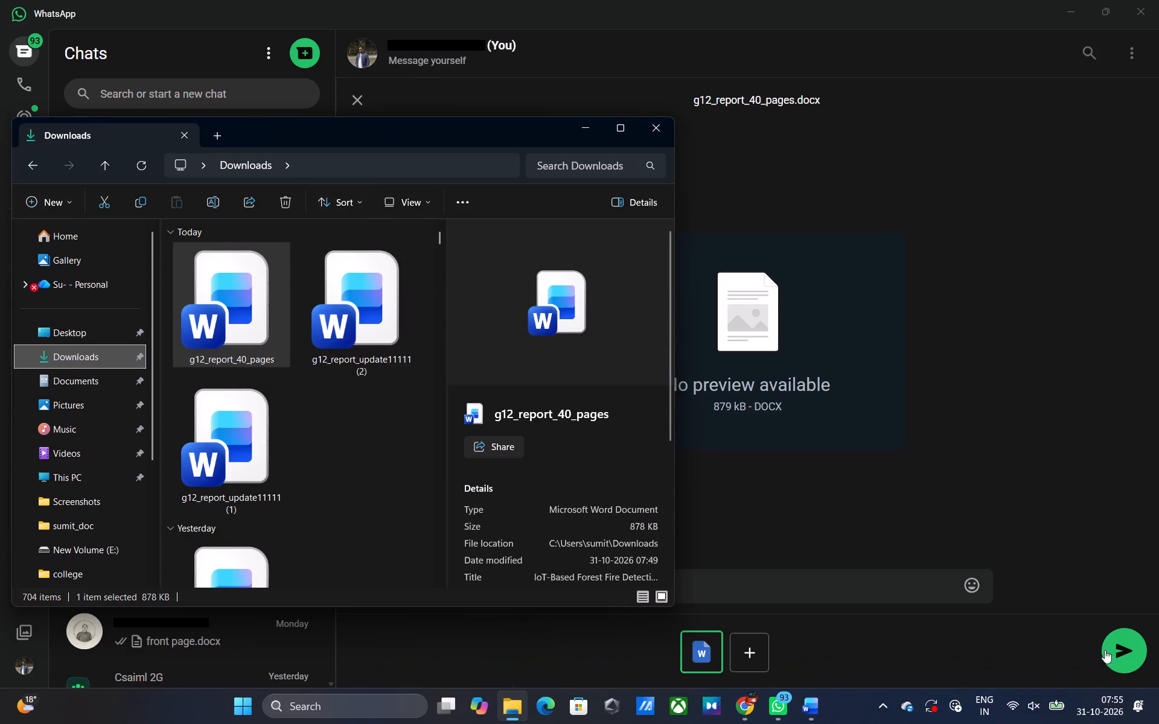
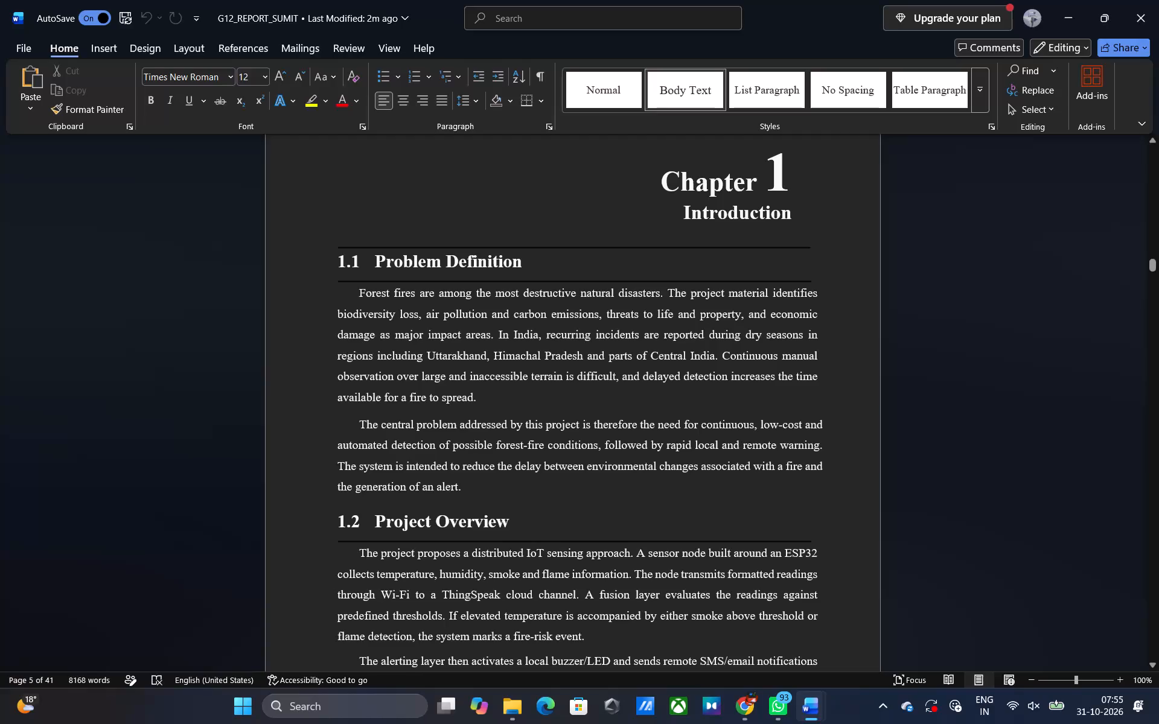
In the Table of Contents, set the page numbers to i for Certificate, ii for Acknowledgement, iii for Abstract and iv for Declaration.
{"action": "scroll", "coordinate": [856, 481], "scroll_direction": "up", "scroll_amount": 8}
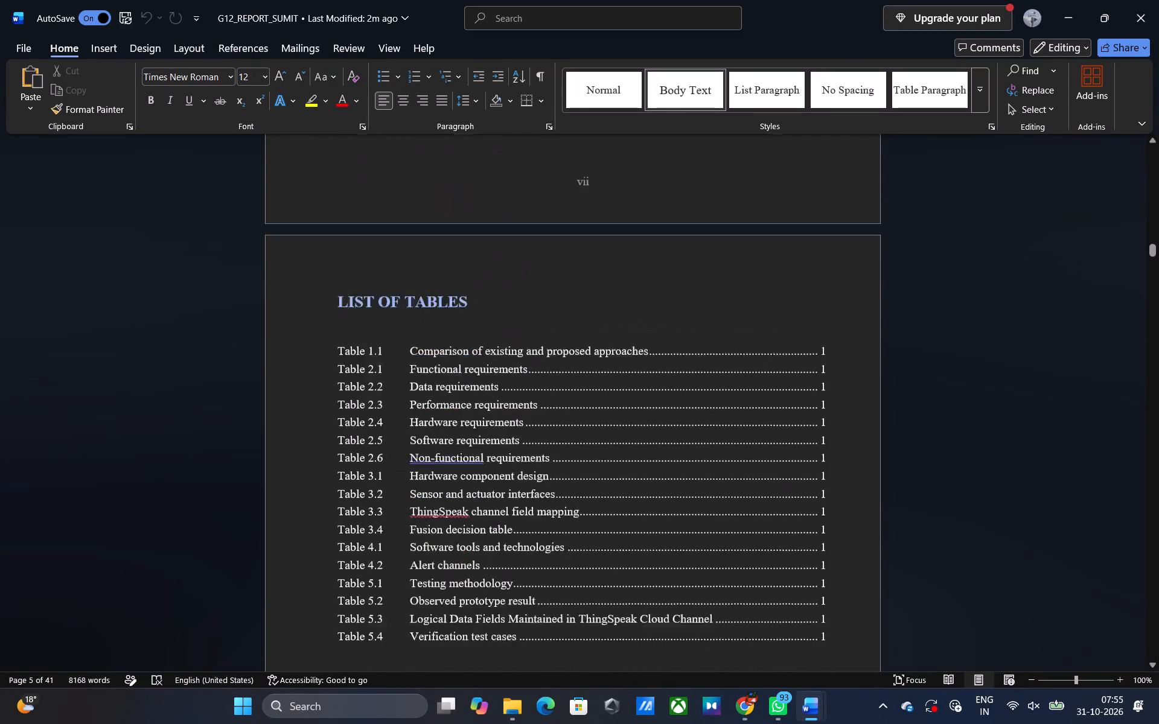
{"action": "scroll", "coordinate": [856, 481], "scroll_direction": "up", "scroll_amount": 13}
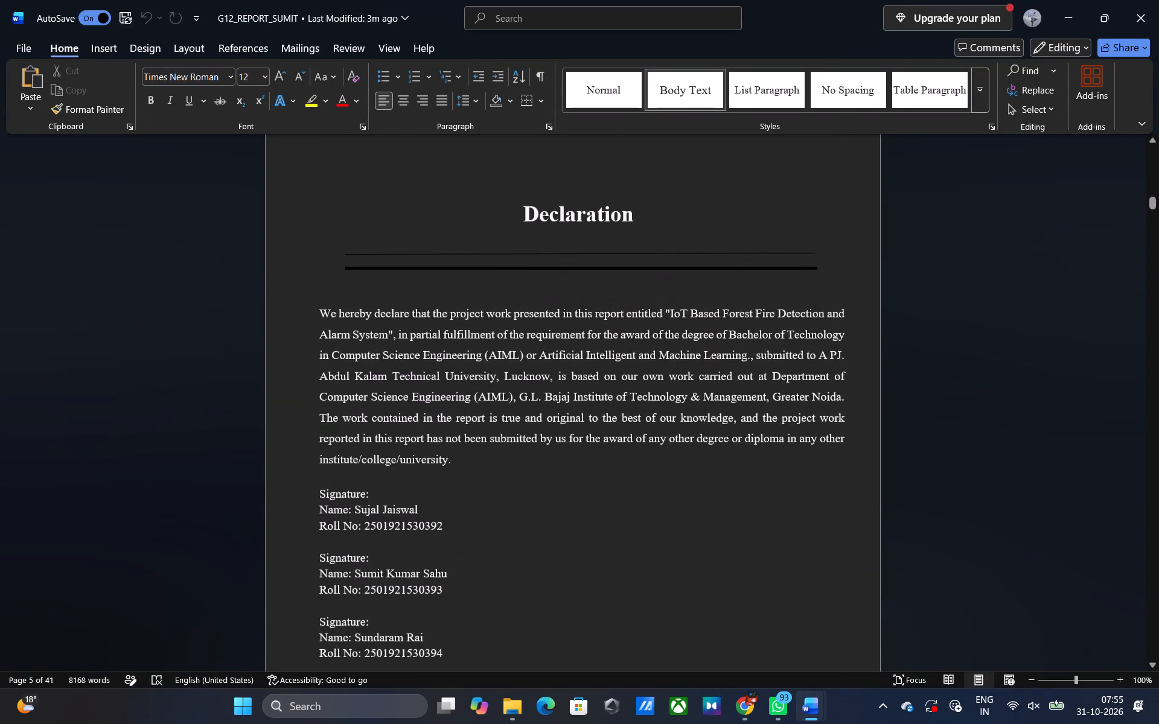
{"action": "scroll", "coordinate": [856, 481], "scroll_direction": "down", "scroll_amount": 4}
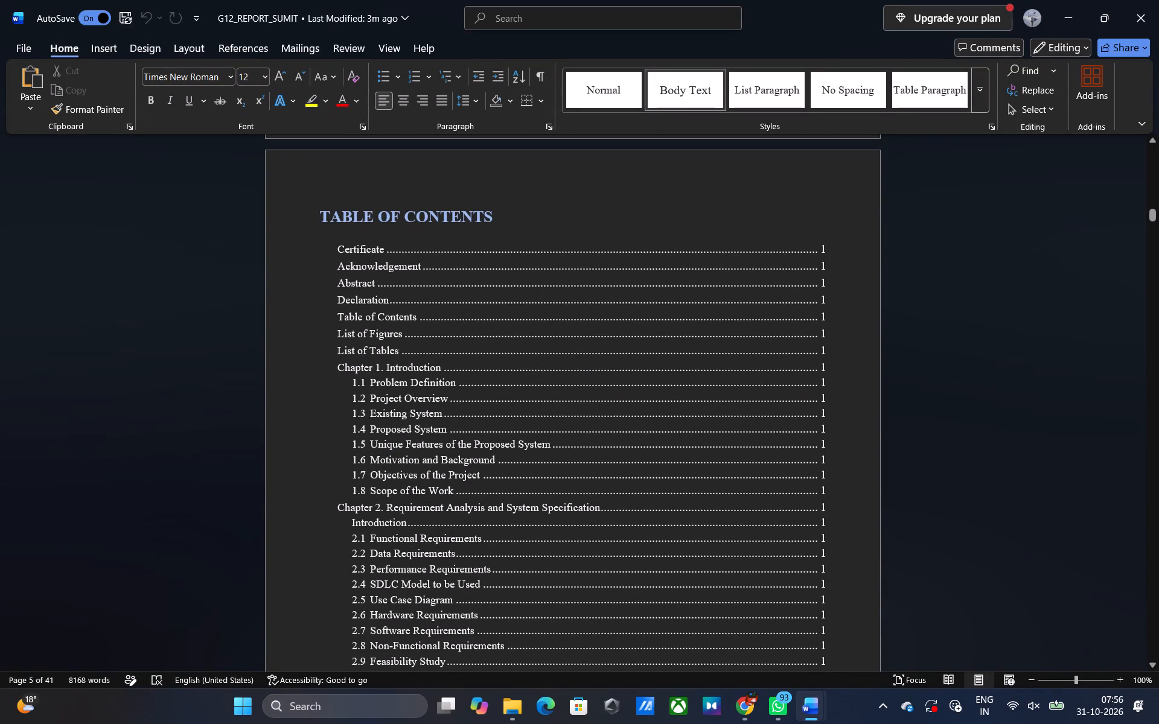
{"action": "left_click", "coordinate": [826, 245]}
{"action": "key", "text": "BackSpace"}
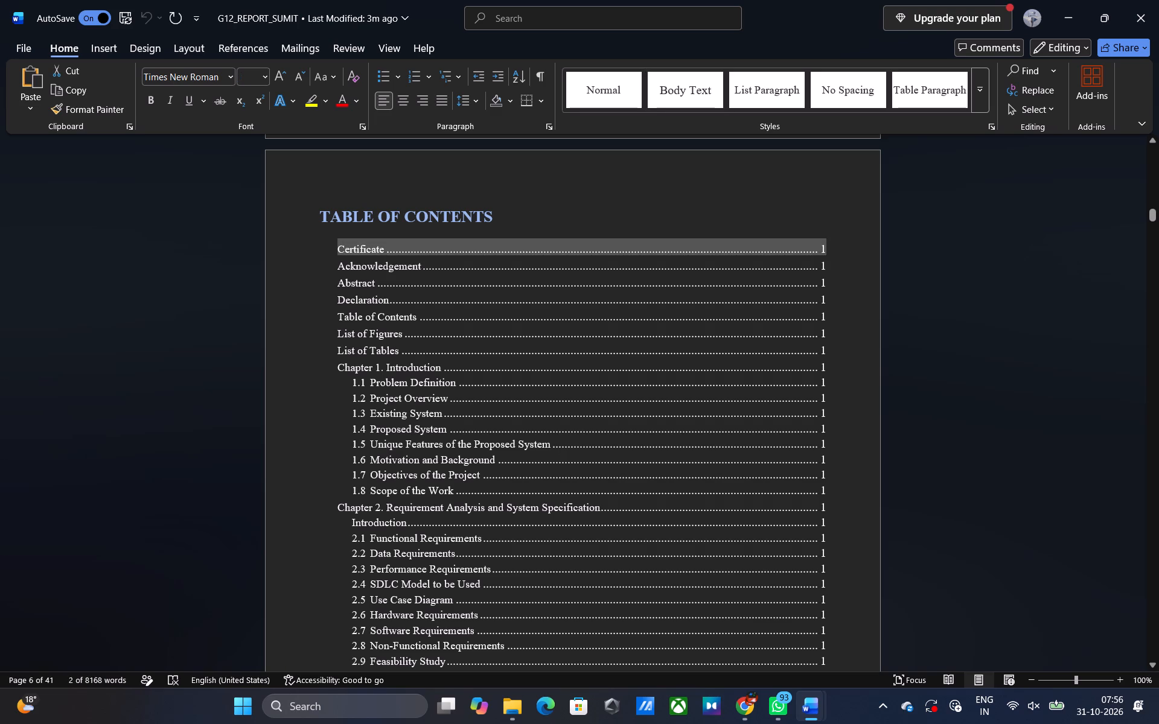
{"action": "left_click", "coordinate": [826, 245]}
{"action": "left_click", "coordinate": [826, 245]}
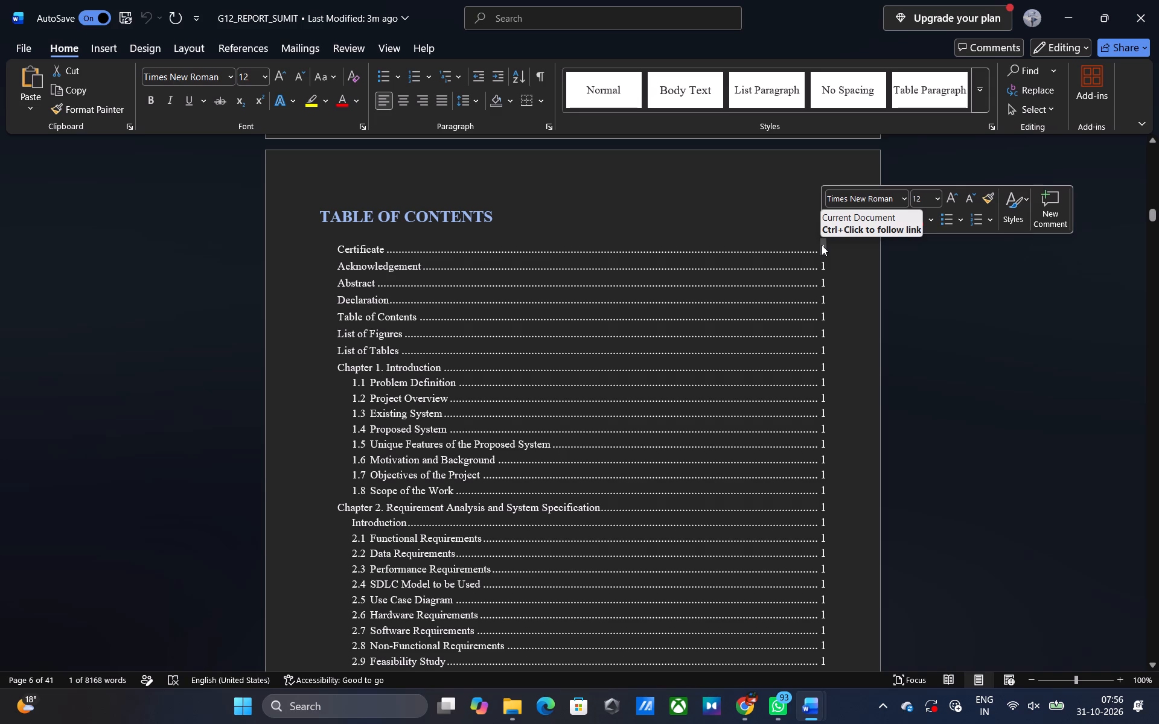
{"action": "key", "text": "i"}
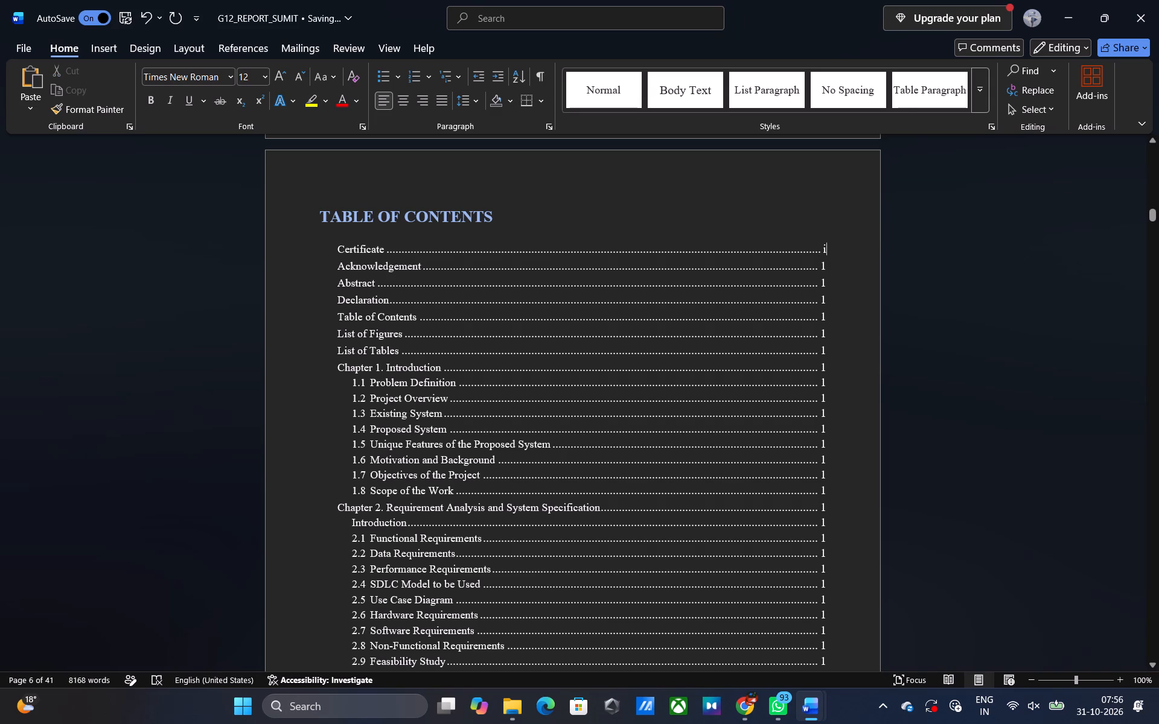
{"action": "left_click_drag", "start_coordinate": [829, 267], "coordinate": [817, 267]}
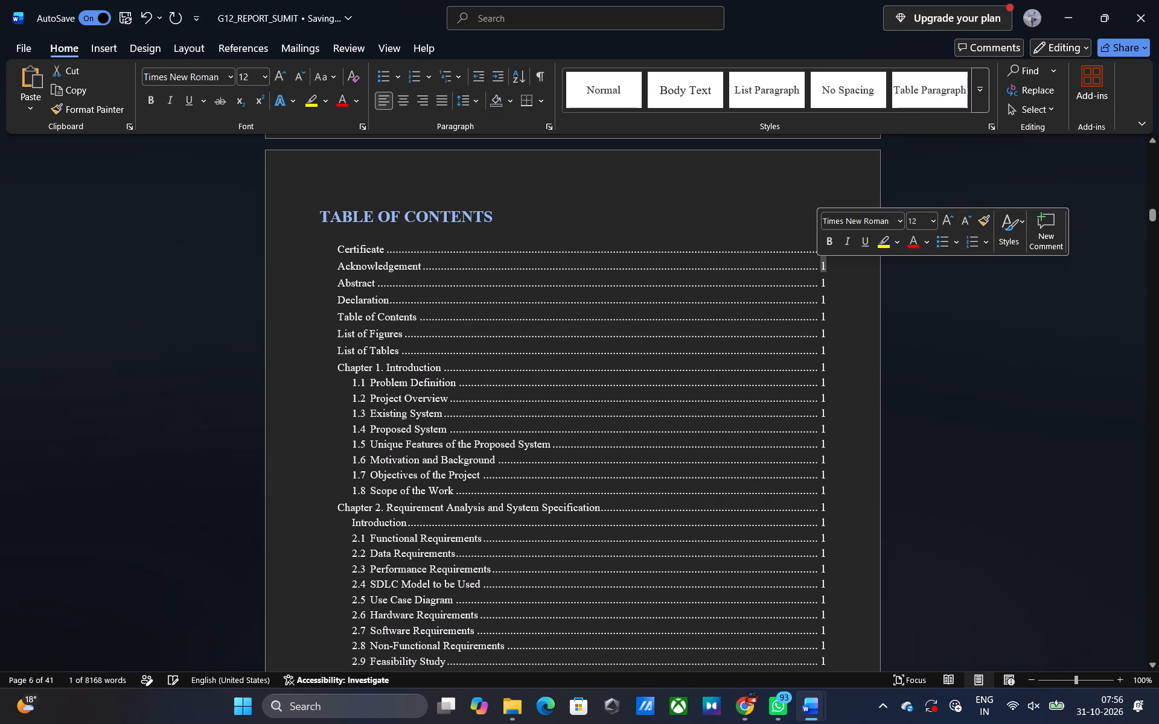
{"action": "type", "text": "ii"}
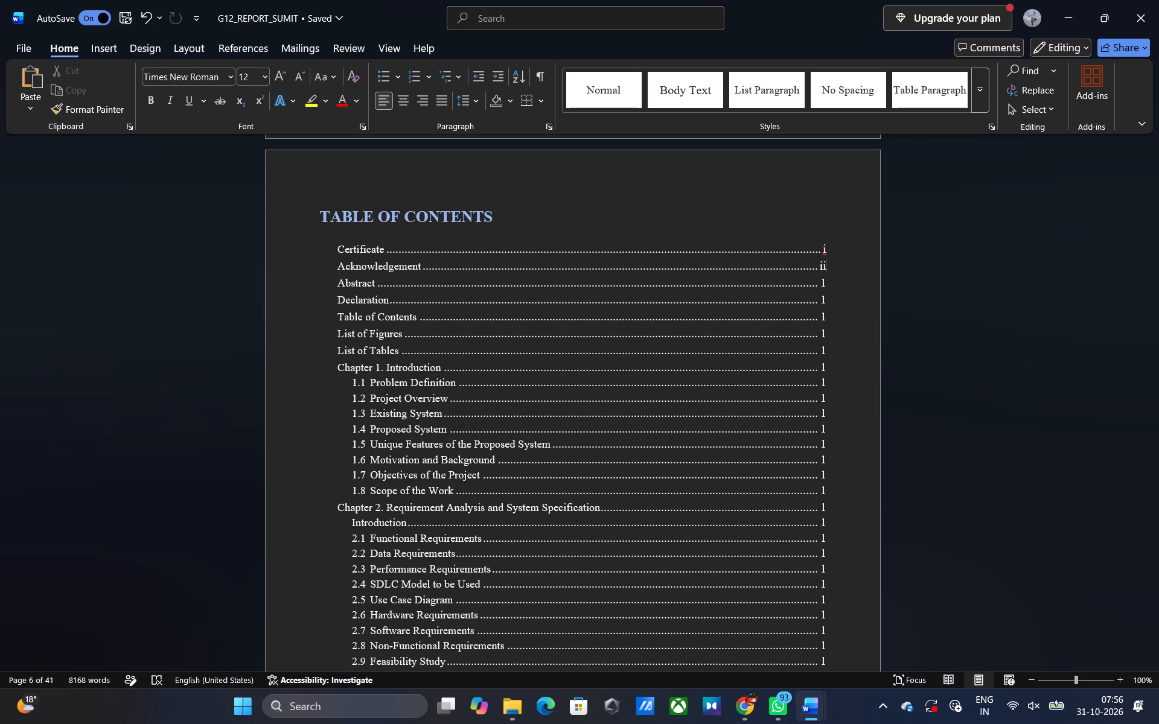
{"action": "left_click_drag", "start_coordinate": [825, 282], "coordinate": [818, 282]}
{"action": "type", "text": "iii"}
{"action": "left_click_drag", "start_coordinate": [826, 300], "coordinate": [819, 298]}
{"action": "key", "text": "i"}
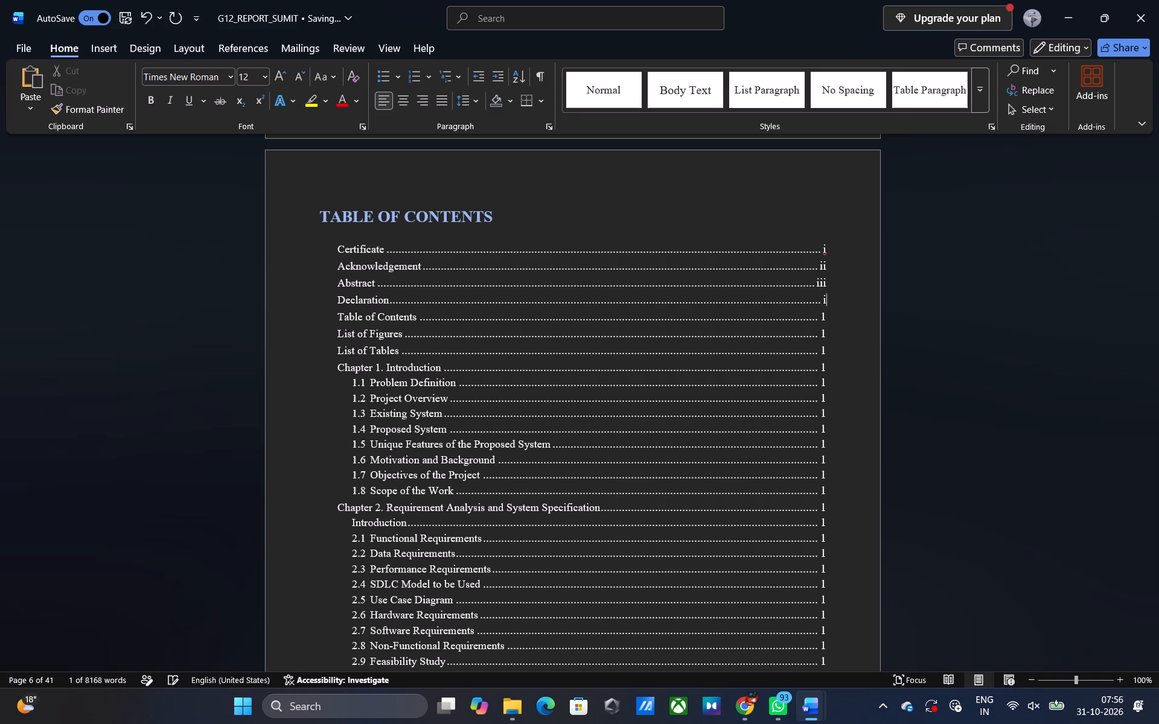
{"action": "key", "text": "v"}
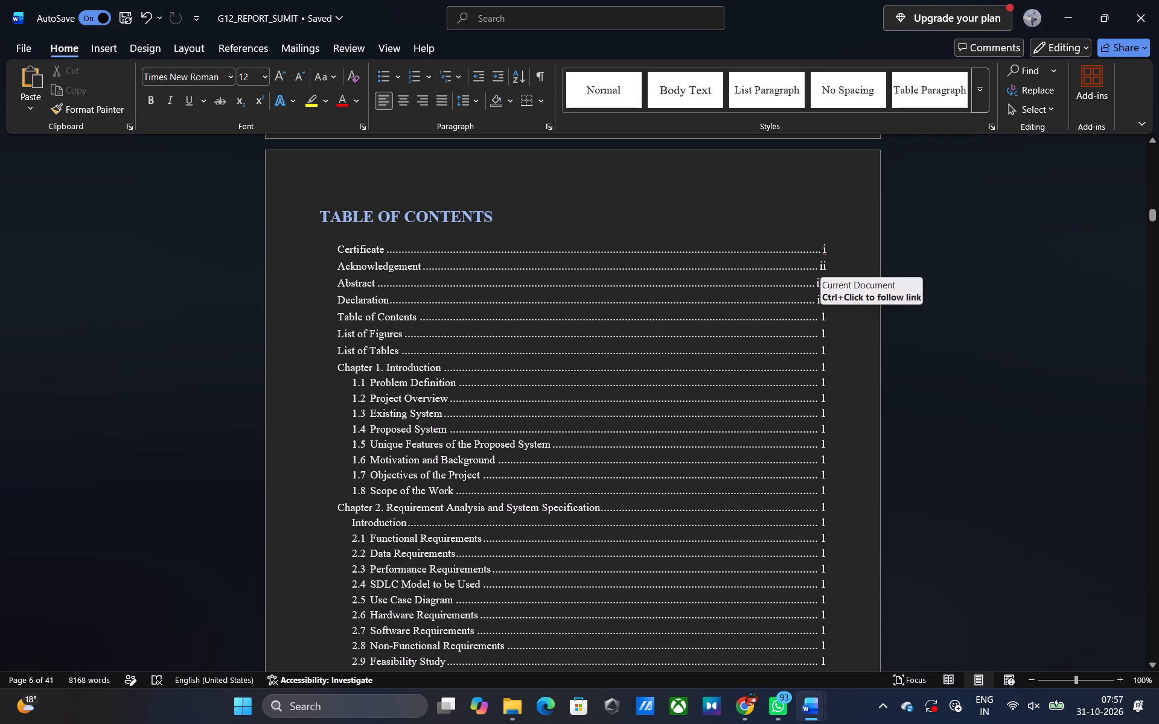
Set the contents page numbers to v for Table of Contents, vi for List of Figures and vii for List of Tables.
{"action": "left_click", "coordinate": [824, 317]}
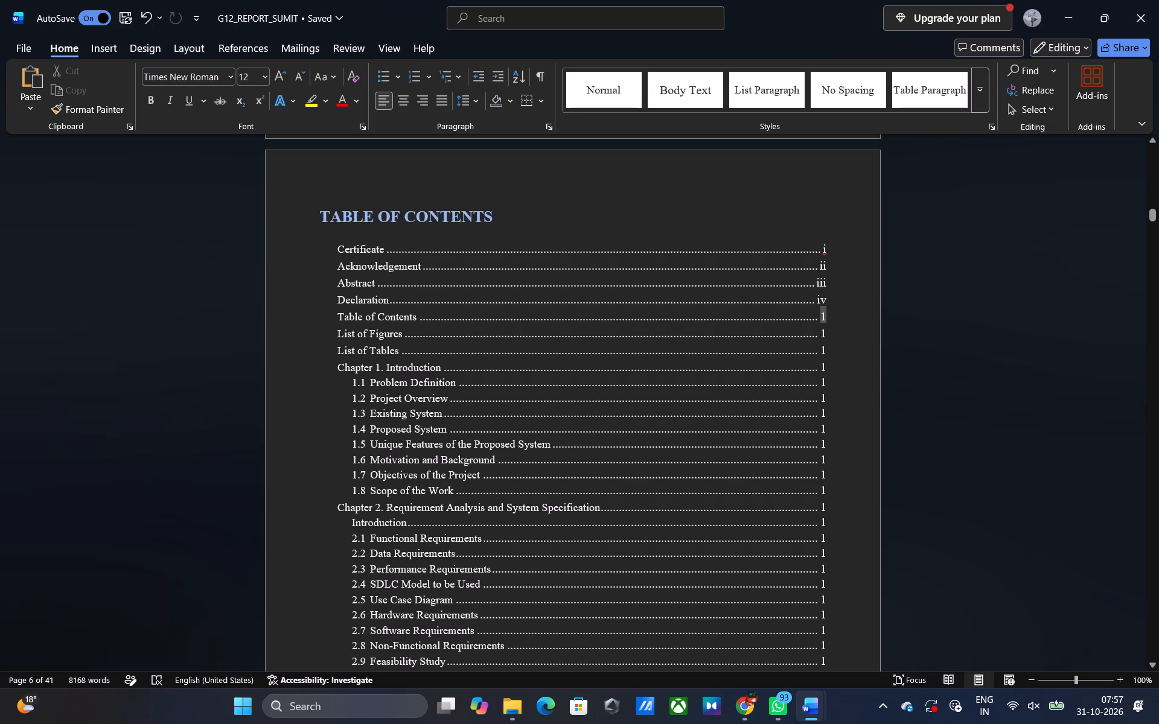
{"action": "key", "text": "v"}
{"action": "left_click_drag", "start_coordinate": [831, 335], "coordinate": [817, 335]}
{"action": "type", "text": "vi"}
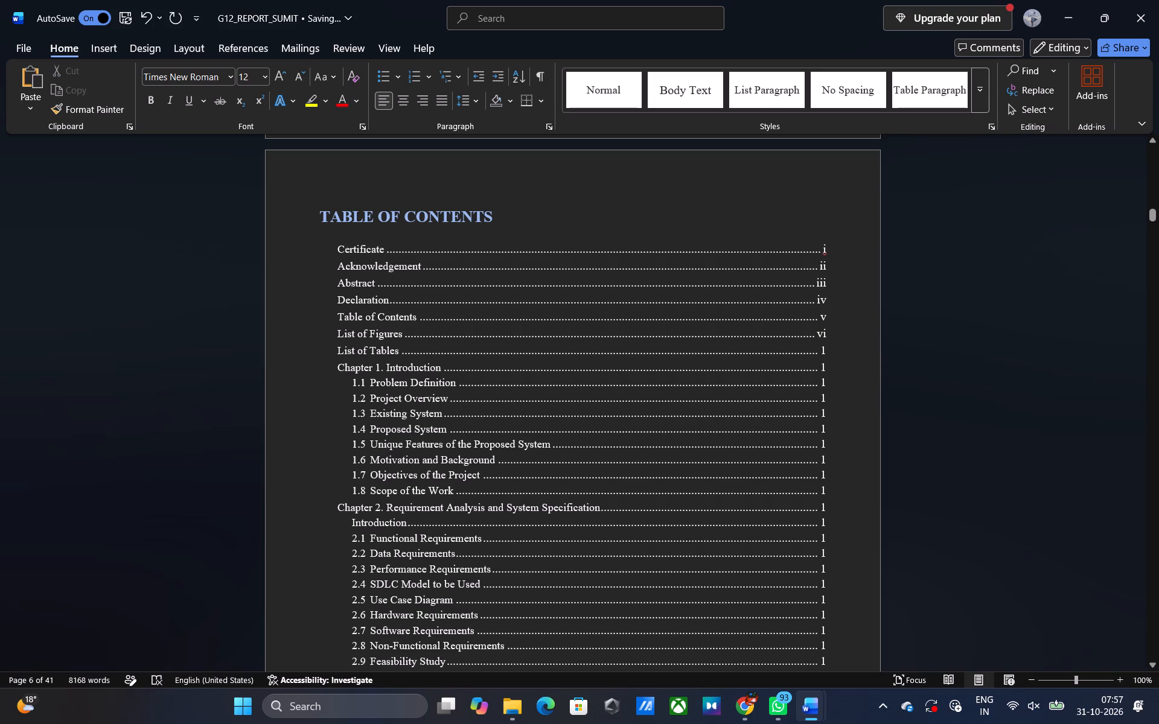
{"action": "left_click", "coordinate": [826, 350]}
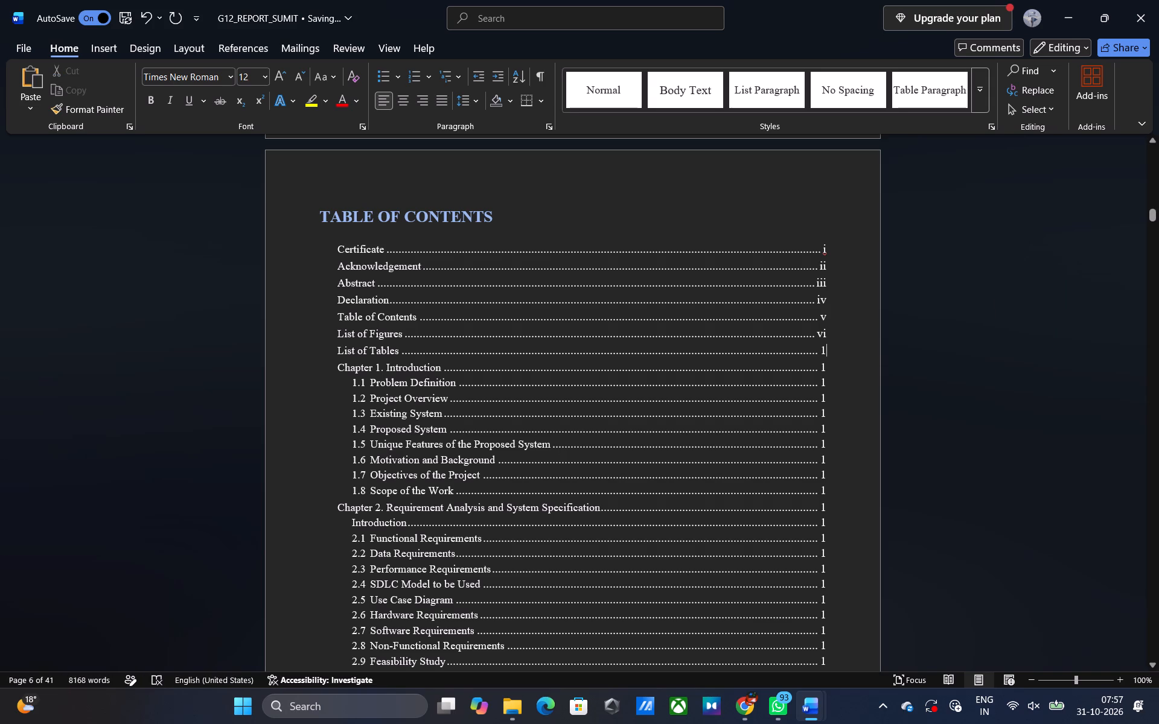
{"action": "left_click_drag", "start_coordinate": [826, 350], "coordinate": [834, 349]}
{"action": "left_click", "coordinate": [834, 349]}
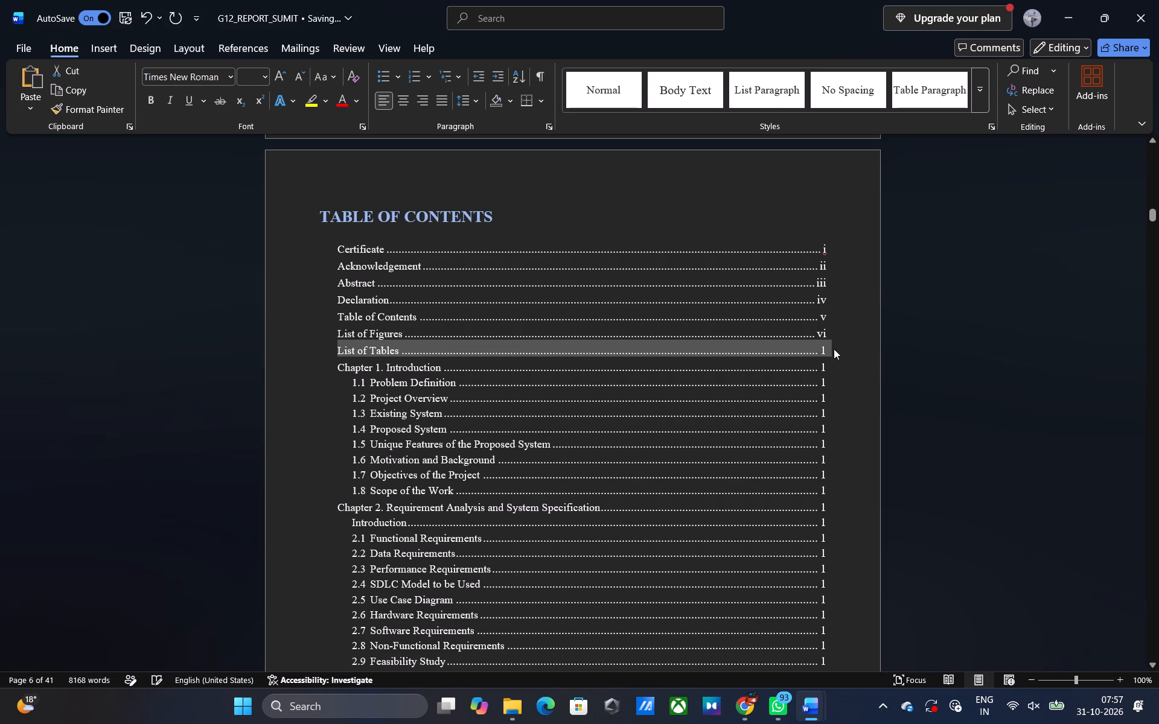
{"action": "left_click_drag", "start_coordinate": [834, 349], "coordinate": [825, 349]}
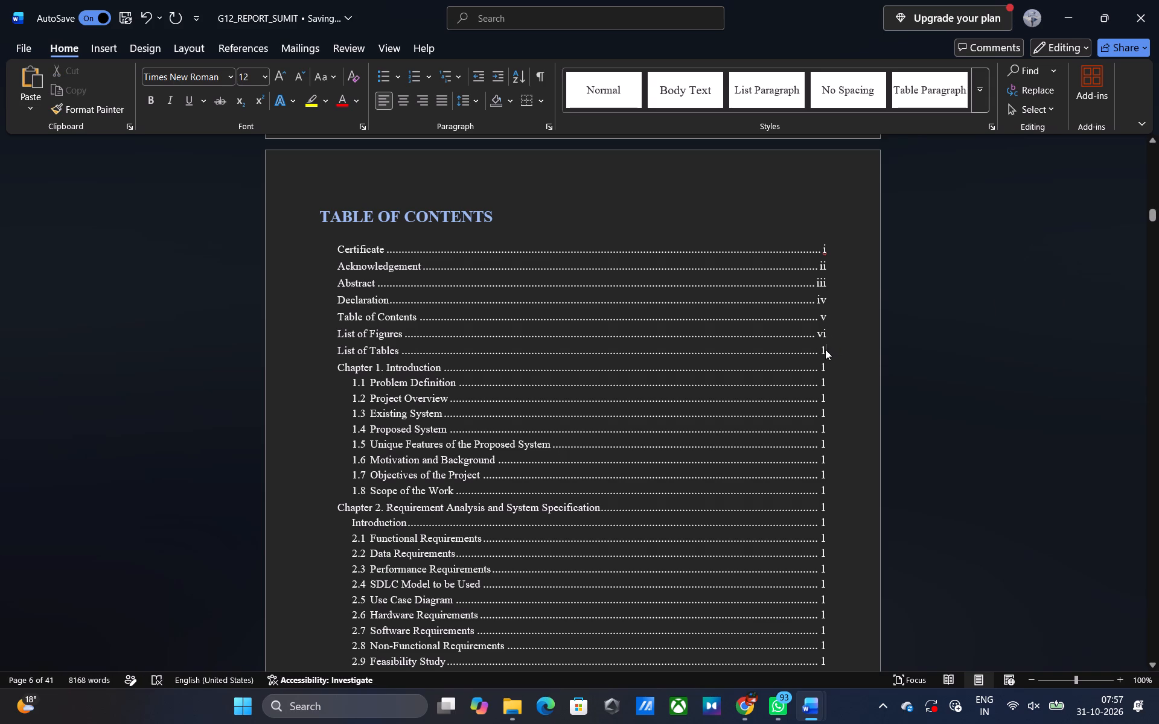
{"action": "left_click_drag", "start_coordinate": [825, 349], "coordinate": [825, 349]}
{"action": "left_click", "coordinate": [825, 349]}
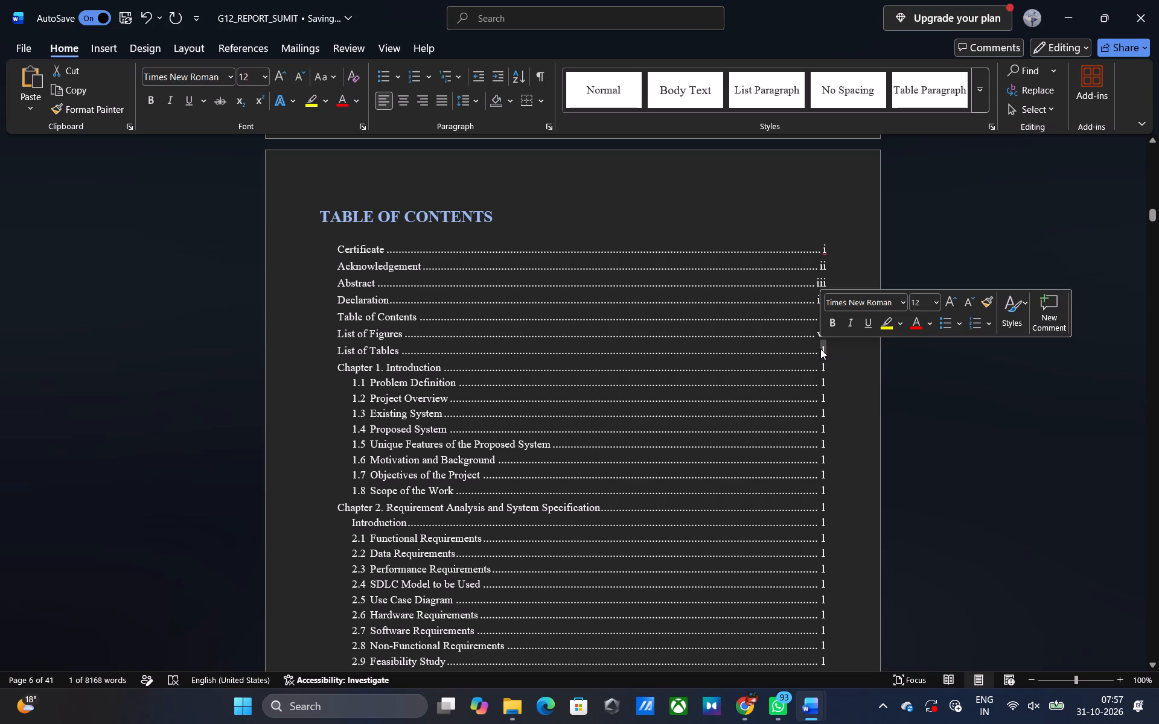
{"action": "key", "text": "v"}
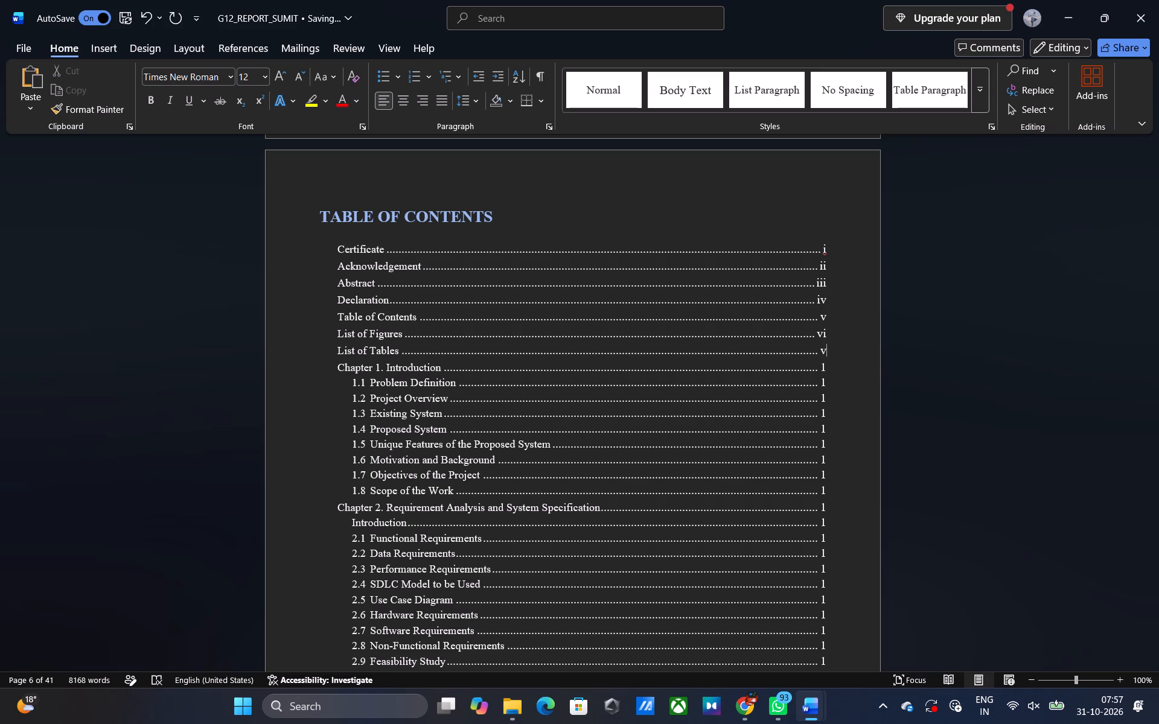
{"action": "type", "text": "ii"}
Check the front-matter footer numbers, and correct the contents entries for List of Tables to viii and List of Figures to vii.
{"action": "scroll", "coordinate": [820, 349], "scroll_direction": "down", "scroll_amount": 2}
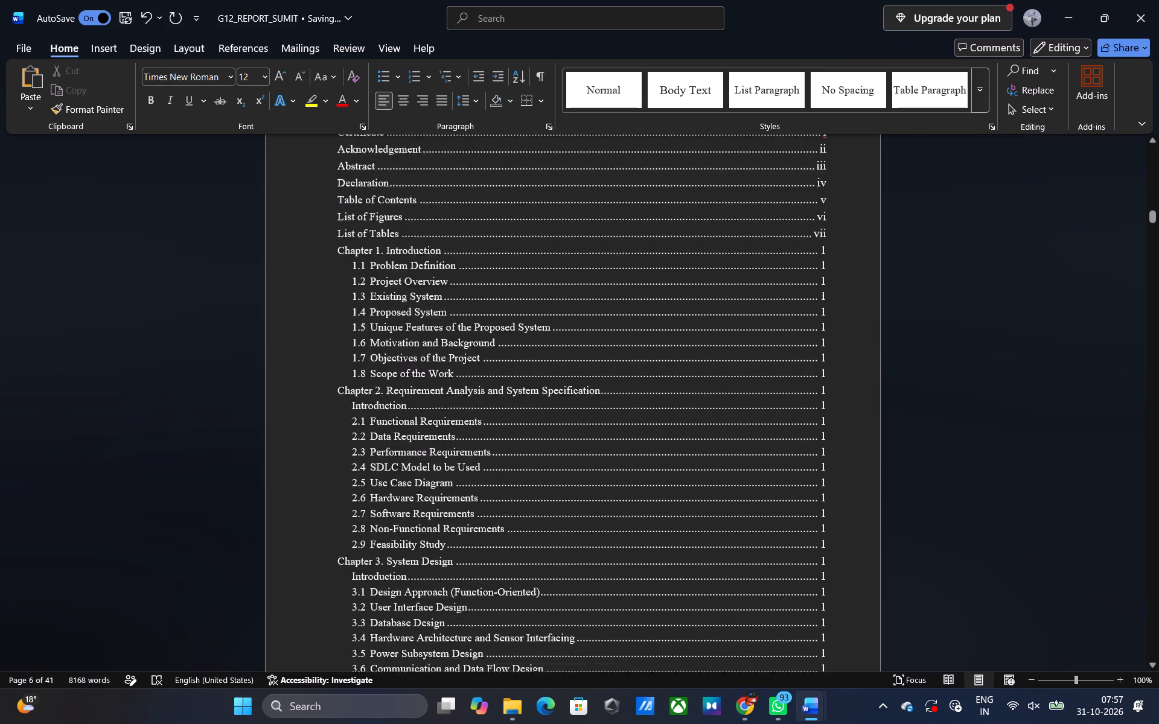
{"action": "scroll", "coordinate": [820, 349], "scroll_direction": "down", "scroll_amount": 7}
{"action": "scroll", "coordinate": [820, 349], "scroll_direction": "left", "scroll_amount": 1}
{"action": "scroll", "coordinate": [820, 349], "scroll_direction": "down", "scroll_amount": 1}
{"action": "scroll", "coordinate": [820, 349], "scroll_direction": "up", "scroll_amount": 1}
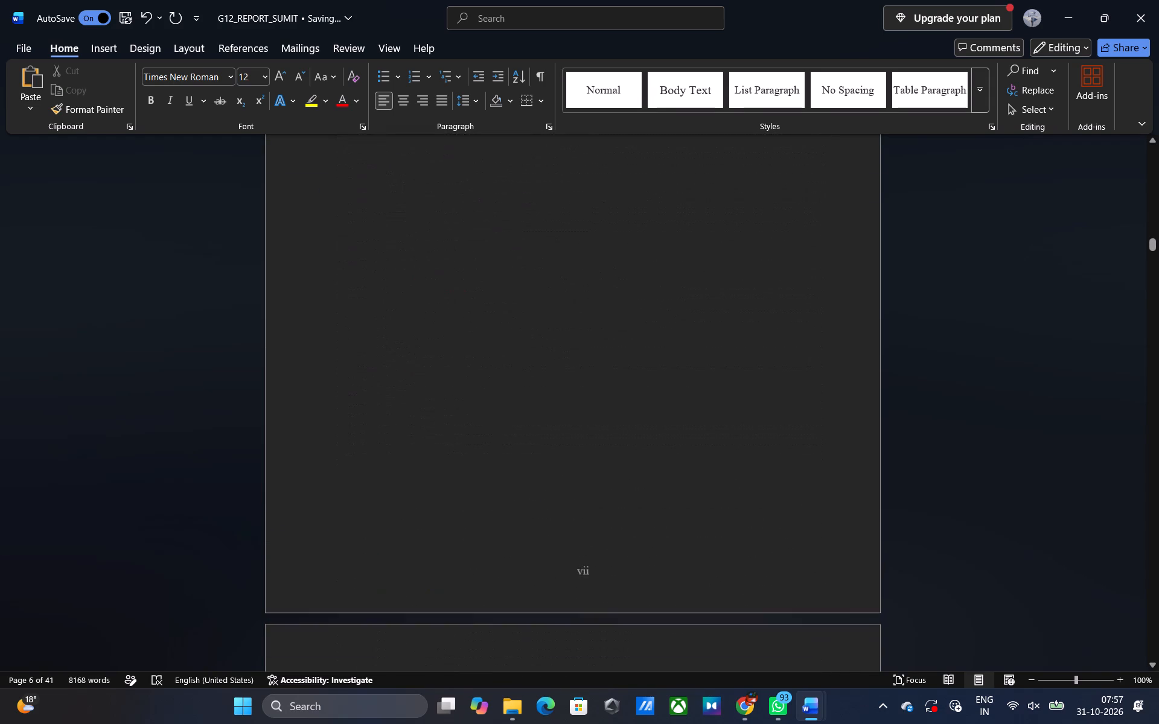
{"action": "scroll", "coordinate": [820, 349], "scroll_direction": "up", "scroll_amount": 1}
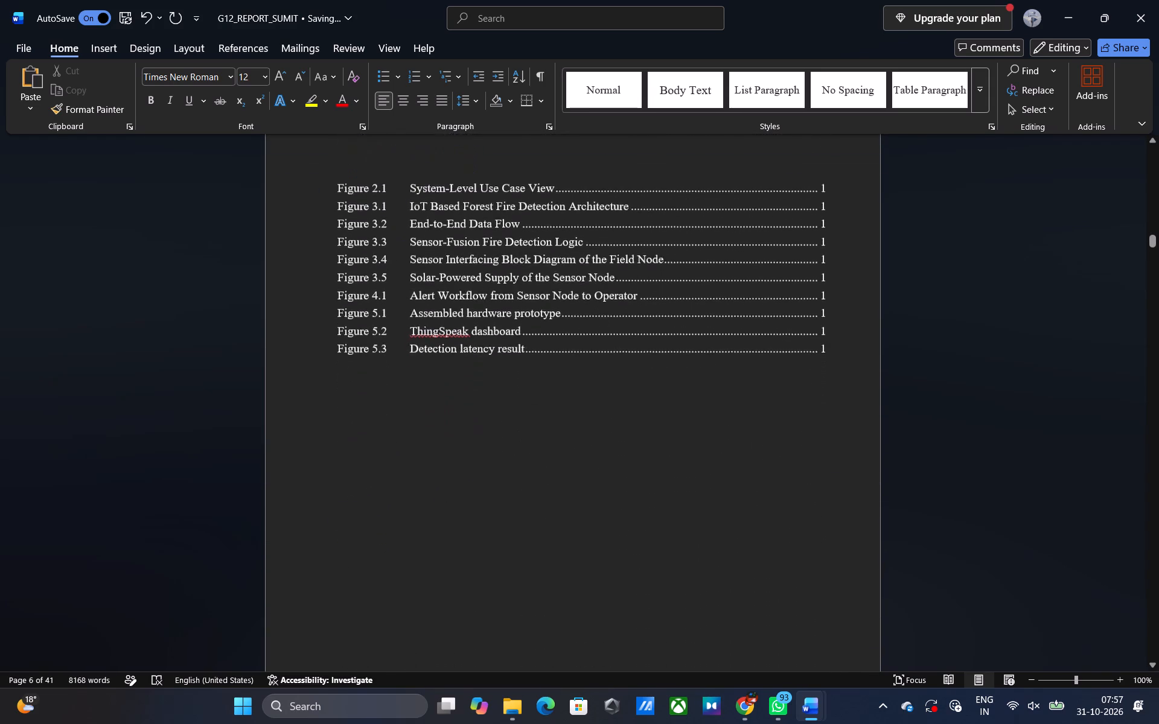
{"action": "scroll", "coordinate": [820, 349], "scroll_direction": "up", "scroll_amount": 2}
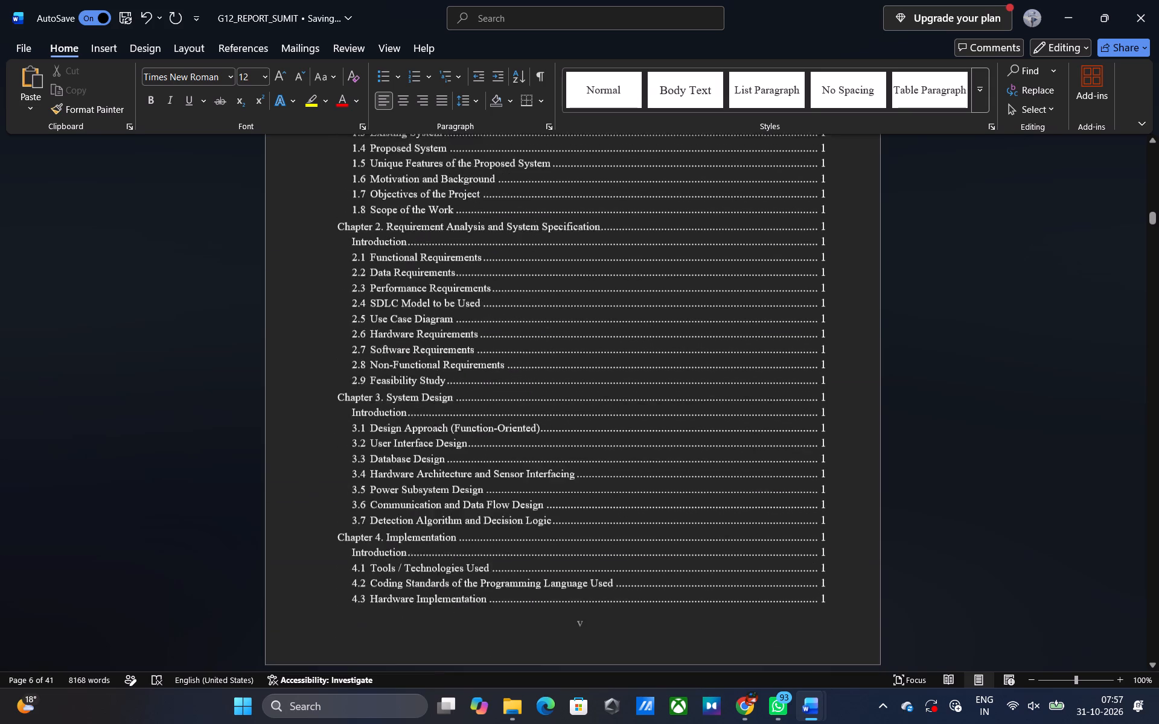
{"action": "scroll", "coordinate": [820, 349], "scroll_direction": "up", "scroll_amount": 1}
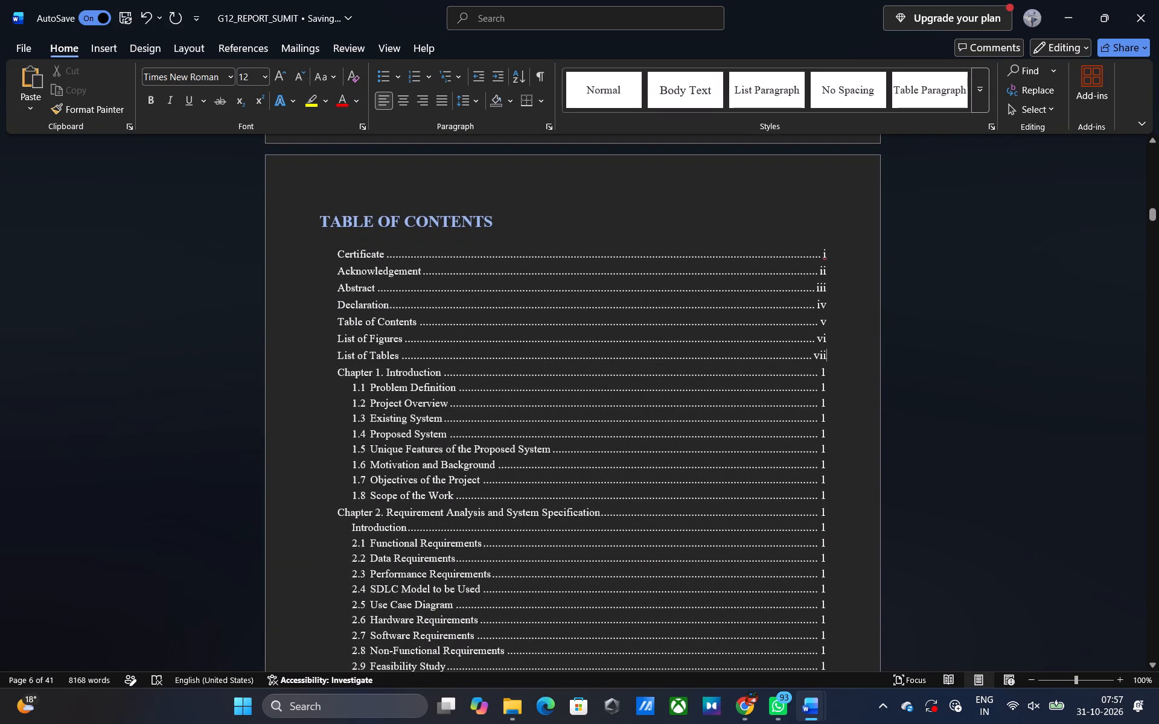
{"action": "key", "text": "i"}
{"action": "key", "text": "Up"}
{"action": "key", "text": "i"}
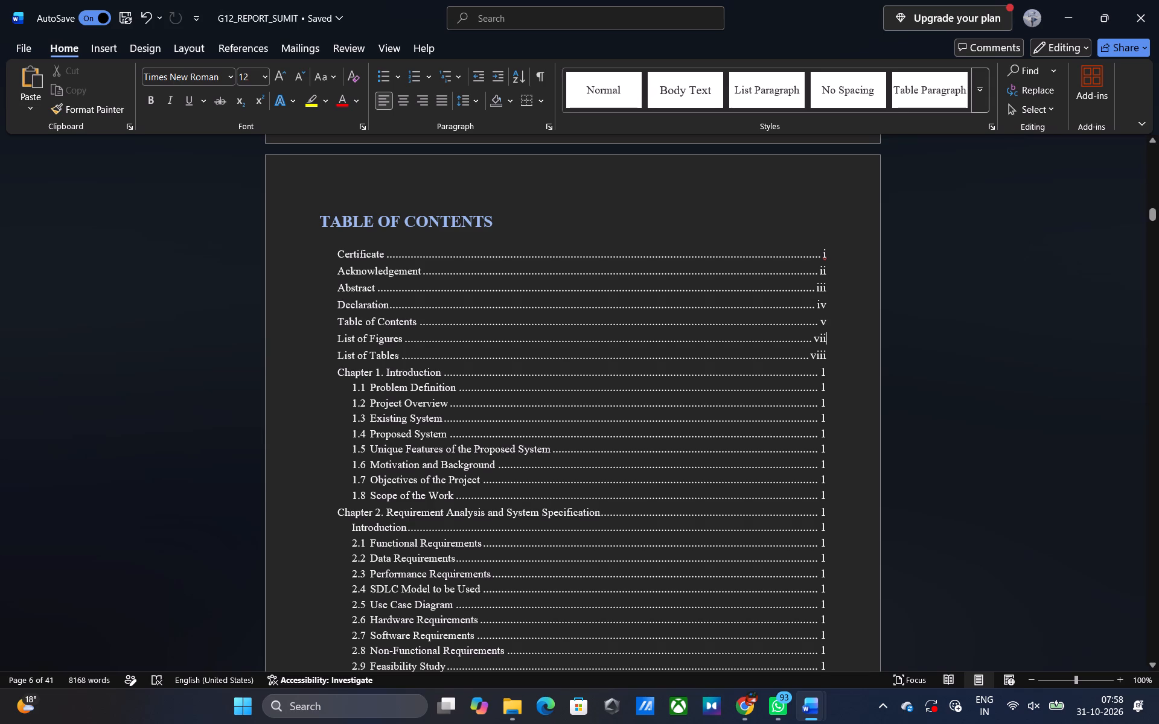
In the Table of Contents, set the page numbers of 1.4 Proposed System, 1.5 Unique Features and 1.6 Motivation and Background to 2.
{"action": "left_click", "coordinate": [830, 422]}
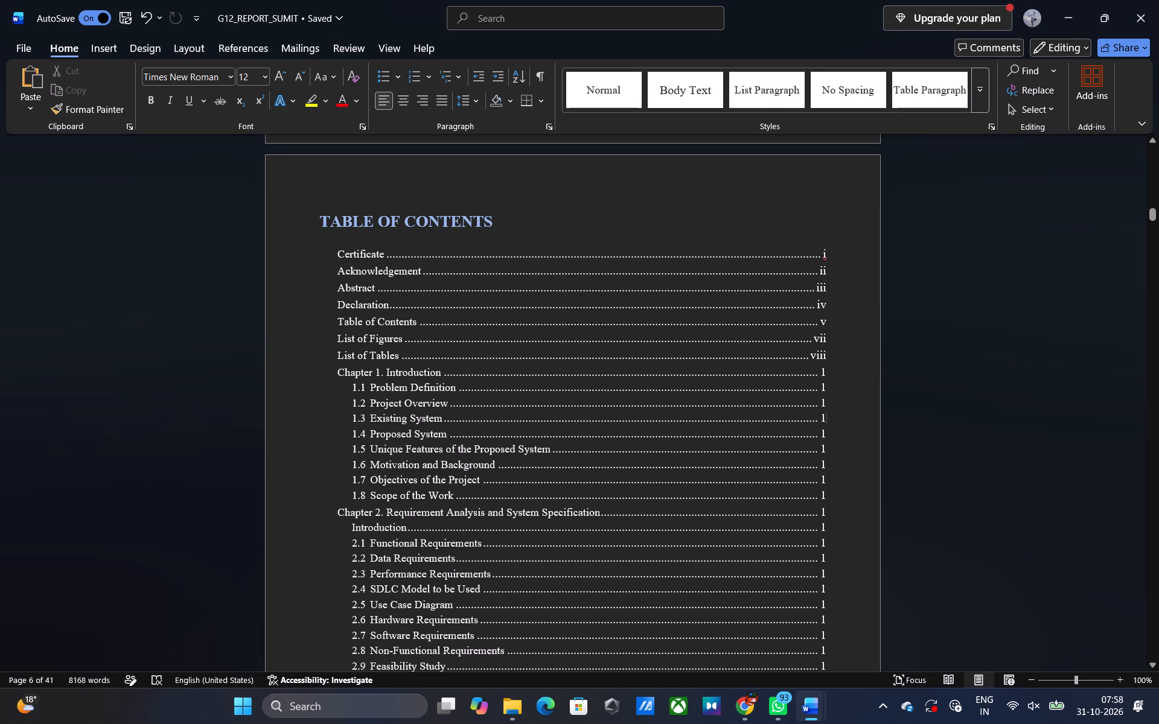
{"action": "left_click", "coordinate": [826, 434]}
{"action": "left_click_drag", "start_coordinate": [826, 434], "coordinate": [820, 433]}
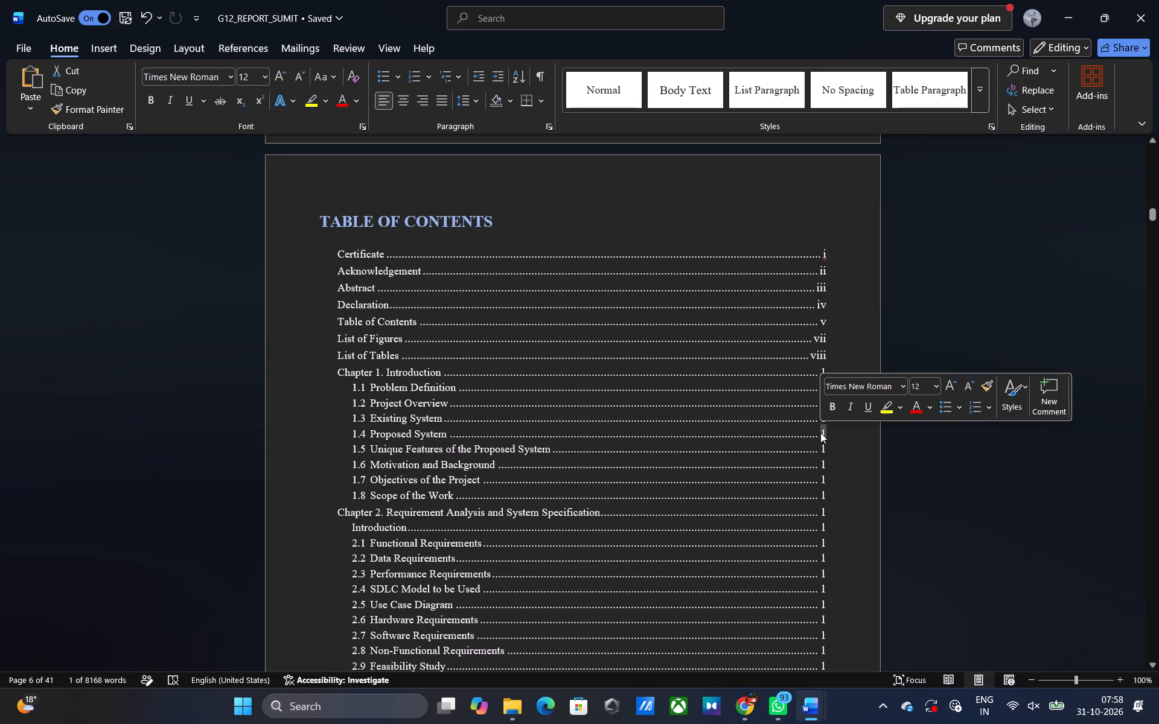
{"action": "key", "text": "2"}
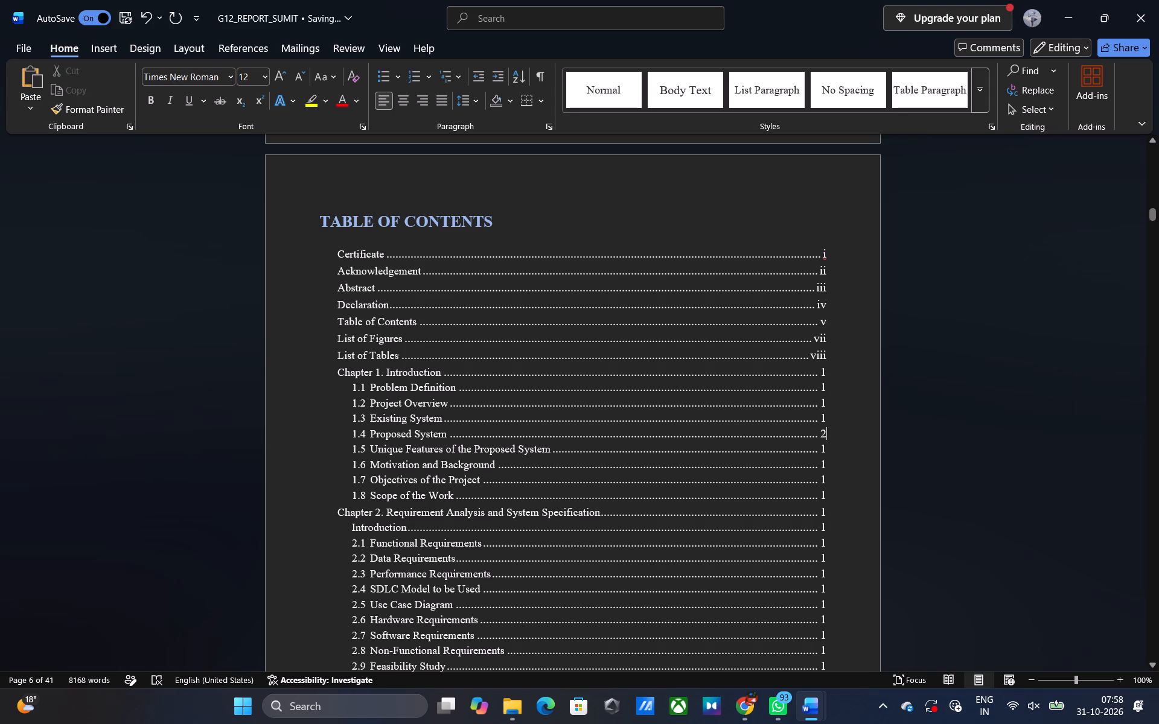
{"action": "left_click_drag", "start_coordinate": [826, 448], "coordinate": [826, 448]}
{"action": "left_click_drag", "start_coordinate": [826, 448], "coordinate": [820, 450]}
{"action": "key", "text": "2"}
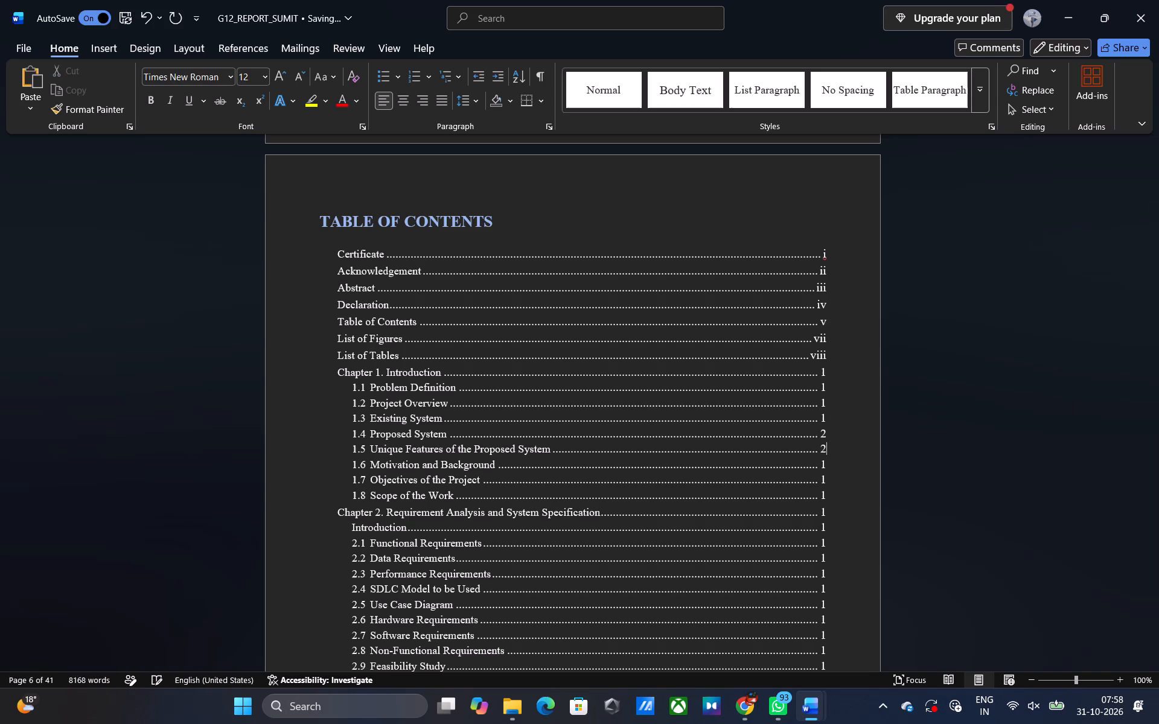
{"action": "left_click_drag", "start_coordinate": [828, 465], "coordinate": [822, 468]}
{"action": "key", "text": "2"}
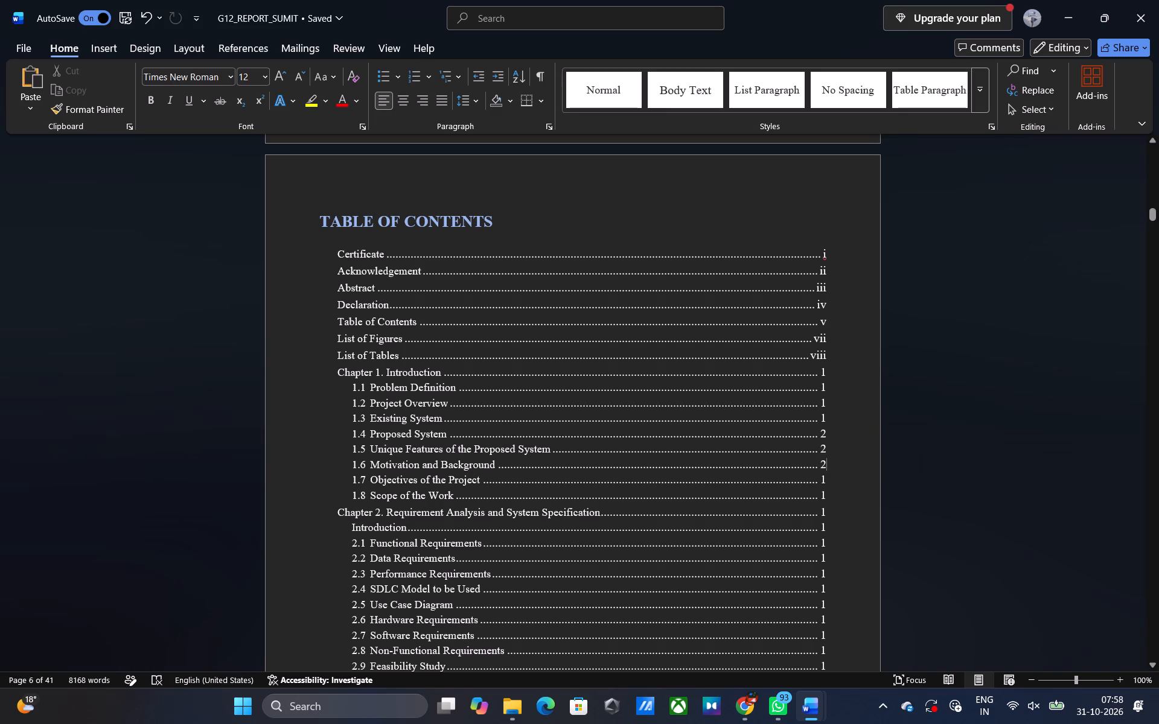
Set the contents page numbers of 1.7 Objectives of the Project and 1.8 Scope of the Work to 3.
{"action": "left_click_drag", "start_coordinate": [827, 480], "coordinate": [820, 481]}
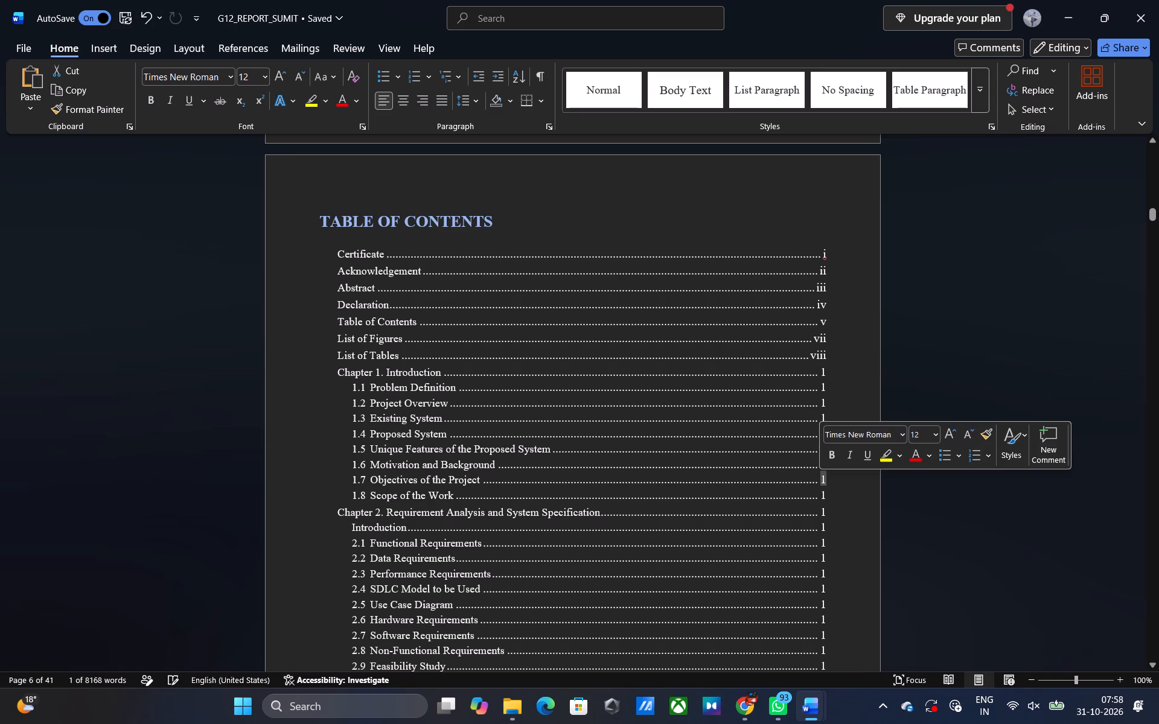
{"action": "key", "text": "3"}
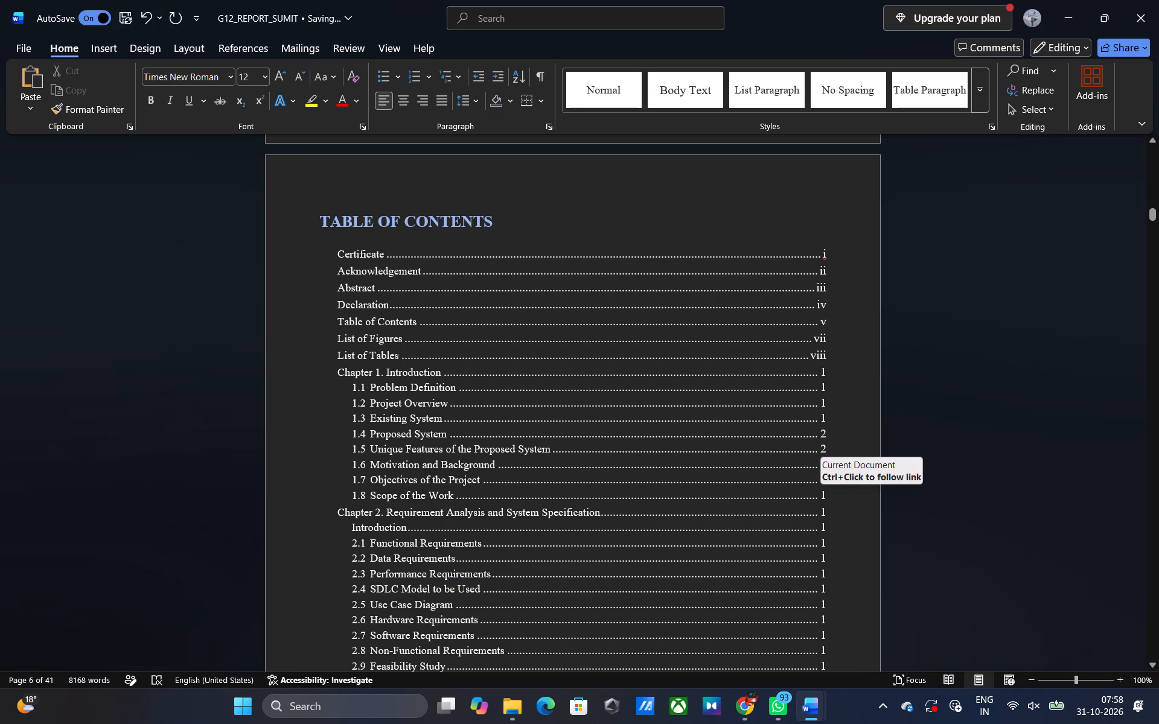
{"action": "left_click_drag", "start_coordinate": [825, 495], "coordinate": [825, 495]}
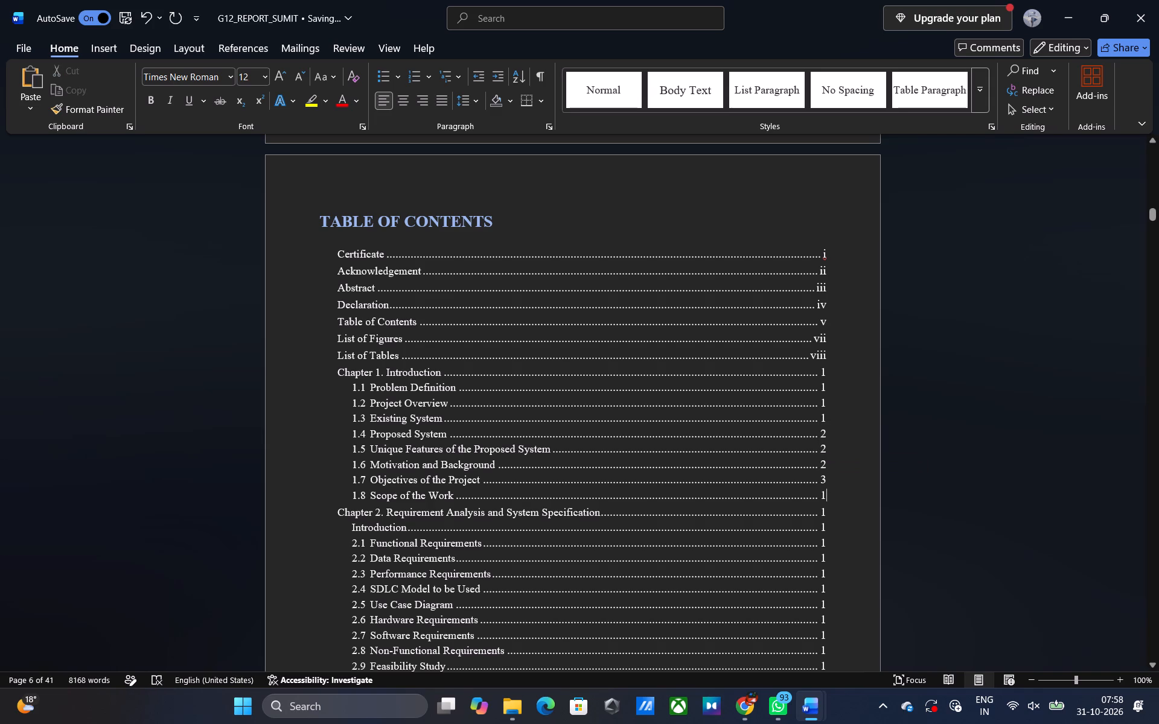
{"action": "left_click_drag", "start_coordinate": [825, 495], "coordinate": [819, 497]}
{"action": "key", "text": "3"}
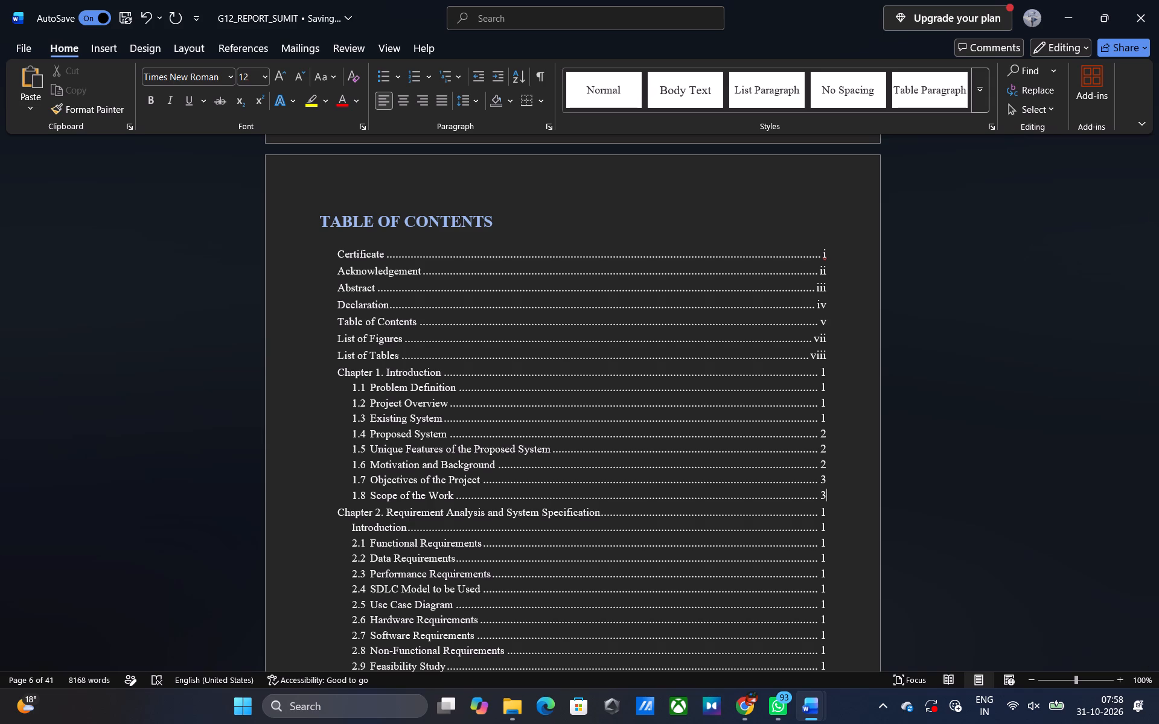
Set the contents page numbers of the Chapter 2 heading, its Introduction and 2.1 Functional Requirements to 4.
{"action": "left_click", "coordinate": [826, 513]}
{"action": "key", "text": "BackSpace"}
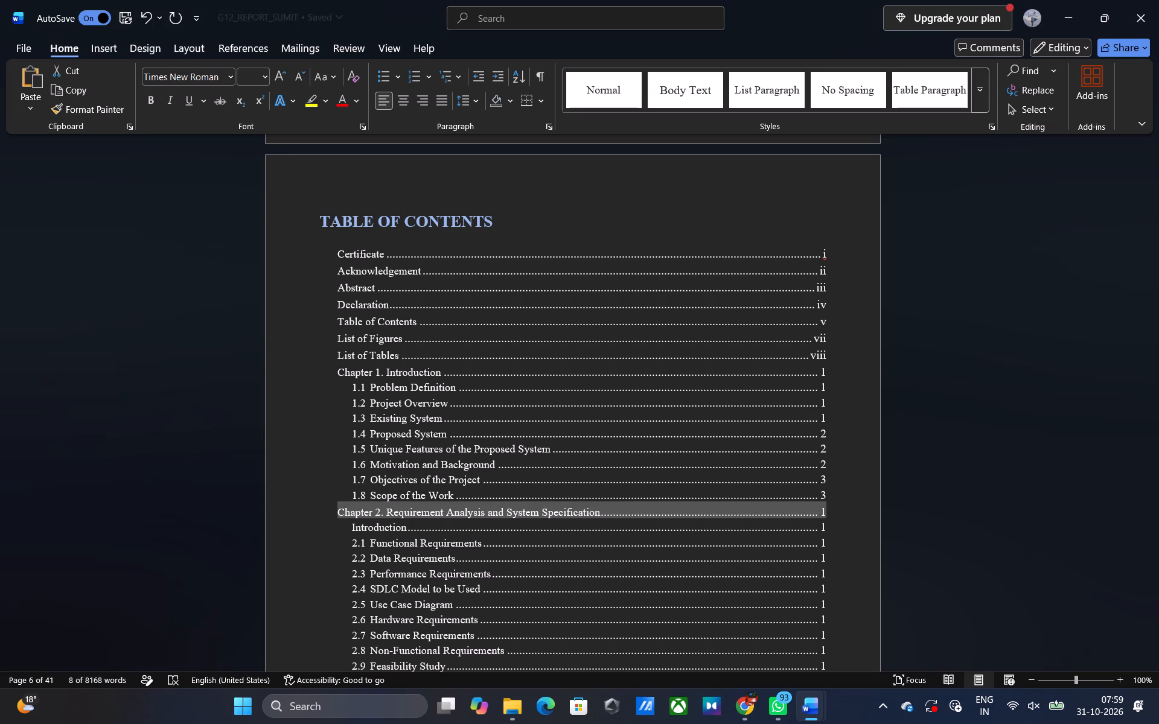
{"action": "left_click", "coordinate": [826, 513]}
{"action": "left_click_drag", "start_coordinate": [826, 513], "coordinate": [822, 513]}
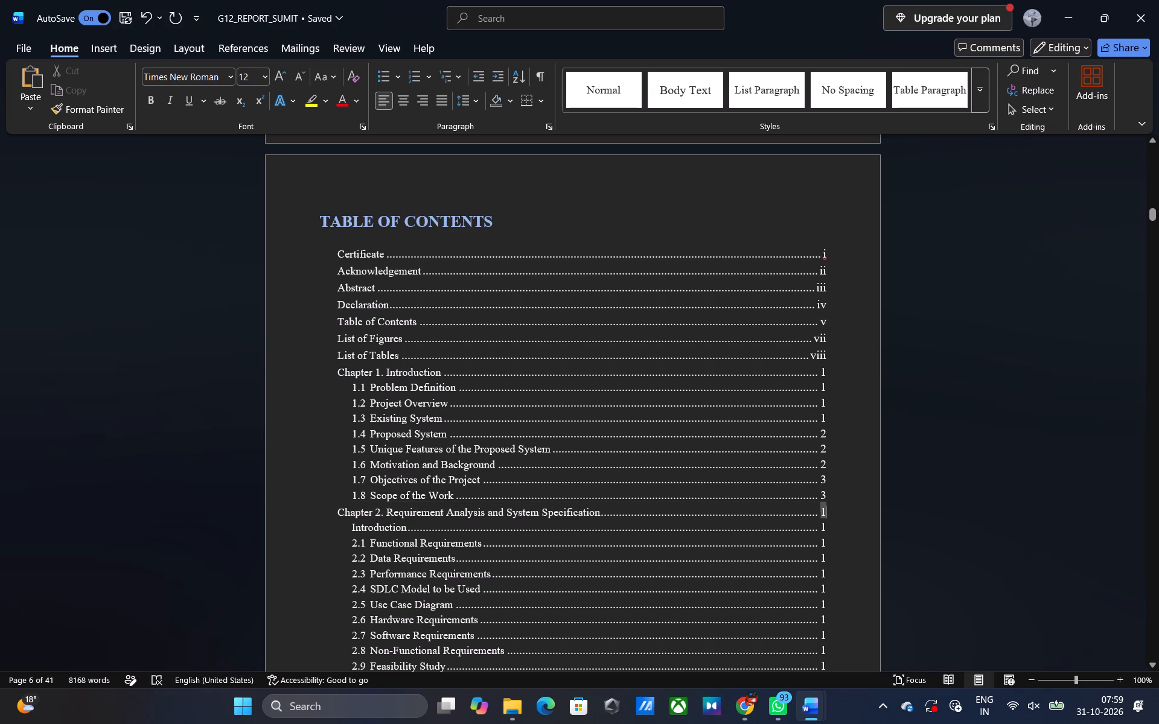
{"action": "left_click_drag", "start_coordinate": [822, 513], "coordinate": [820, 513]}
{"action": "key", "text": "4"}
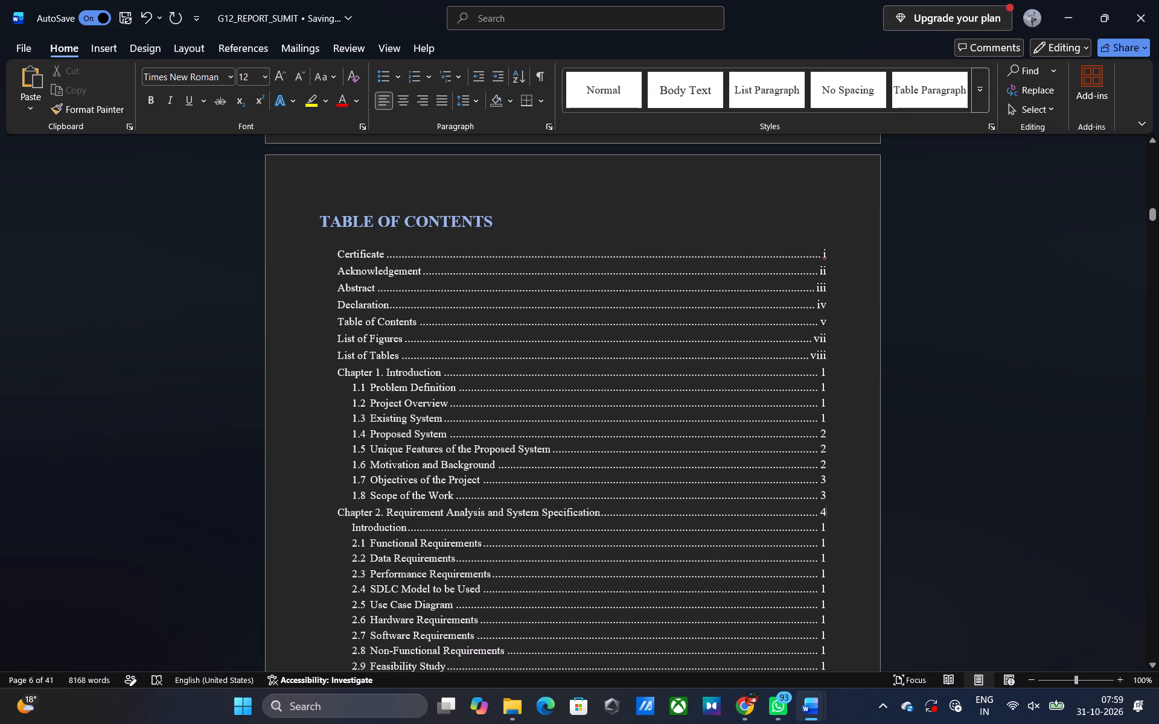
{"action": "left_click", "coordinate": [825, 526]}
{"action": "left_click", "coordinate": [825, 526]}
{"action": "key", "text": "4"}
{"action": "left_click_drag", "start_coordinate": [826, 542], "coordinate": [819, 542]}
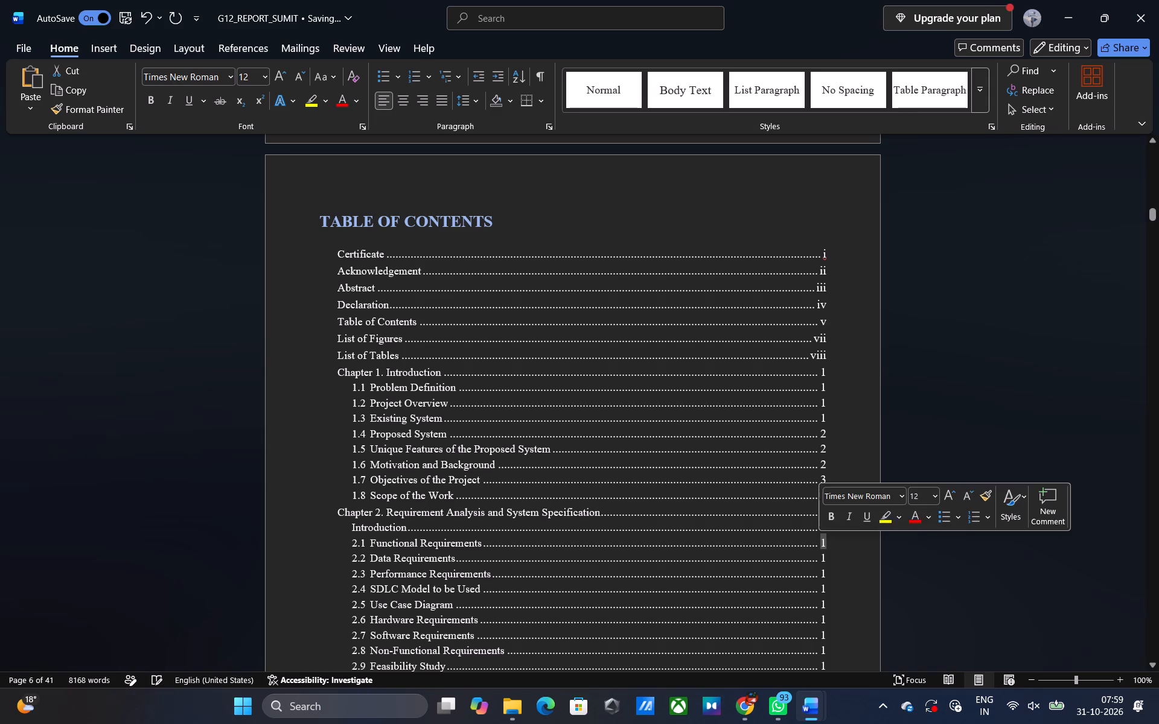
{"action": "key", "text": "4"}
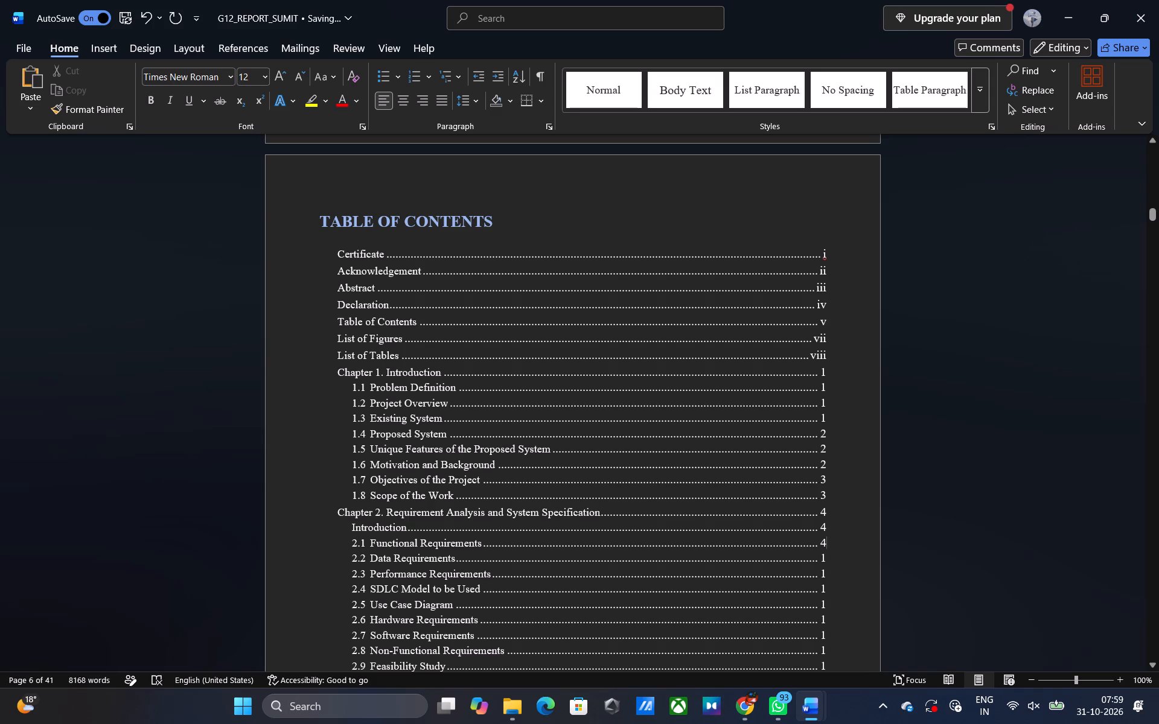
Set the contents page numbers of 2.2 Data Requirements, 2.3 Performance Requirements and 2.4 SDLC Model to be Used to 5.
{"action": "left_click", "coordinate": [829, 559]}
{"action": "left_click_drag", "start_coordinate": [829, 559], "coordinate": [820, 556]}
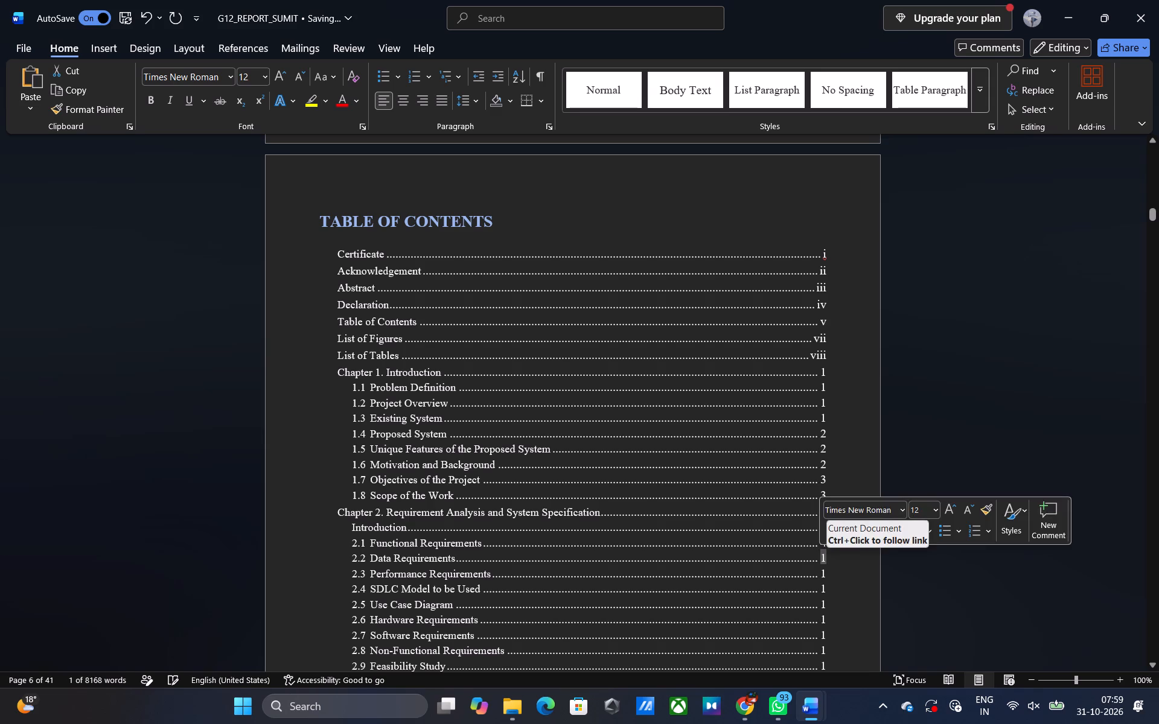
{"action": "key", "text": "5"}
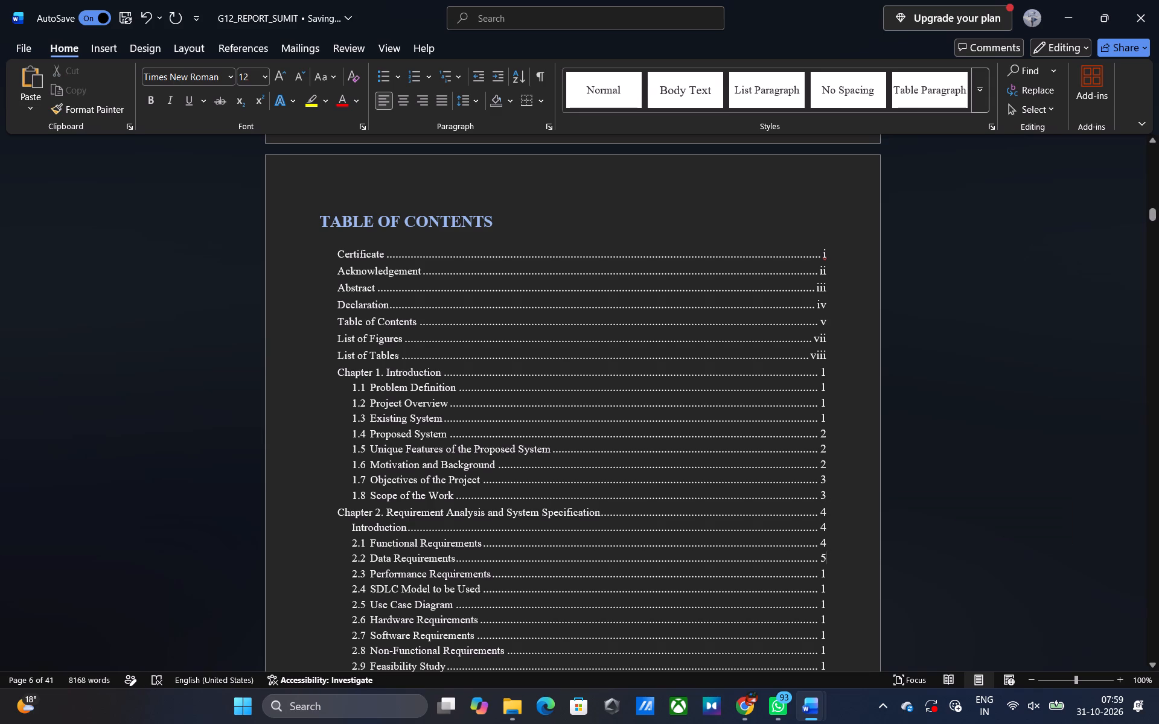
{"action": "left_click_drag", "start_coordinate": [827, 573], "coordinate": [821, 575]}
{"action": "key", "text": "5"}
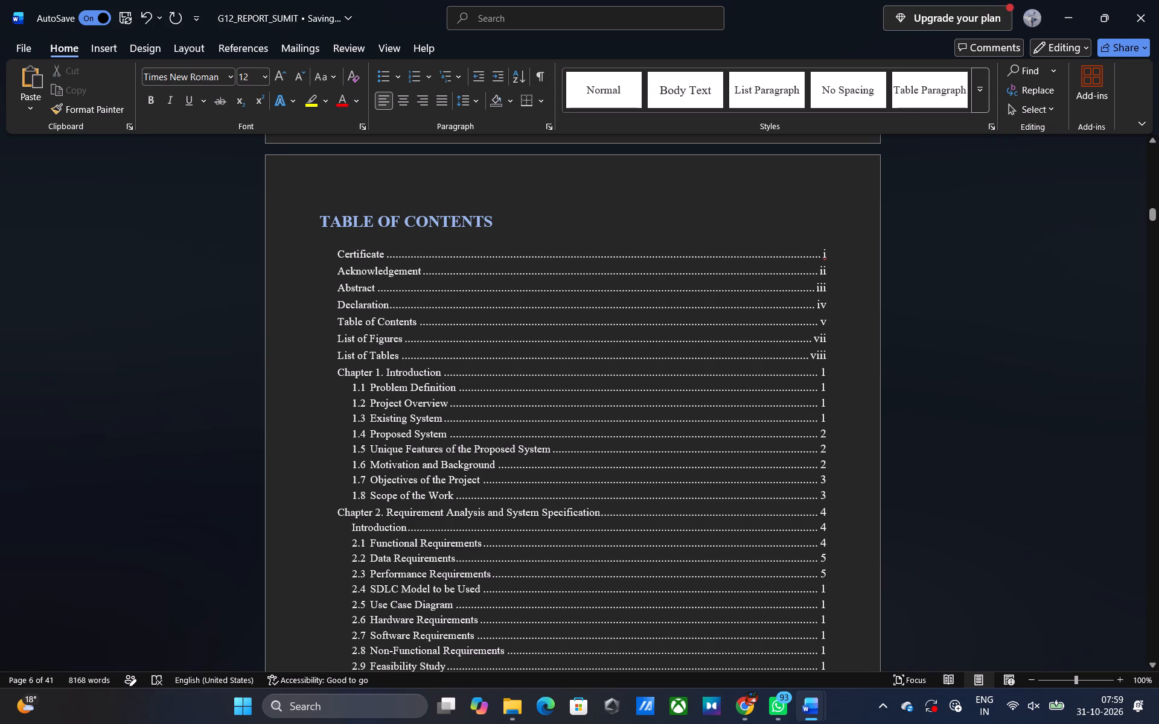
{"action": "left_click", "coordinate": [825, 588]}
{"action": "key", "text": "5"}
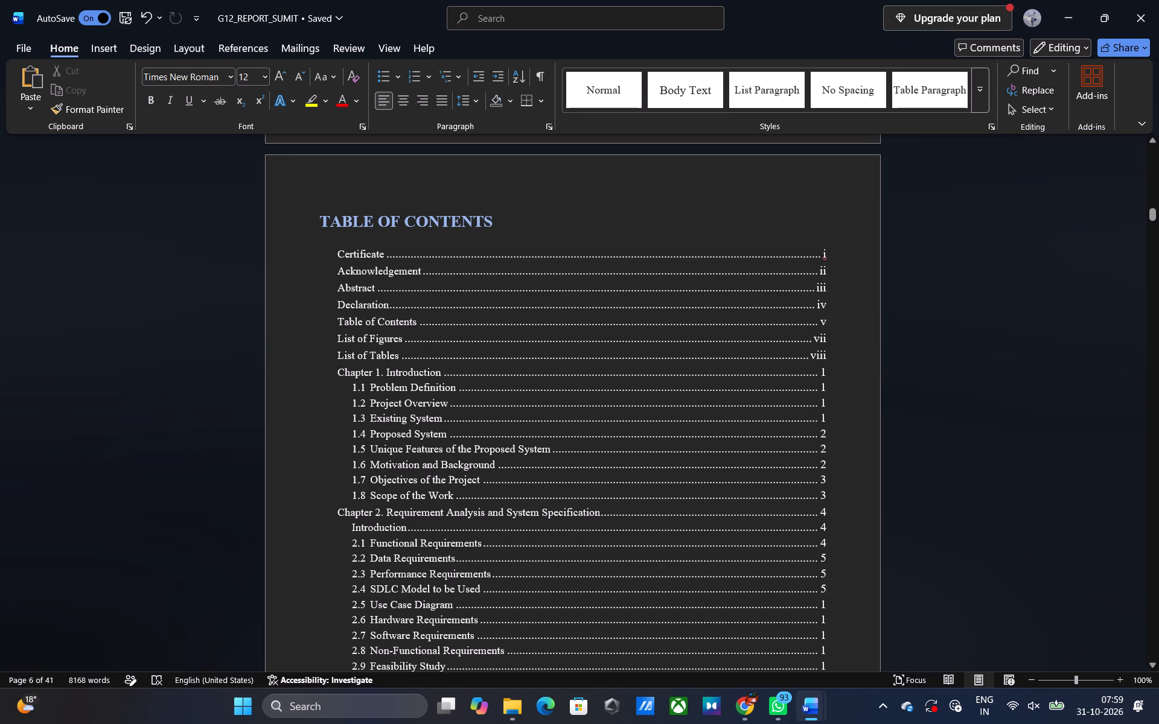
Set the contents page numbers of 2.5 Use Case Diagram and 2.6 Hardware Requirements to 6.
{"action": "left_click", "coordinate": [825, 605]}
{"action": "left_click", "coordinate": [825, 605]}
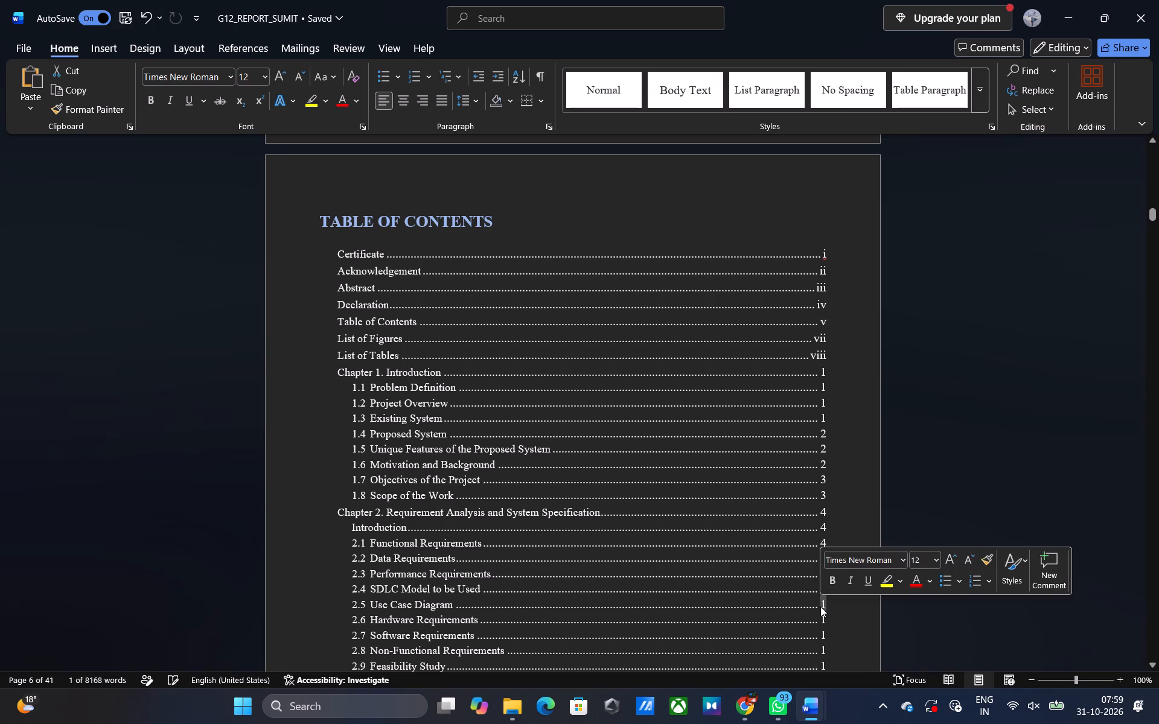
{"action": "key", "text": "6"}
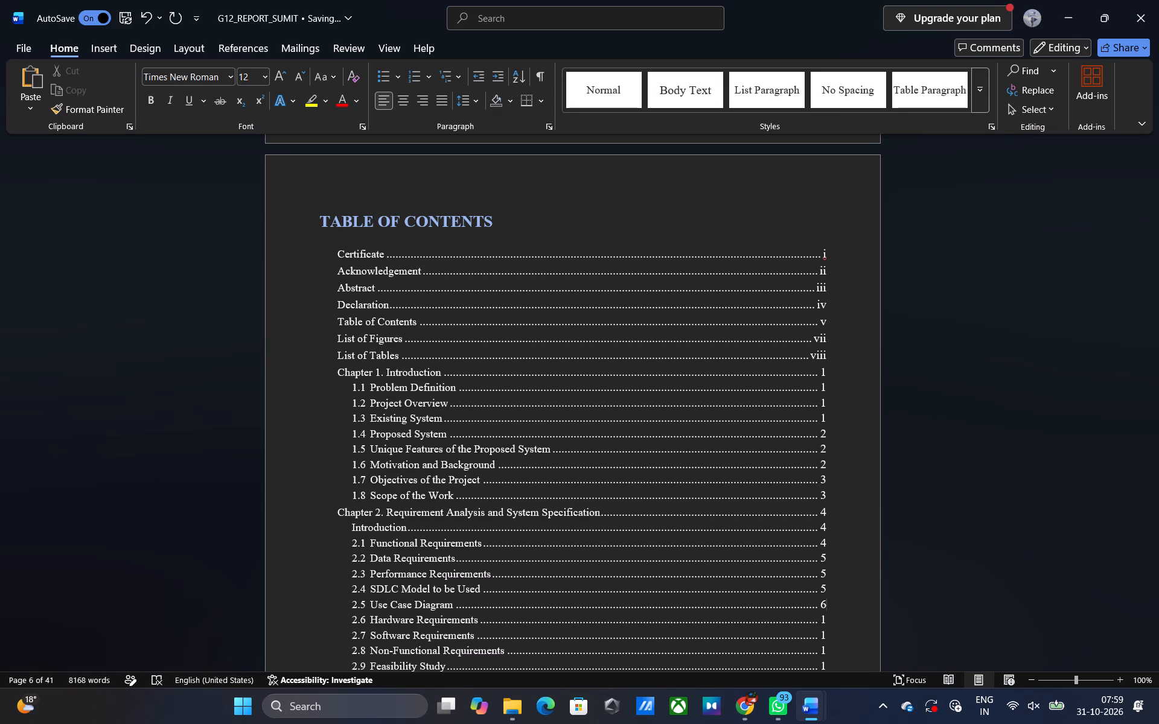
{"action": "scroll", "coordinate": [820, 606], "scroll_direction": "down", "scroll_amount": 1}
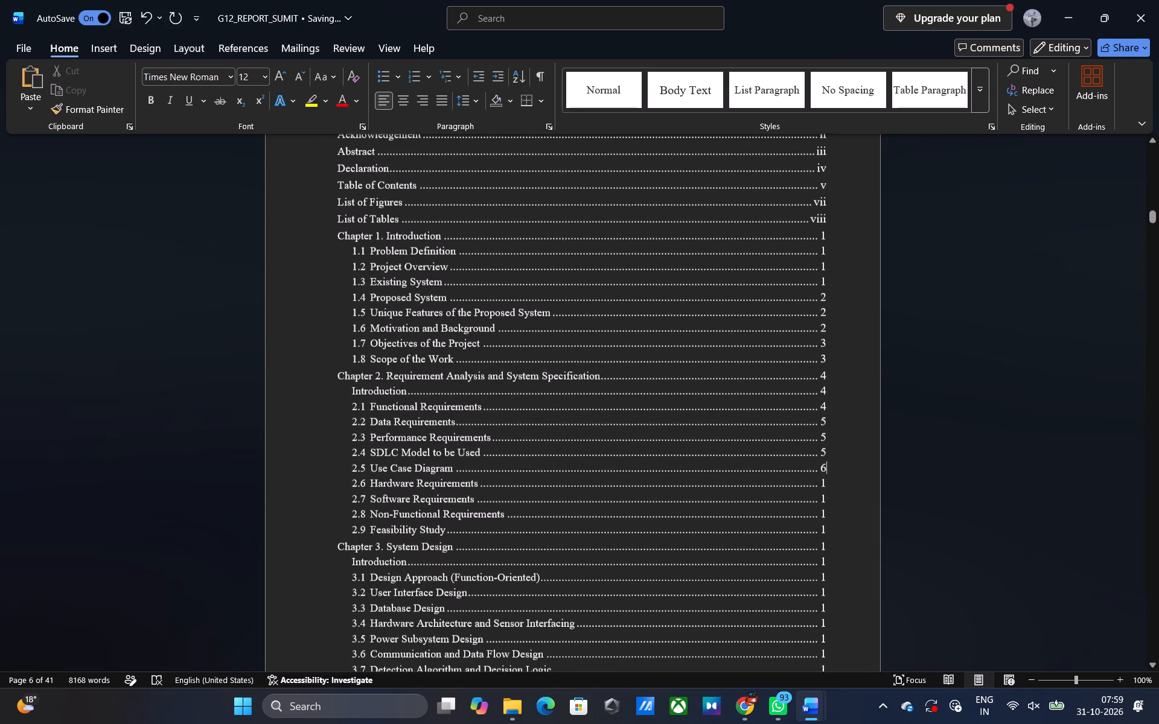
{"action": "scroll", "coordinate": [820, 606], "scroll_direction": "down", "scroll_amount": 1}
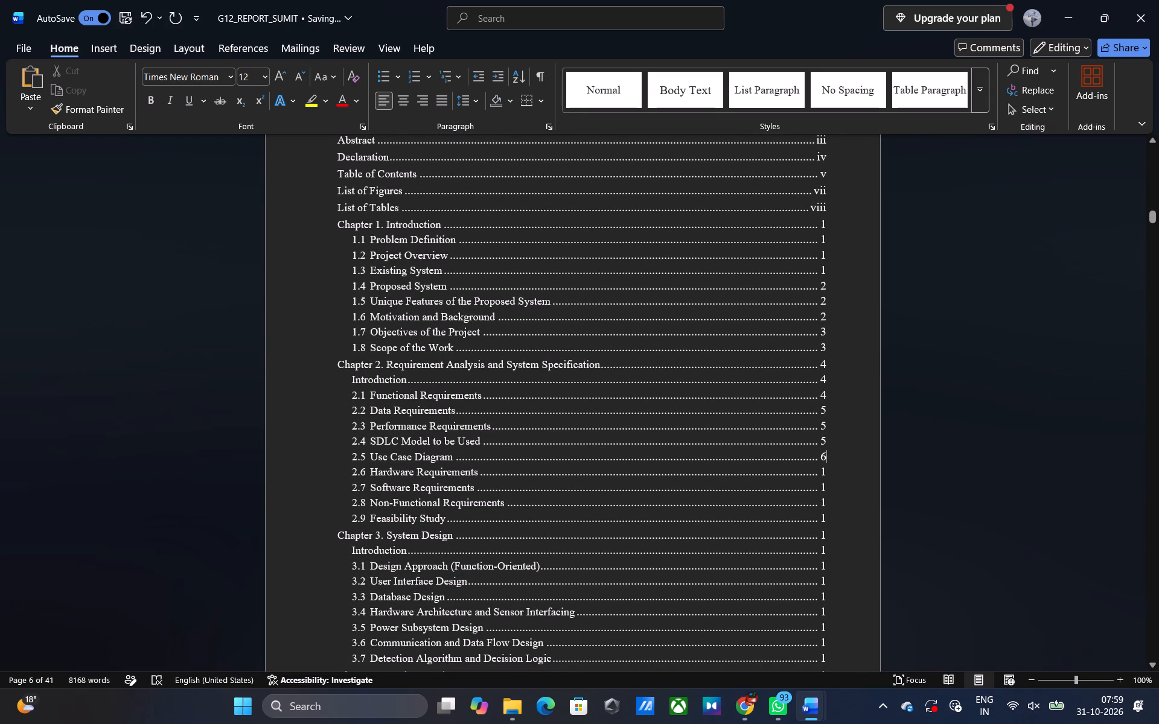
{"action": "left_click_drag", "start_coordinate": [828, 471], "coordinate": [820, 471]}
{"action": "key", "text": "6"}
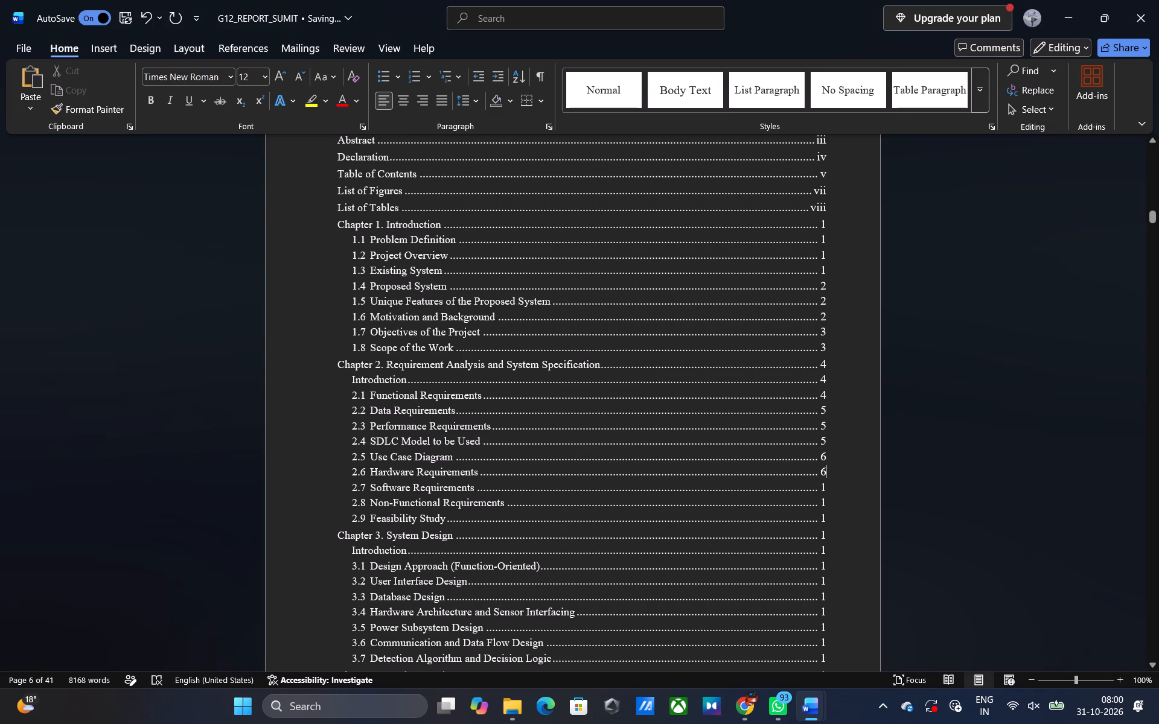
Set the contents page numbers to 7 for 2.7 Software Requirements and 2.8 Non-Functional Requirements, and 8 for 2.9 Feasibility Study.
{"action": "left_click", "coordinate": [824, 484]}
{"action": "key", "text": "7"}
{"action": "left_click_drag", "start_coordinate": [828, 504], "coordinate": [816, 503]}
{"action": "left_click_drag", "start_coordinate": [816, 503], "coordinate": [817, 503]}
{"action": "key", "text": "7"}
{"action": "left_click_drag", "start_coordinate": [825, 518], "coordinate": [816, 519]}
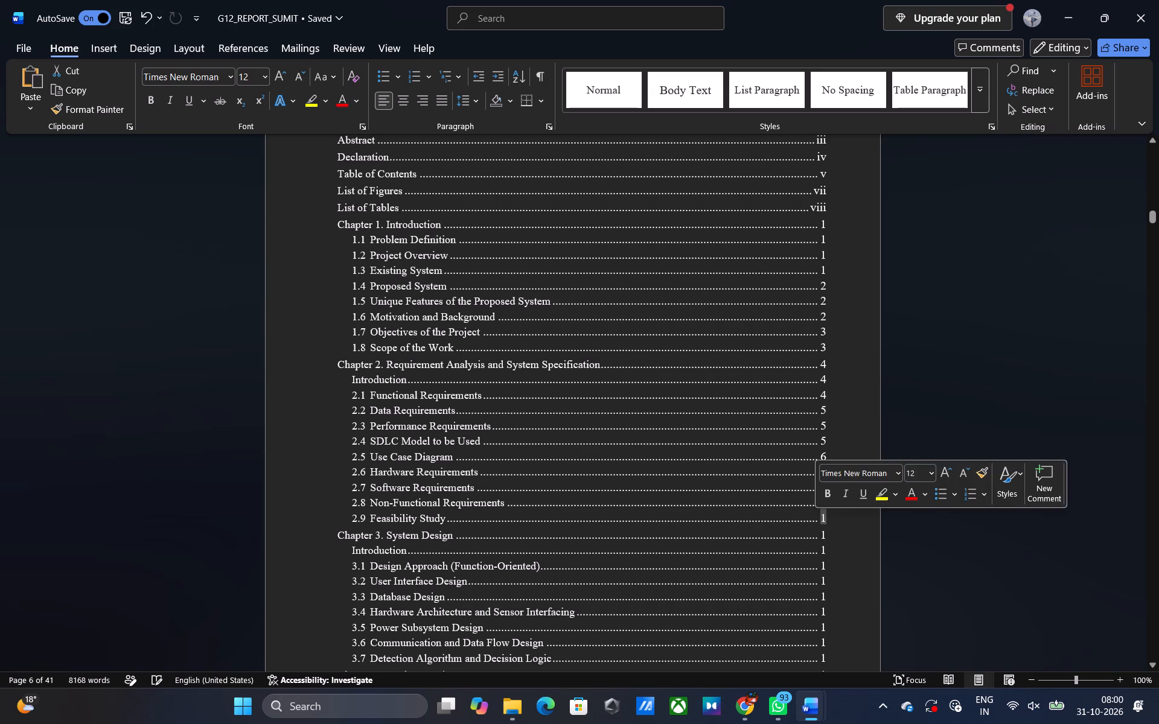
{"action": "key", "text": "8"}
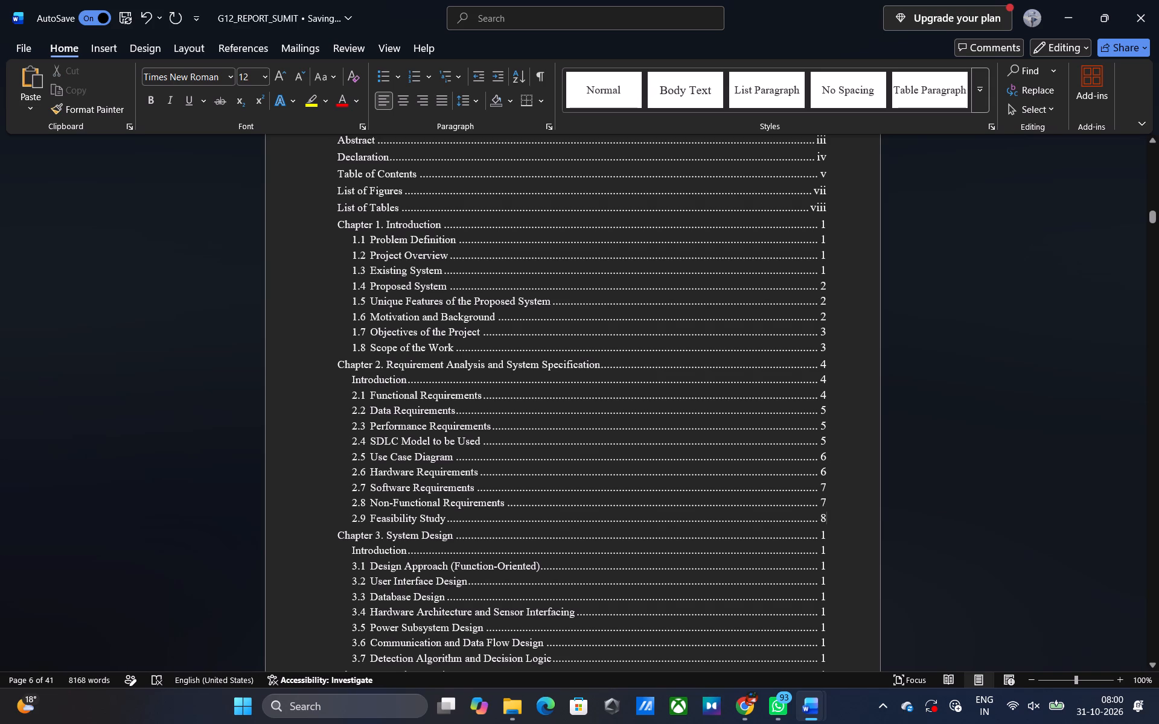
{"action": "scroll", "coordinate": [833, 524], "scroll_direction": "left", "scroll_amount": 2}
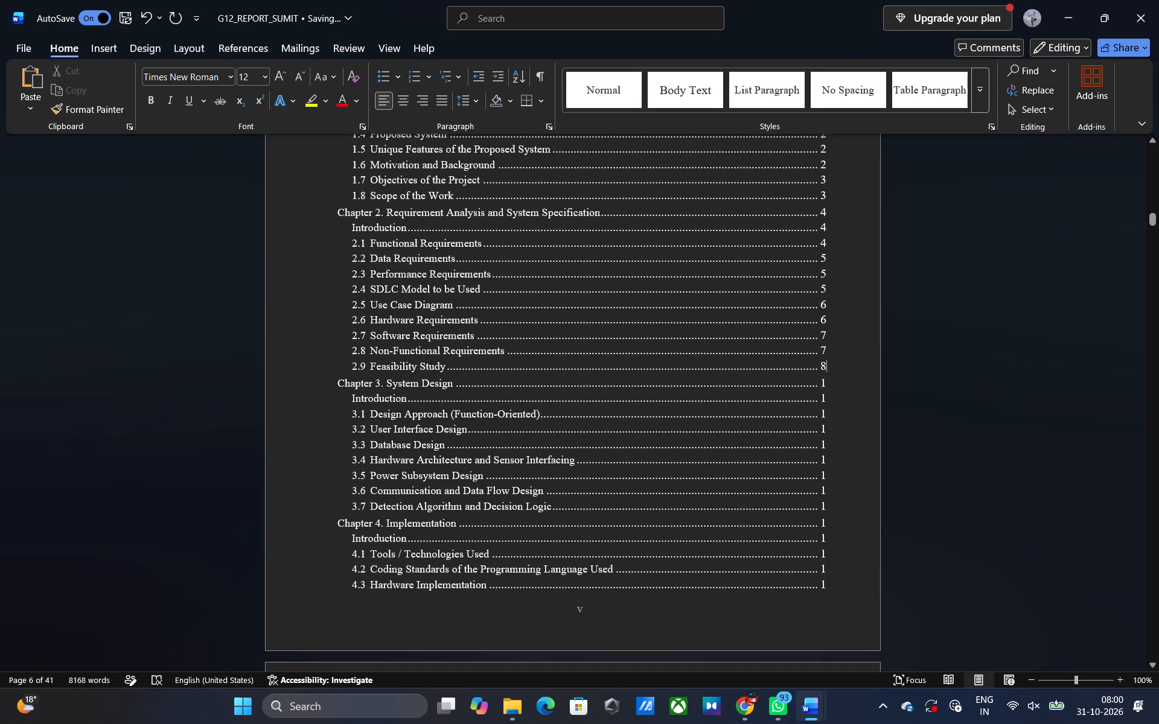
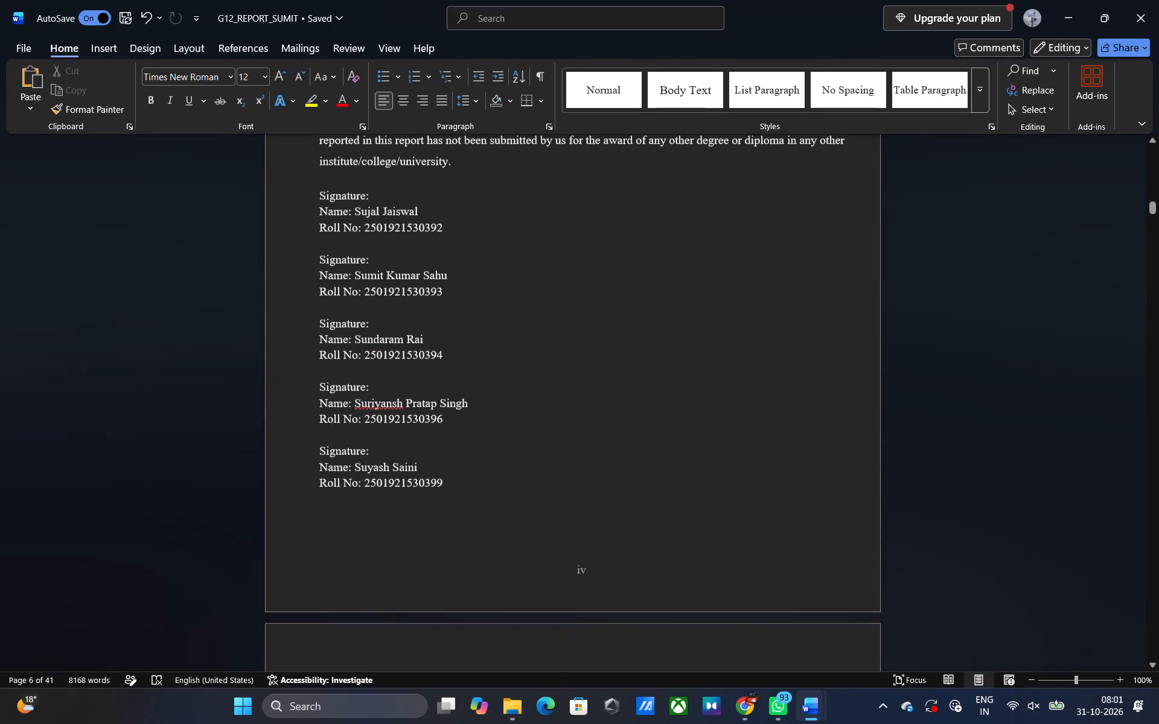
Set the contents page numbers of the Chapter 3 heading, its Introduction and 3.1 Design Approach to 9.
{"action": "scroll", "coordinate": [833, 524], "scroll_direction": "down", "scroll_amount": 3}
{"action": "scroll", "coordinate": [833, 524], "scroll_direction": "up", "scroll_amount": 1}
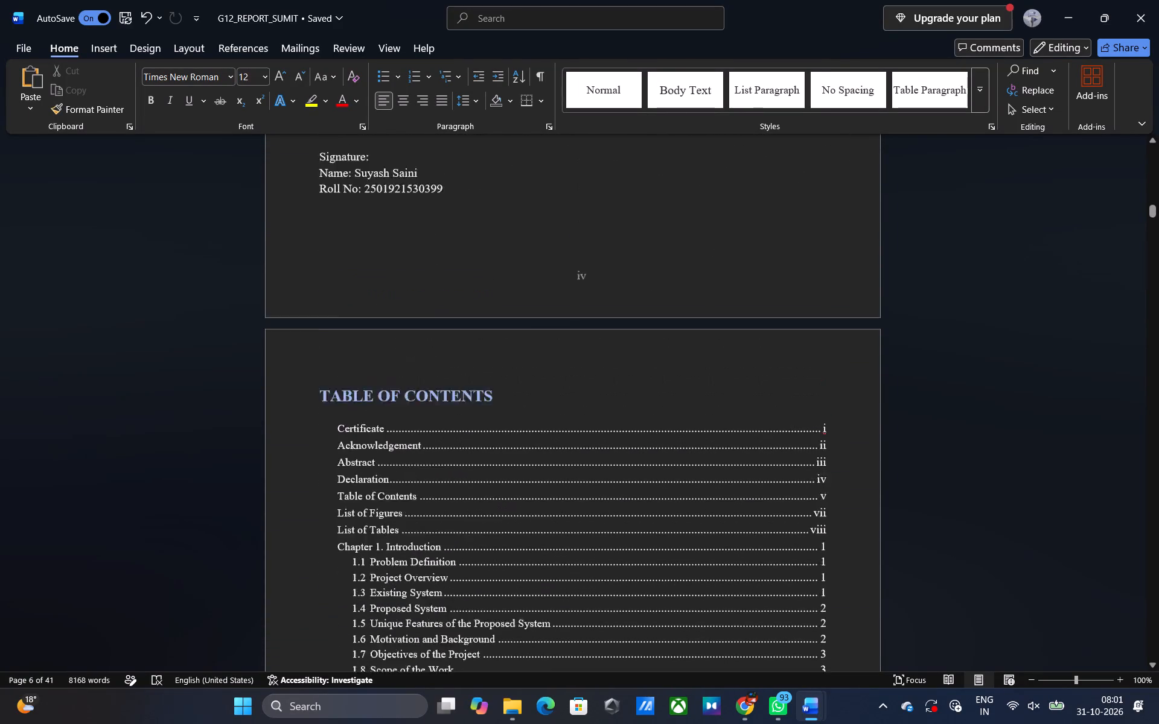
{"action": "scroll", "coordinate": [833, 524], "scroll_direction": "up", "scroll_amount": 1}
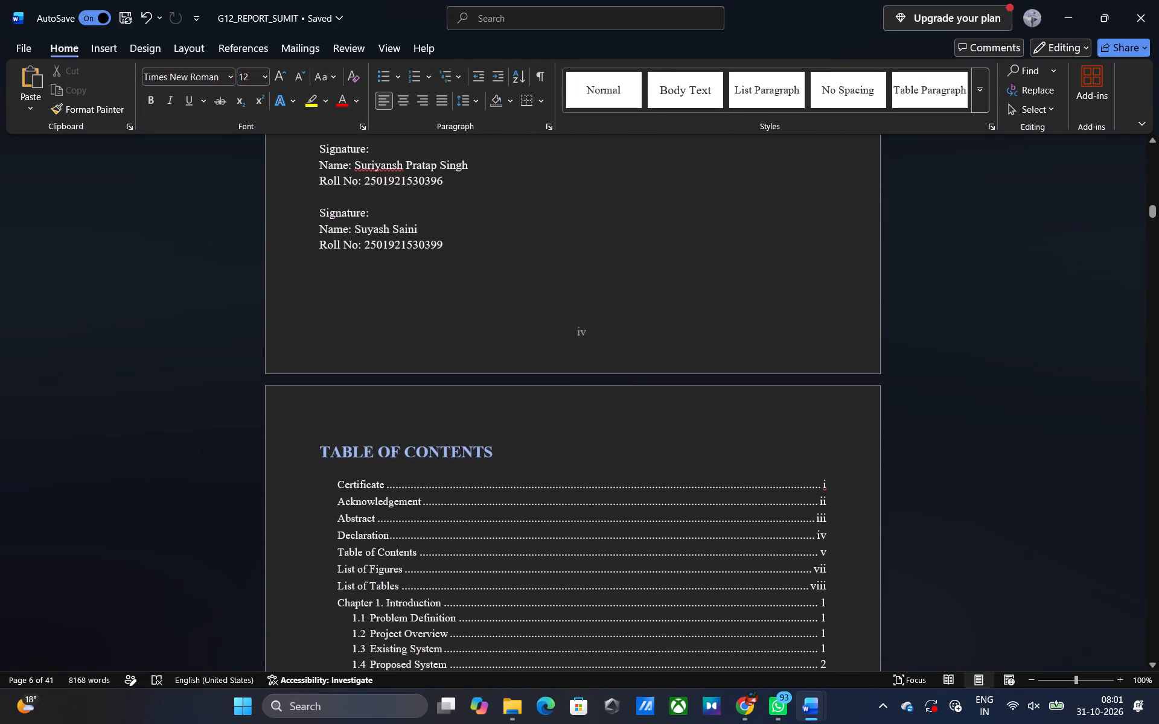
{"action": "scroll", "coordinate": [833, 524], "scroll_direction": "down", "scroll_amount": 3}
{"action": "scroll", "coordinate": [833, 524], "scroll_direction": "left", "scroll_amount": 3}
{"action": "scroll", "coordinate": [833, 524], "scroll_direction": "down", "scroll_amount": 1}
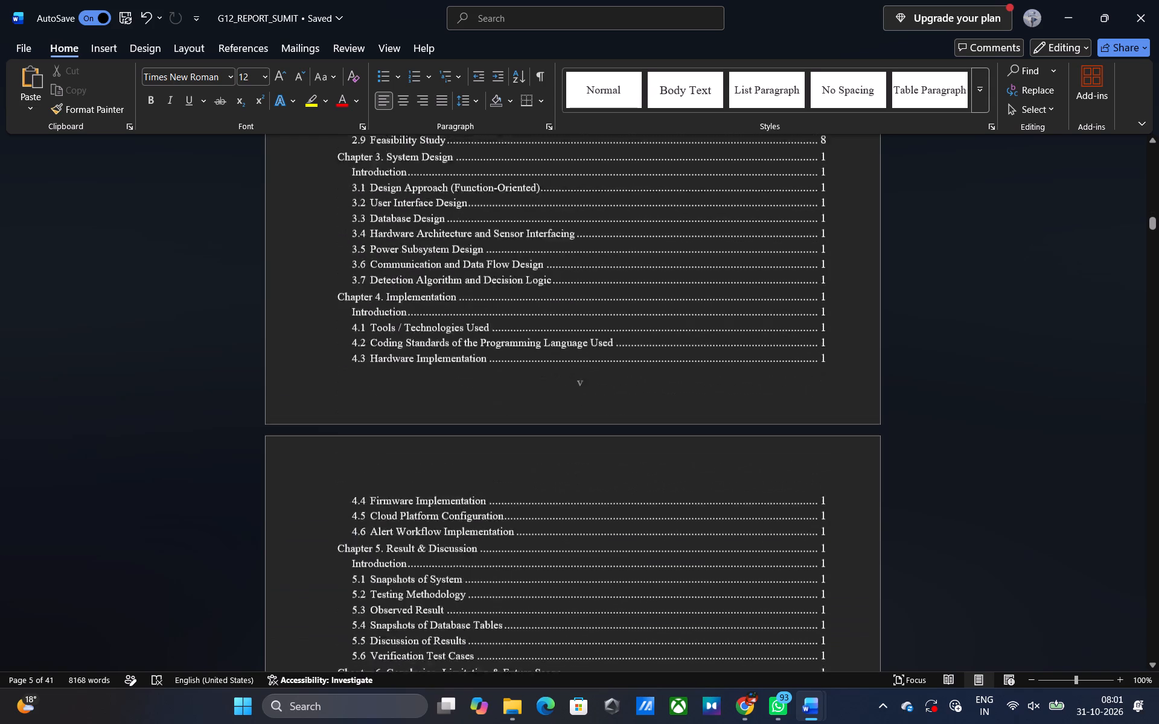
{"action": "scroll", "coordinate": [833, 524], "scroll_direction": "down", "scroll_amount": 1}
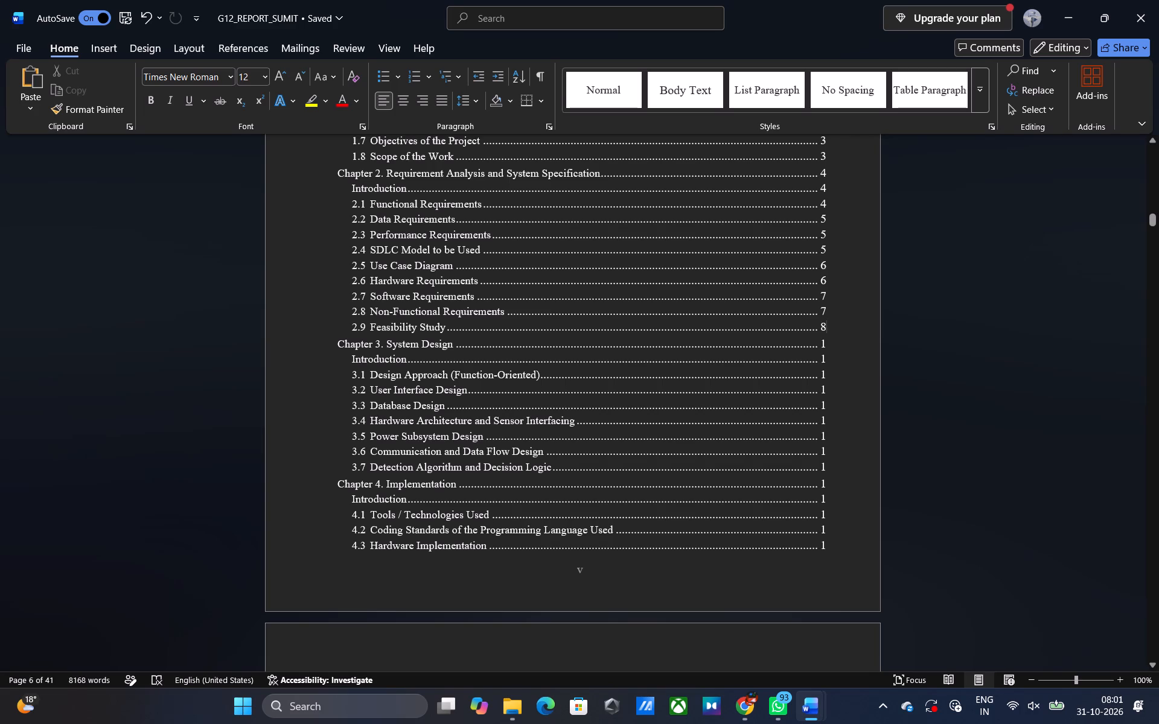
{"action": "left_click_drag", "start_coordinate": [827, 343], "coordinate": [821, 343]}
{"action": "key", "text": "9"}
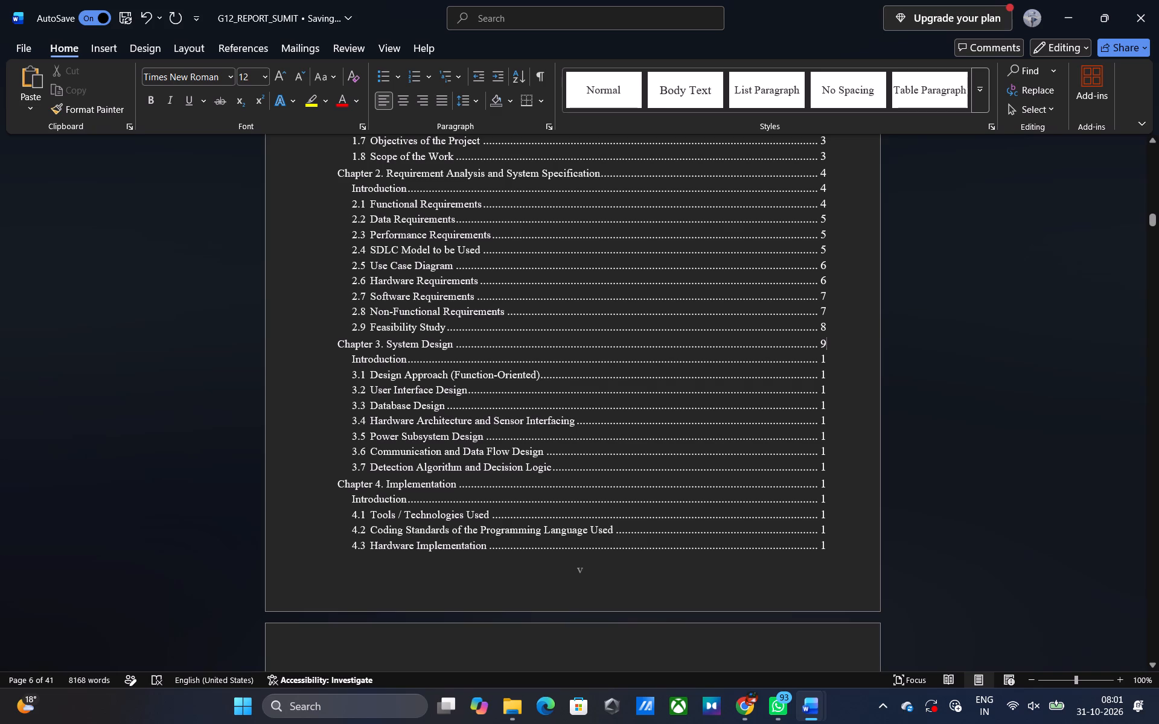
{"action": "left_click", "coordinate": [826, 358]}
{"action": "left_click", "coordinate": [826, 358]}
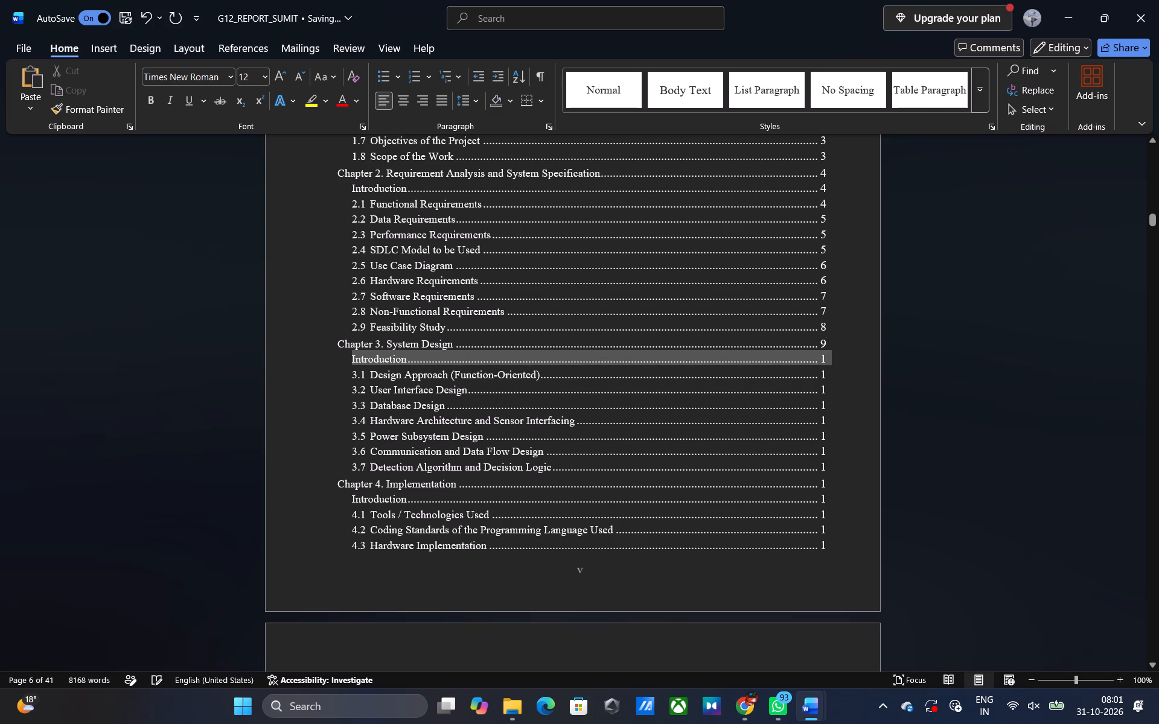
{"action": "left_click", "coordinate": [826, 358]}
{"action": "left_click", "coordinate": [826, 358]}
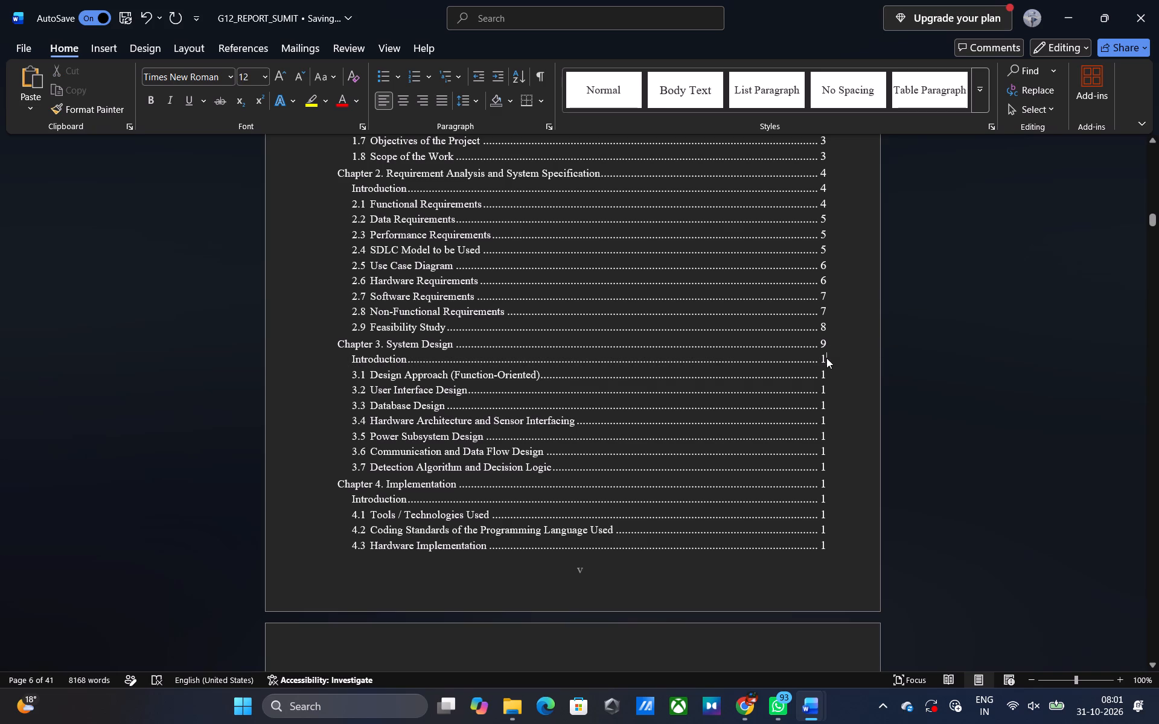
{"action": "key", "text": "9"}
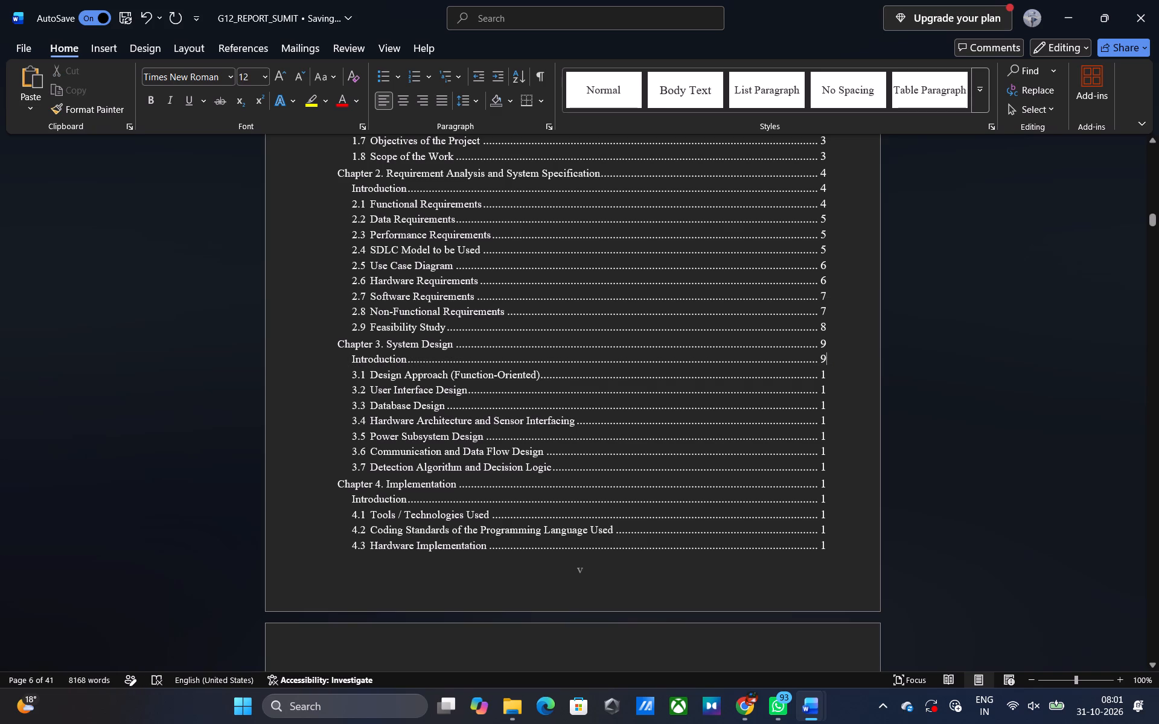
{"action": "left_click", "coordinate": [826, 376]}
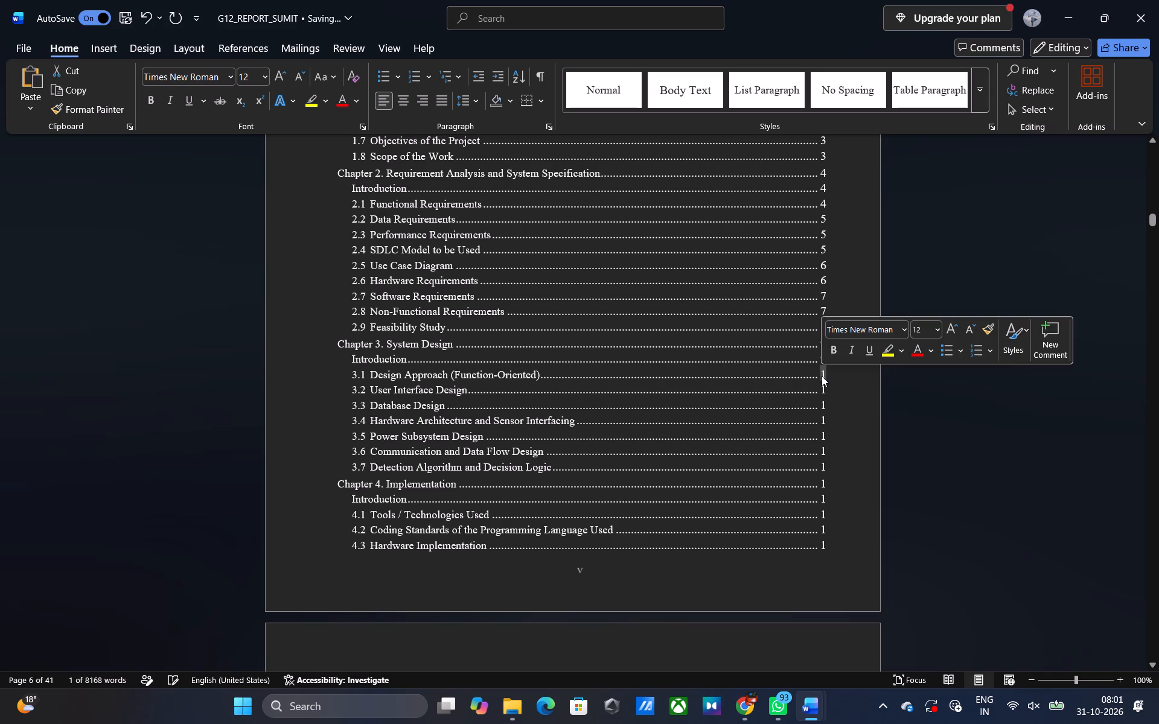
{"action": "key", "text": "9"}
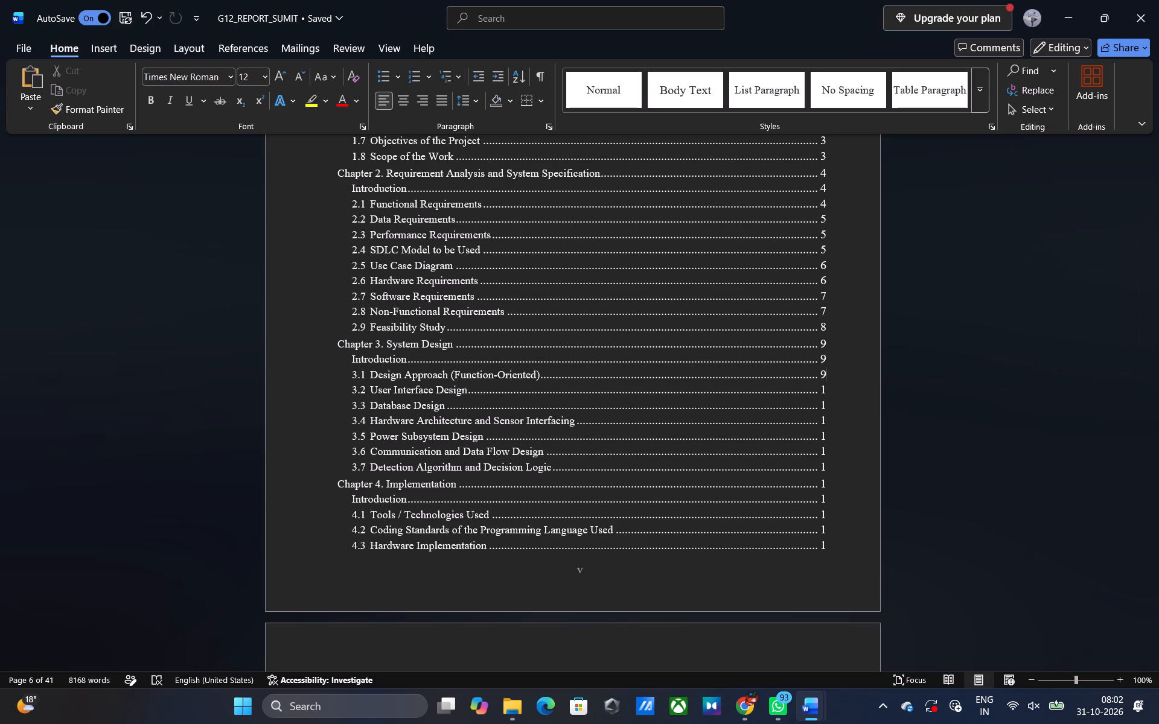
Set the contents page numbers to 10 for 3.2 User Interface Design, and 11 for 3.3 Database Design and 3.4 Hardware Architecture and Sensor Interfacing.
{"action": "left_click", "coordinate": [830, 391]}
{"action": "key", "text": "0"}
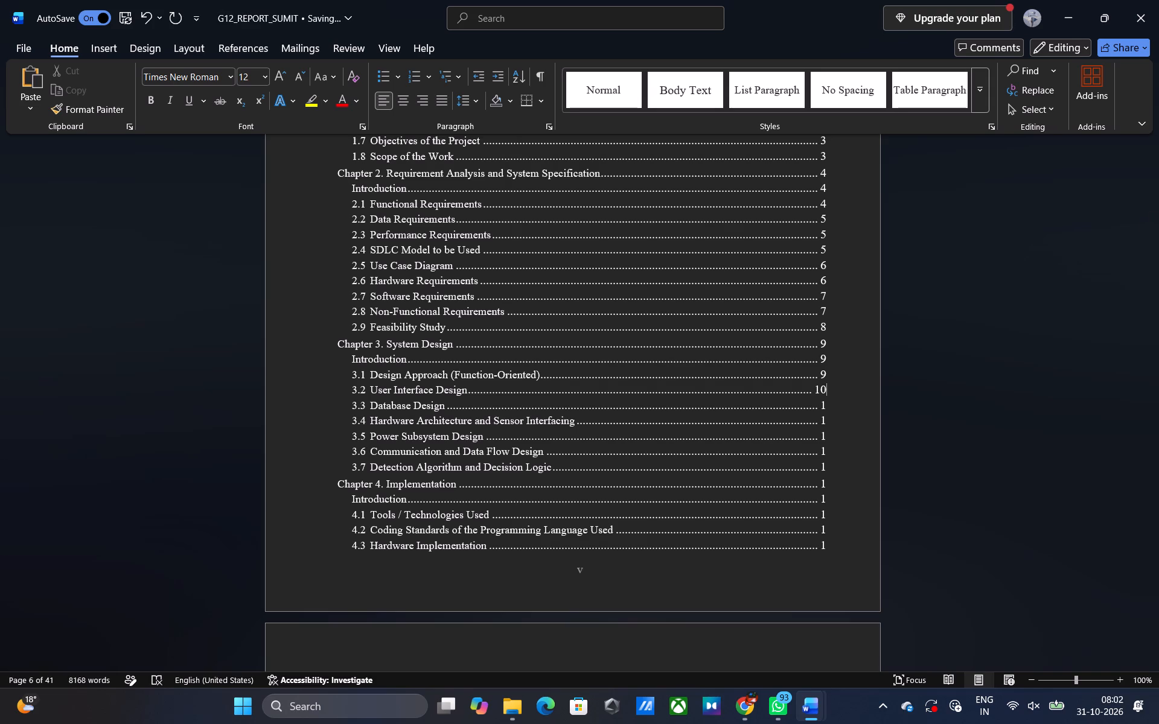
{"action": "key", "text": "Down"}
{"action": "key", "text": "1"}
{"action": "key", "text": "Down"}
{"action": "key", "text": "1"}
Set the contents page numbers of 3.5 Power Subsystem Design to 12, 3.6 Communication and Data Flow Design to 13, and 3.7 Detection Algorithm to 14.
{"action": "key", "text": "Down"}
{"action": "key", "text": "2"}
{"action": "key", "text": "Down"}
{"action": "key", "text": "3"}
{"action": "key", "text": "Down"}
{"action": "key", "text": "4"}
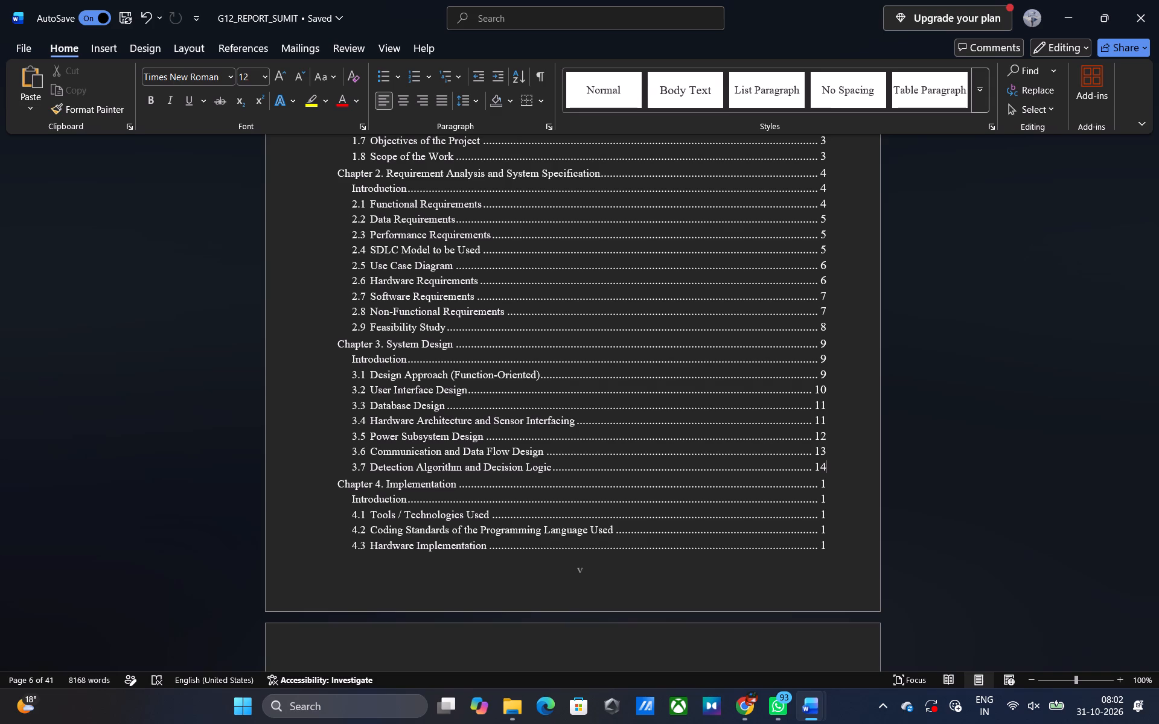
Set the contents page numbers of the Chapter 4 heading, its Introduction, 4.1 Tools / Technologies Used and 4.2 Coding Standards to 15.
{"action": "key", "text": "Down"}
{"action": "key", "text": "5"}
{"action": "key", "text": "Down"}
{"action": "key", "text": "5"}
{"action": "key", "text": "Down"}
{"action": "key", "text": "5"}
{"action": "key", "text": "Down"}
{"action": "key", "text": "5"}
Set the contents page numbers of 4.3 Hardware and 4.4 Firmware Implementation to 16, 4.5 Cloud Platform Configuration to 17, and 4.6 Alert Workflow Implementation to 18.
{"action": "key", "text": "Down"}
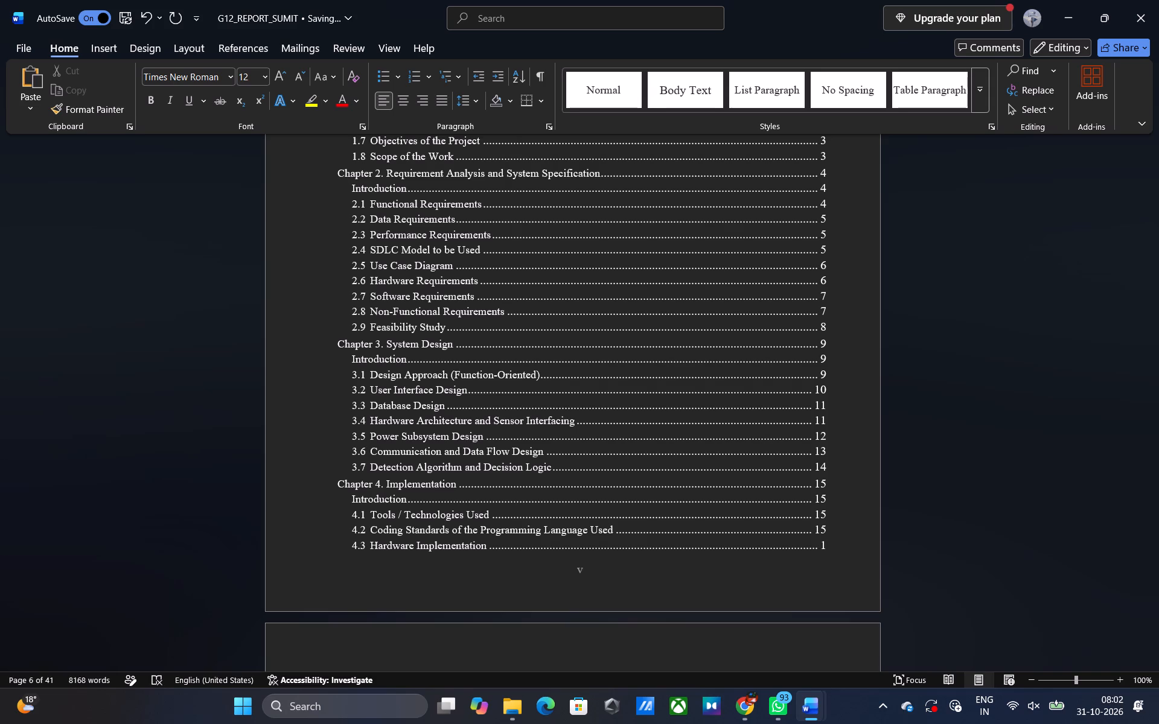
{"action": "key", "text": "6"}
{"action": "key", "text": "Down"}
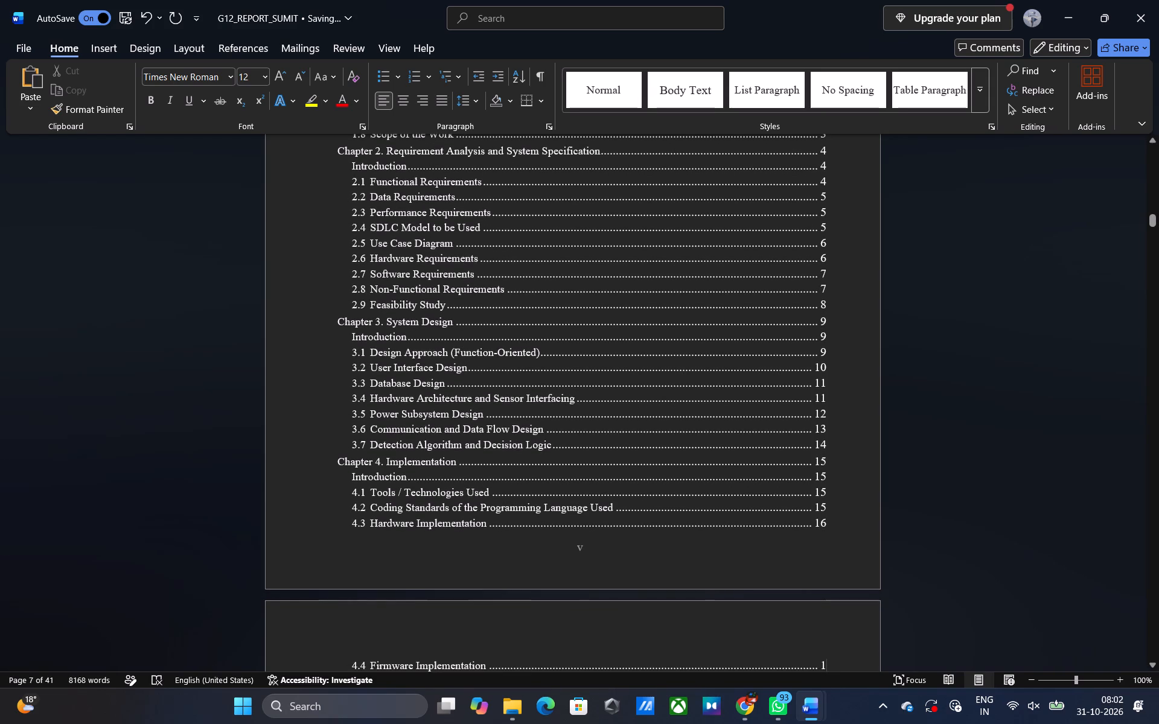
{"action": "scroll", "coordinate": [830, 391], "scroll_direction": "down", "scroll_amount": 2}
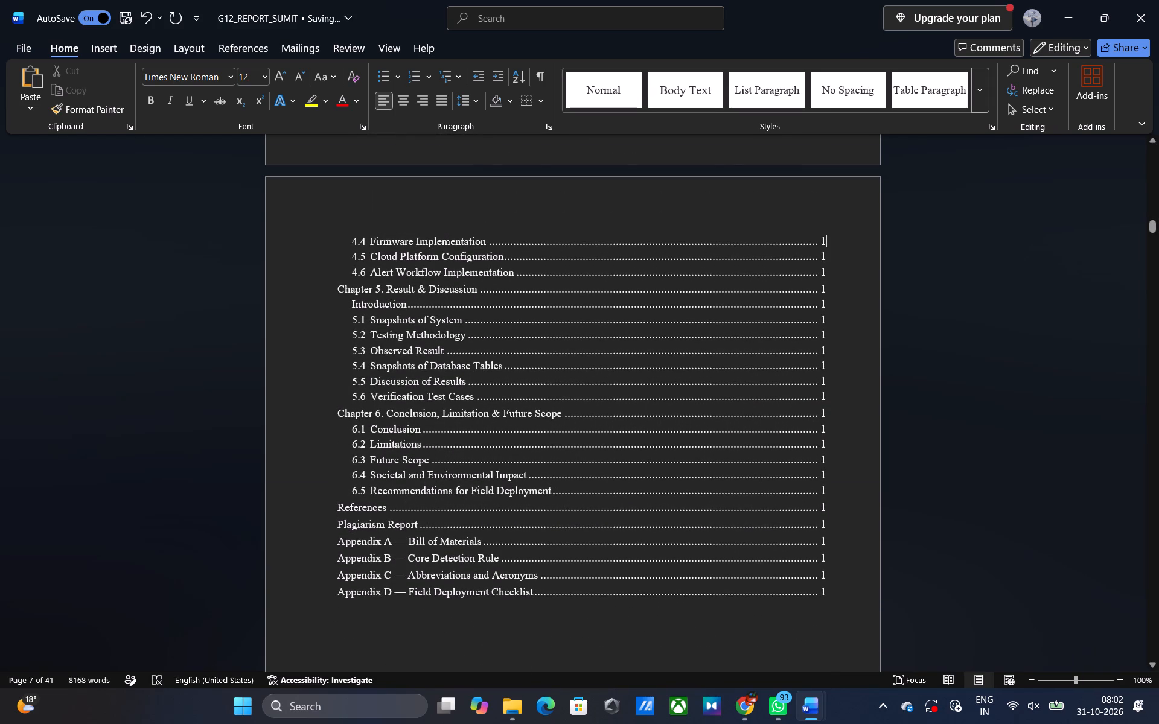
{"action": "key", "text": "6"}
{"action": "key", "text": "Down"}
{"action": "key", "text": "7"}
{"action": "key", "text": "Down"}
{"action": "key", "text": "8"}
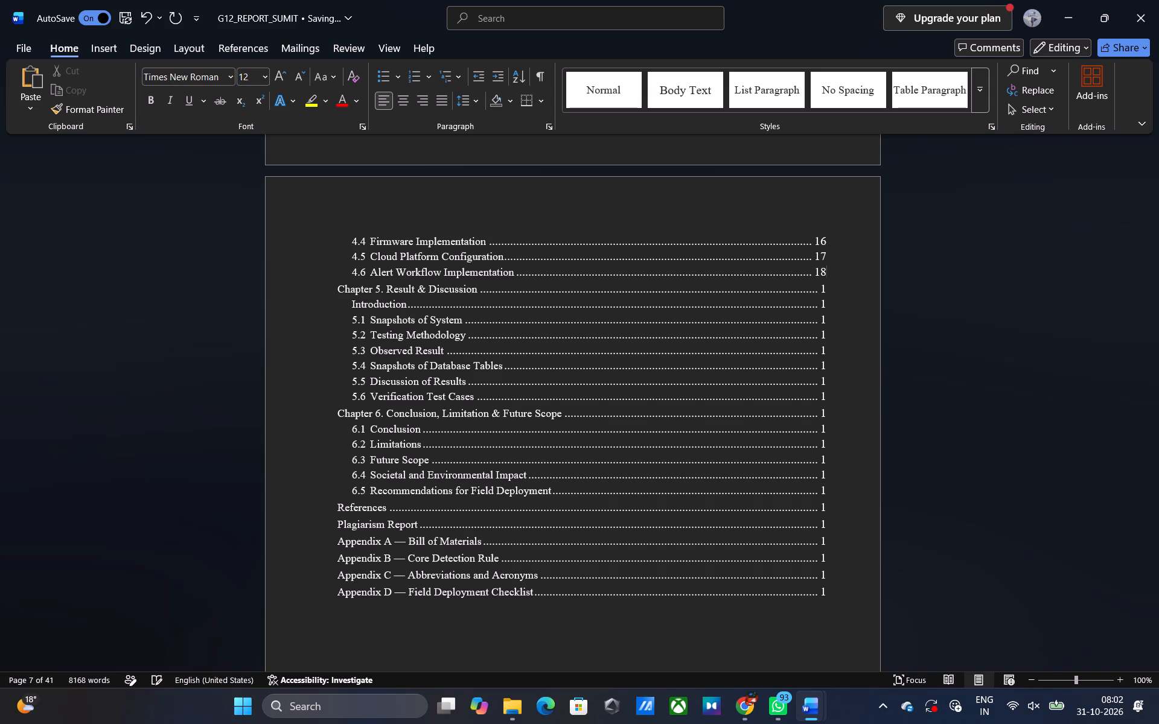
Set the contents page numbers of the Chapter 5 heading, its Introduction and 5.1 Snapshots of System to 19.
{"action": "key", "text": "Down"}
{"action": "key", "text": "9"}
{"action": "key", "text": "Down"}
{"action": "key", "text": "9"}
{"action": "key", "text": "Down"}
{"action": "key", "text": "9"}
Set the contents page number of 5.2 Testing Methodology to 20.
{"action": "key", "text": "Down"}
{"action": "type", "text": "20"}
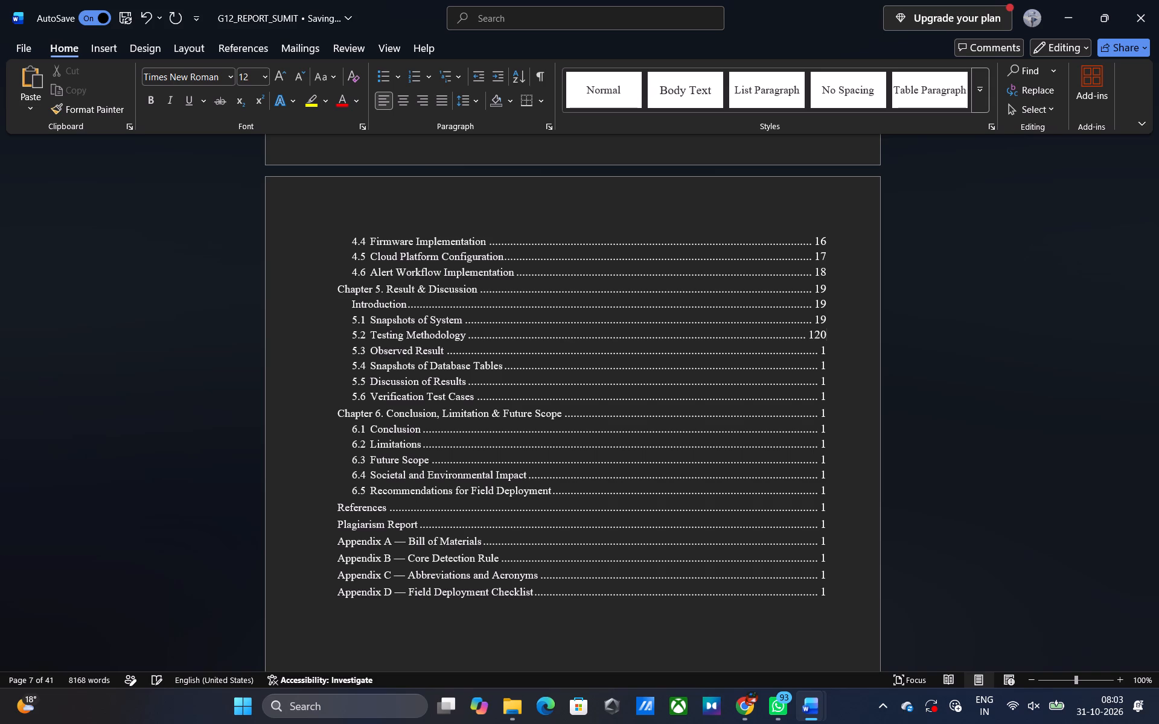
{"action": "key", "text": "Left"}
{"action": "key", "text": "Left"}
{"action": "key", "text": "BackSpace"}
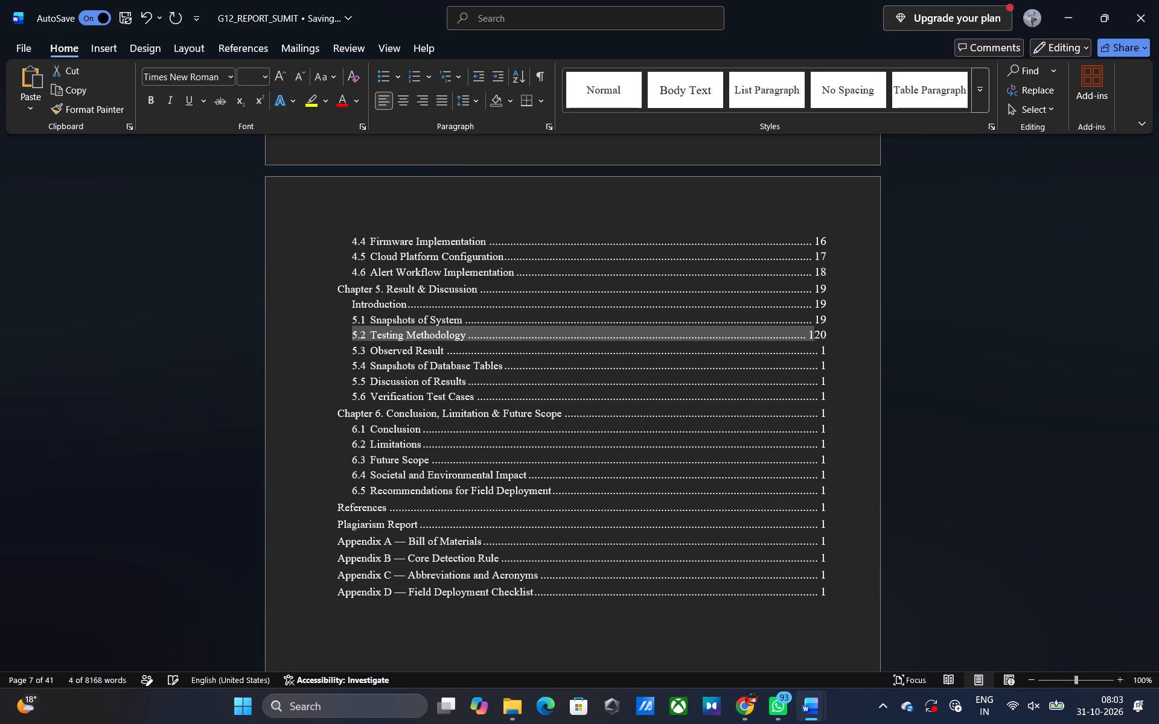
{"action": "key", "text": "Right"}
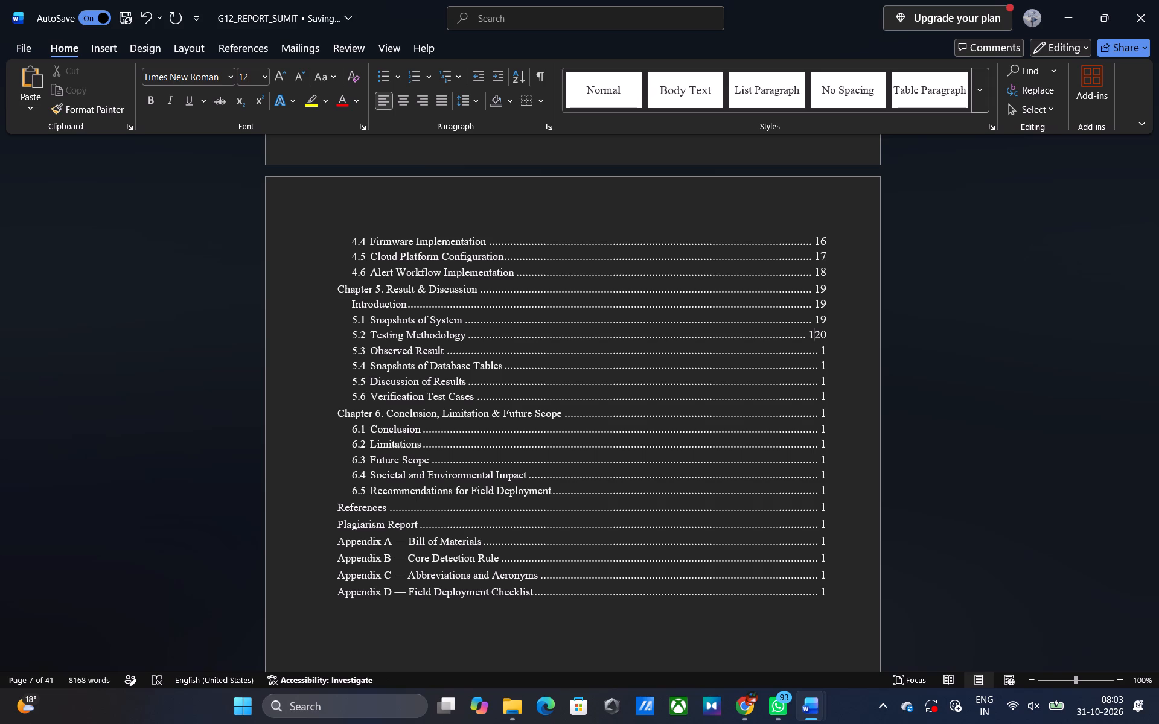
{"action": "key", "text": "shift+Left"}
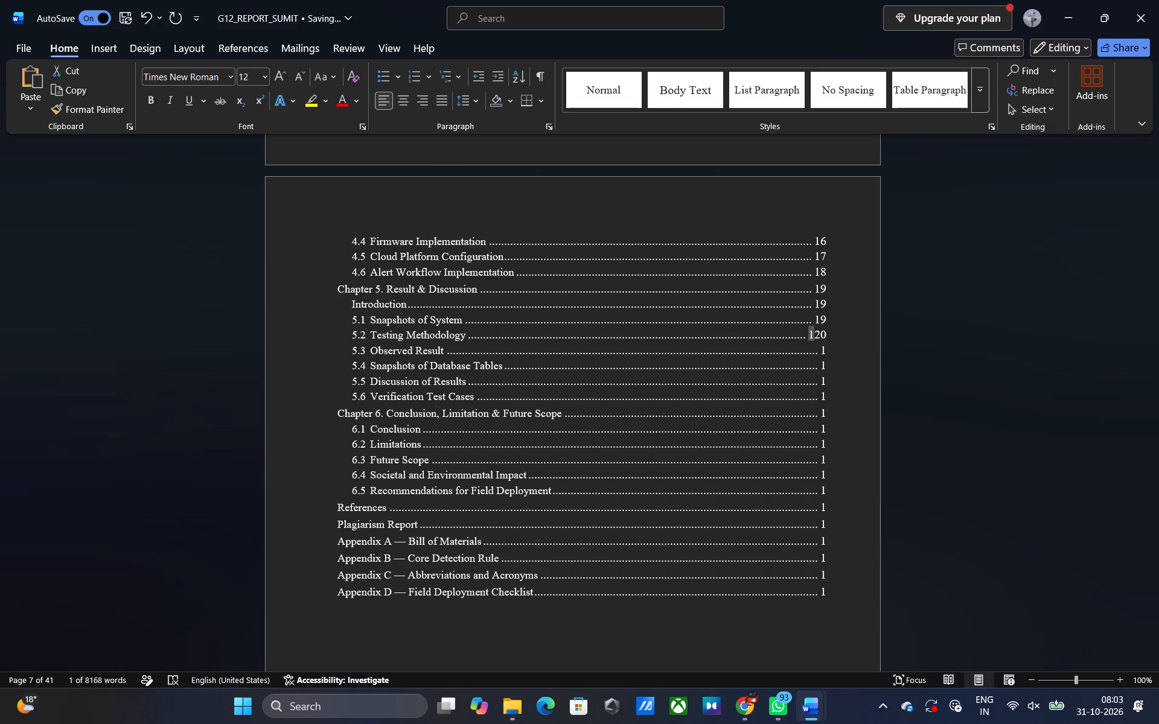
{"action": "key", "text": "BackSpace"}
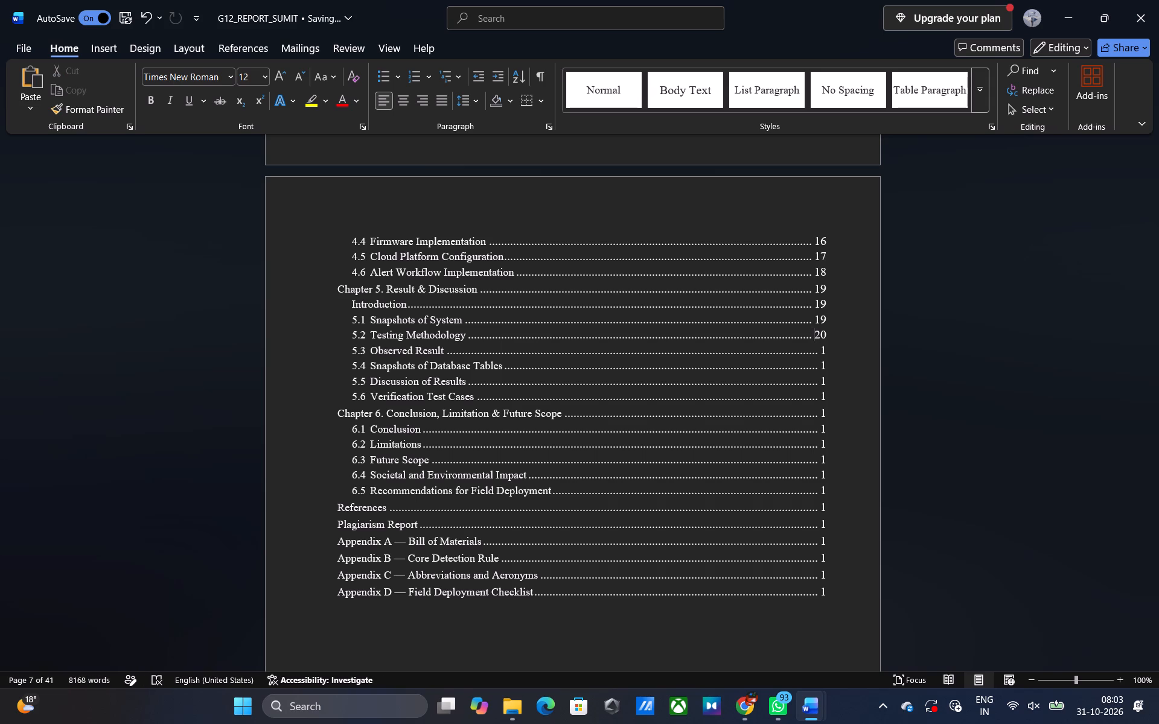
Replace the contents page numbers of 5.3 Observed Result and 5.4 Snapshots of Database Tables with the leading digit 2.
{"action": "key", "text": "Down"}
{"action": "key", "text": "Right"}
{"action": "key", "text": "Right"}
{"action": "key", "text": "shift+Left"}
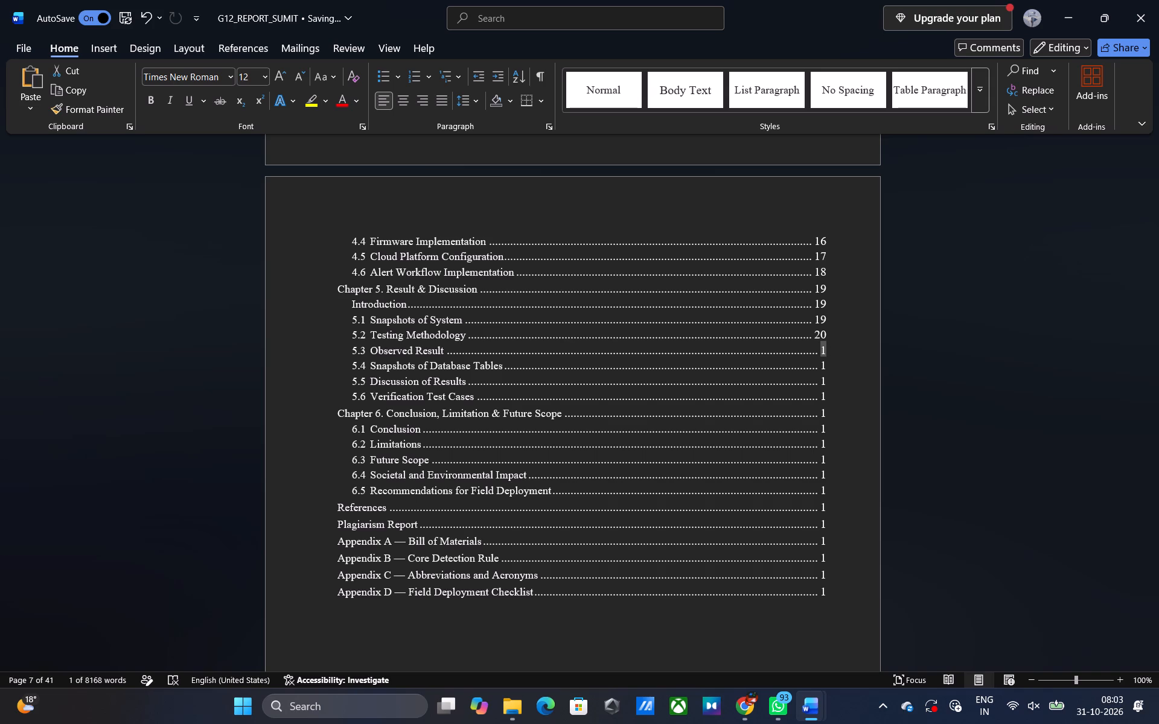
{"action": "key", "text": "2"}
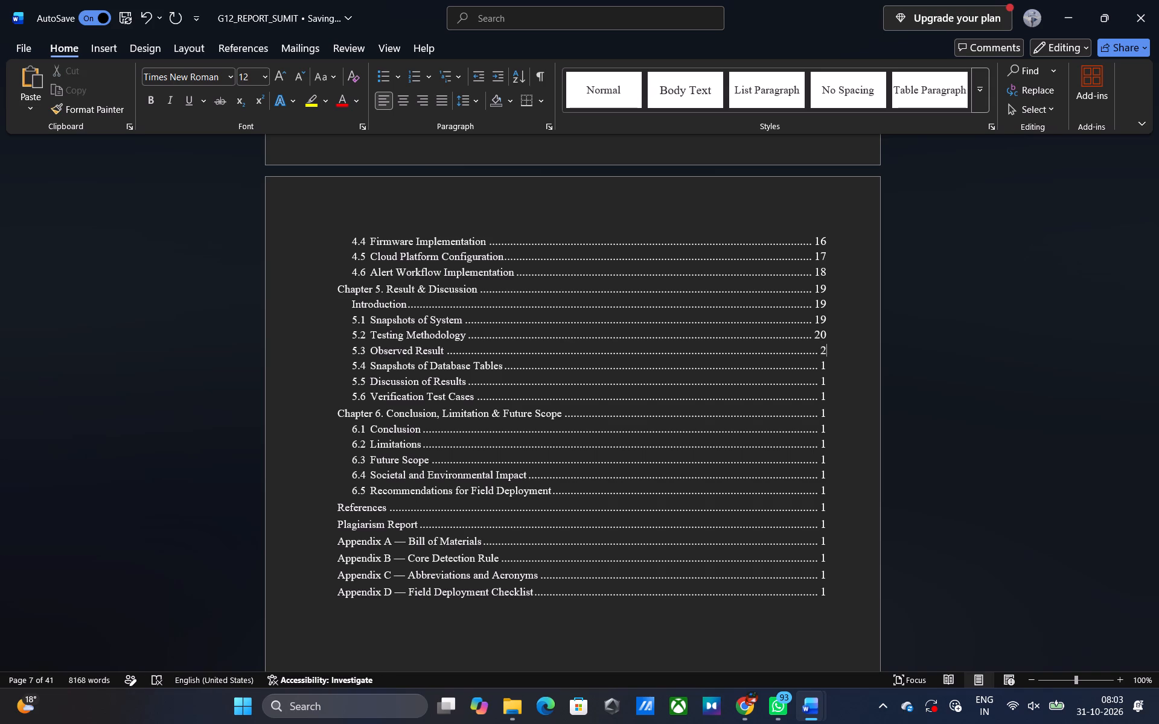
{"action": "key", "text": "Down"}
{"action": "key", "text": "Right"}
{"action": "key", "text": "shift+Left"}
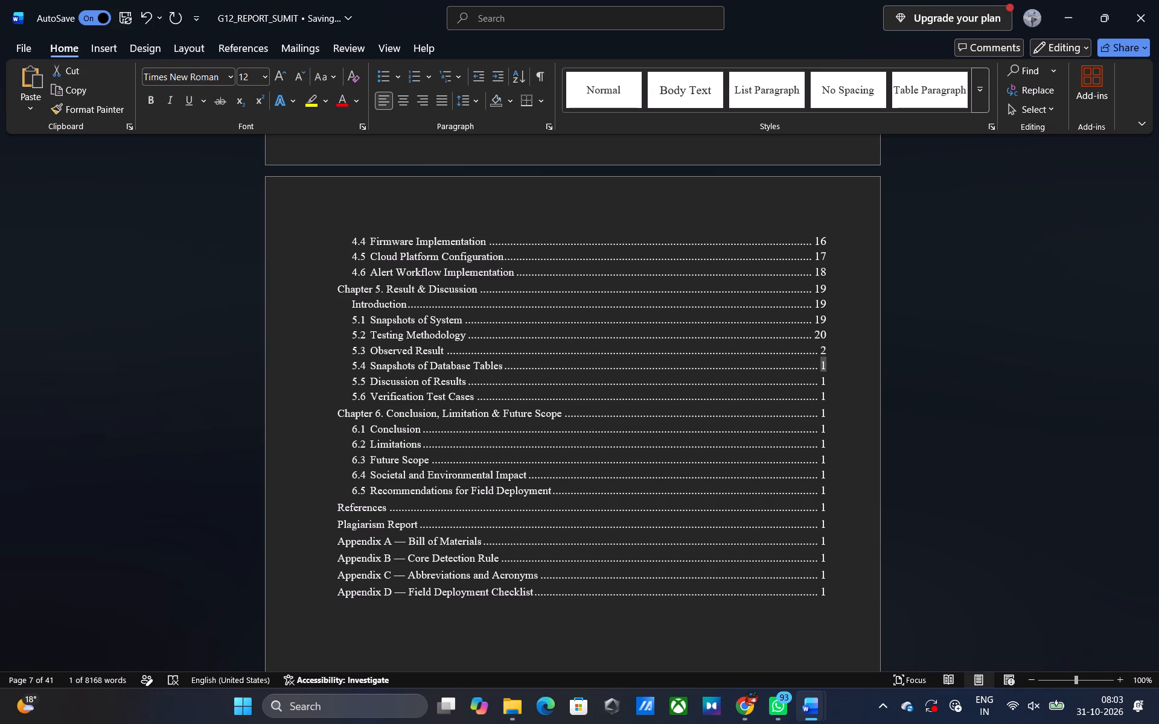
{"action": "key", "text": "2"}
Replace the contents page numbers of 5.5 Discussion of Results and 5.6 Verification Test Cases with the leading digit 2.
{"action": "key", "text": "Down"}
{"action": "key", "text": "Right"}
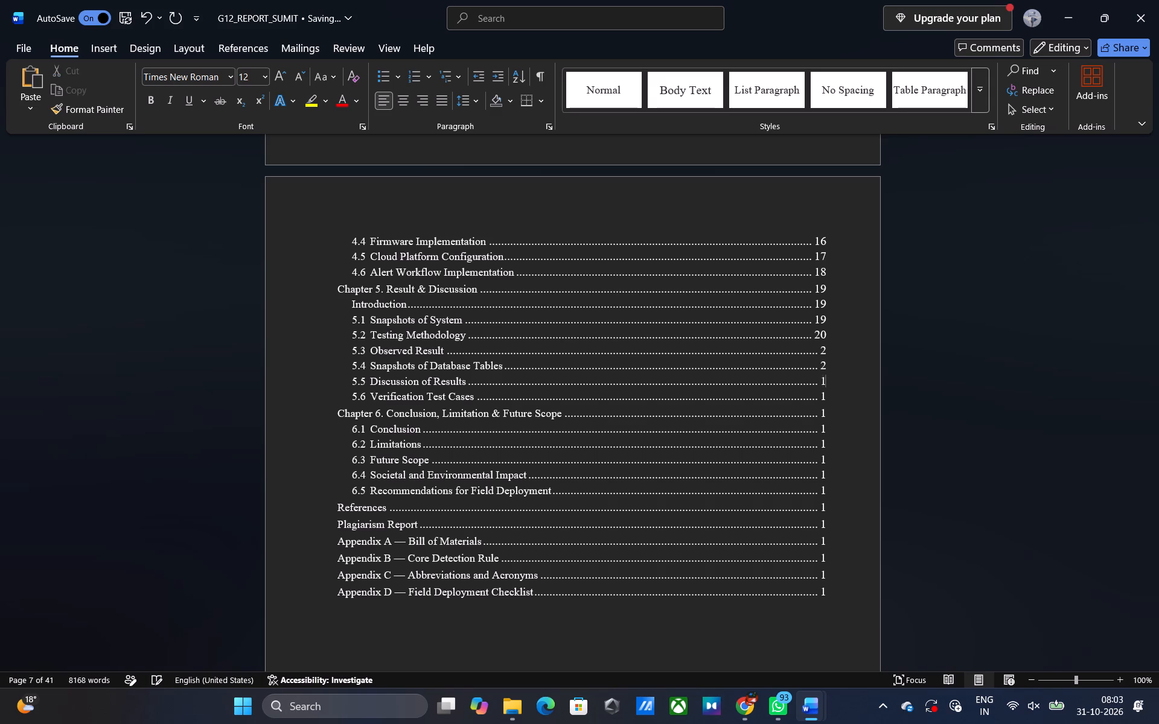
{"action": "key", "text": "shift+Left"}
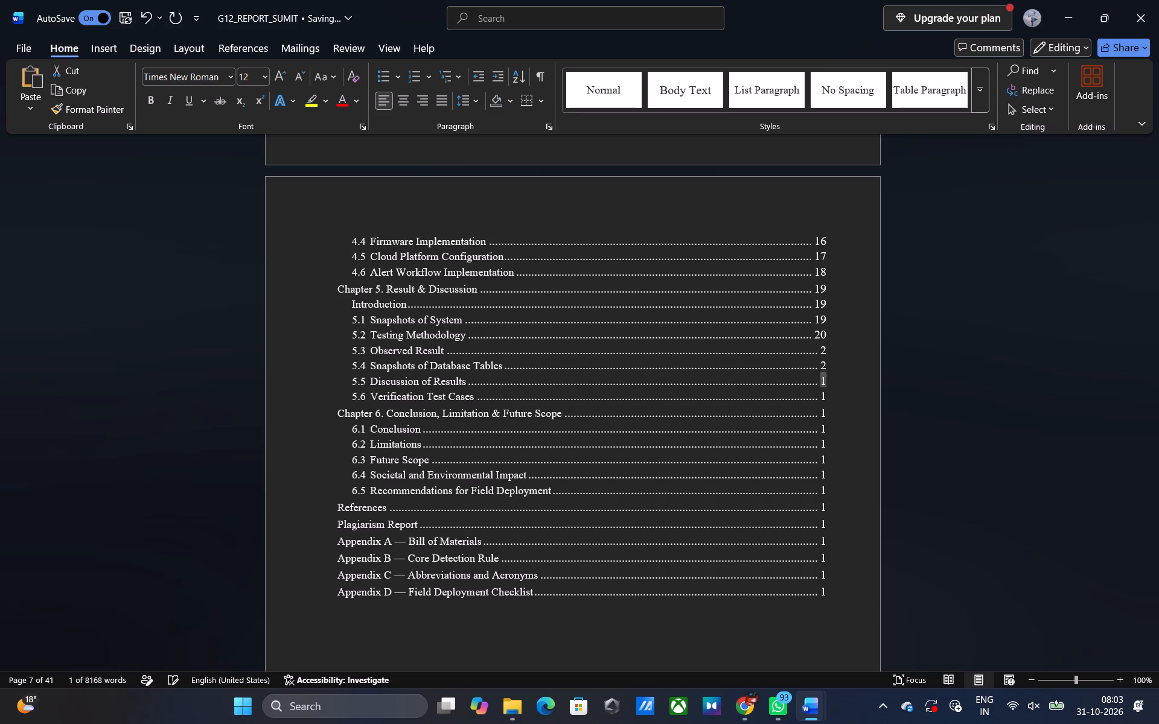
{"action": "key", "text": "2"}
{"action": "key", "text": "Down"}
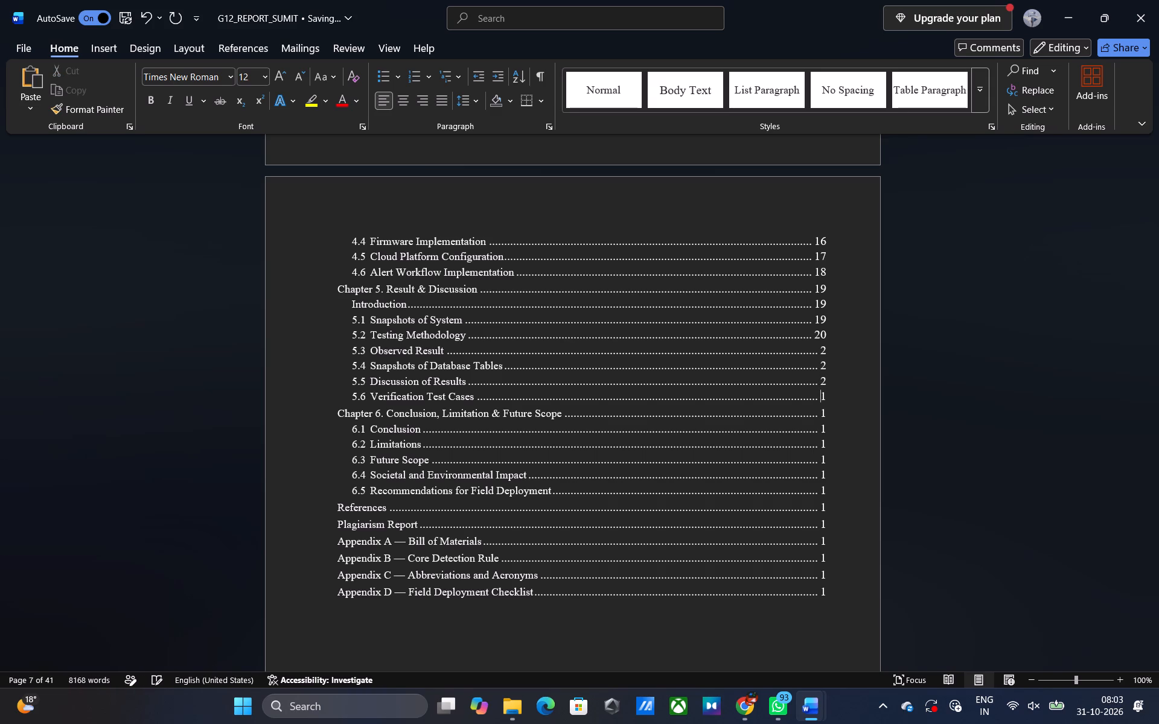
{"action": "key", "text": "Right"}
{"action": "key", "text": "shift+Left"}
{"action": "key", "text": "2"}
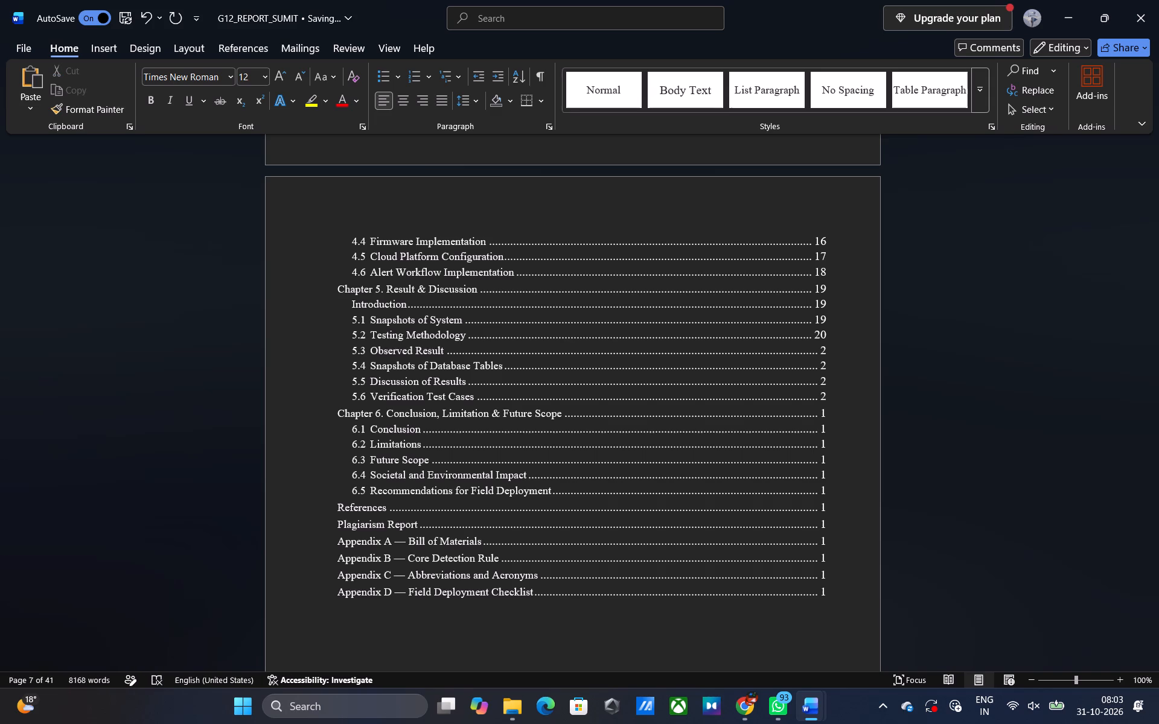
Replace the contents page numbers of the Chapter 6 heading and 6.1 Conclusion with the leading digit 2.
{"action": "key", "text": "Down"}
{"action": "key", "text": "Right"}
{"action": "key", "text": "shift+Left"}
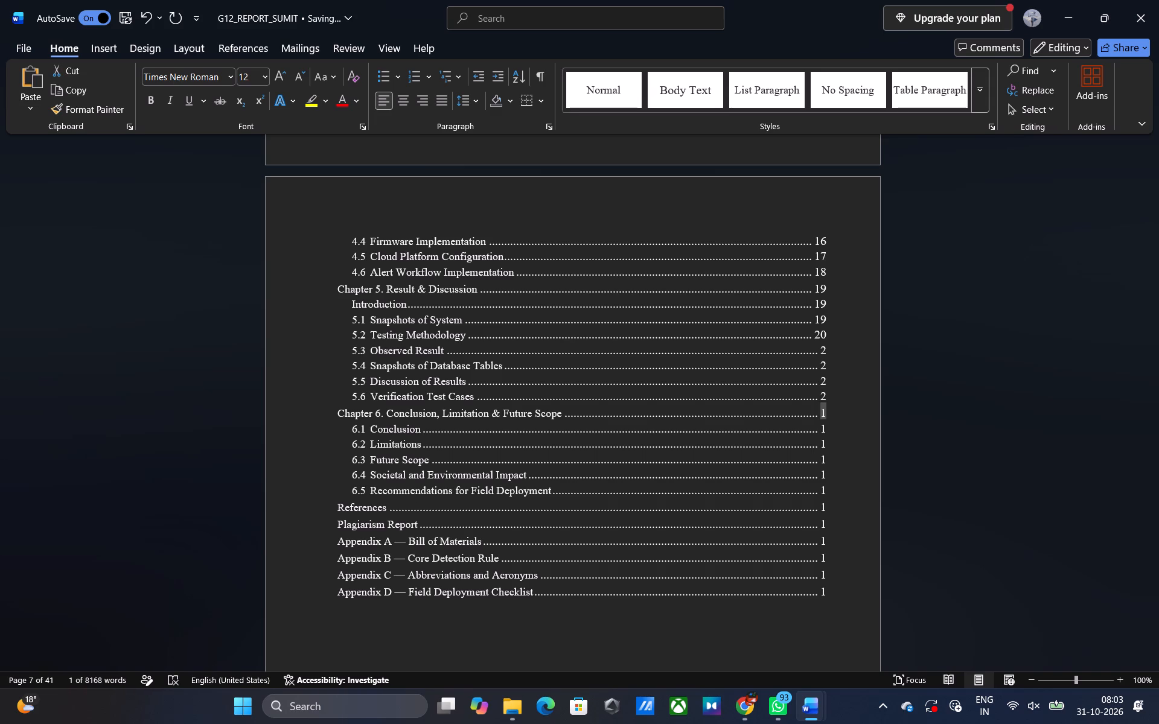
{"action": "key", "text": "2"}
{"action": "key", "text": "Down"}
{"action": "key", "text": "Right"}
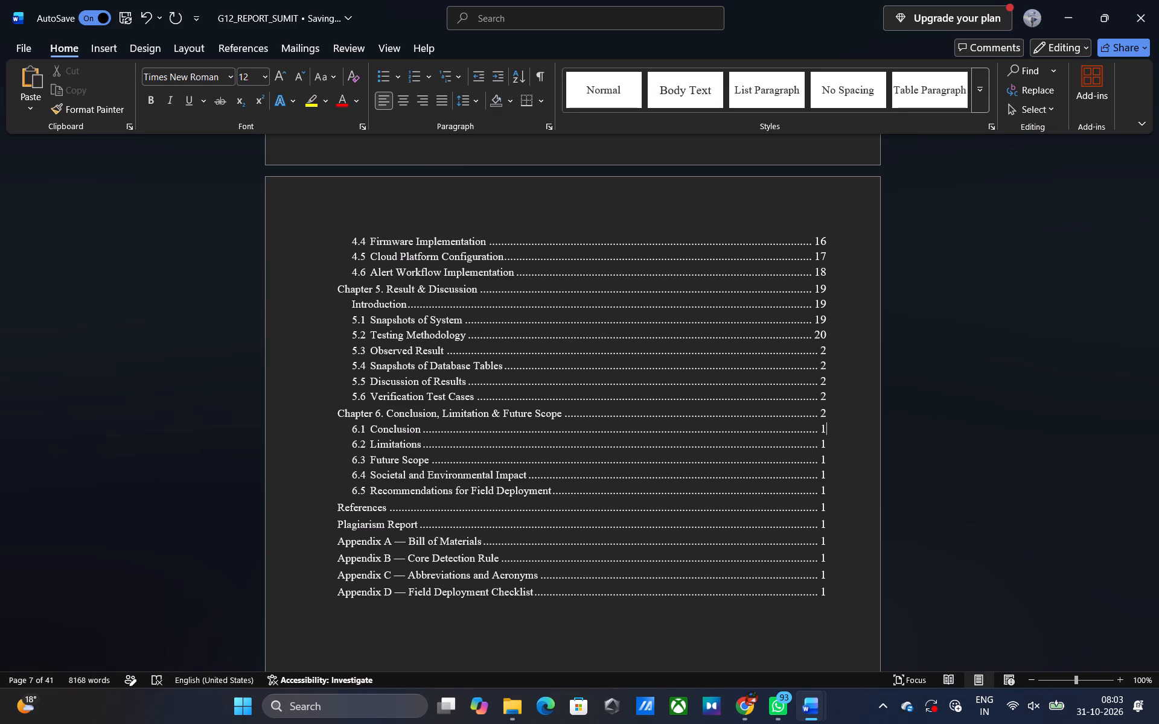
{"action": "key", "text": "shift+Left"}
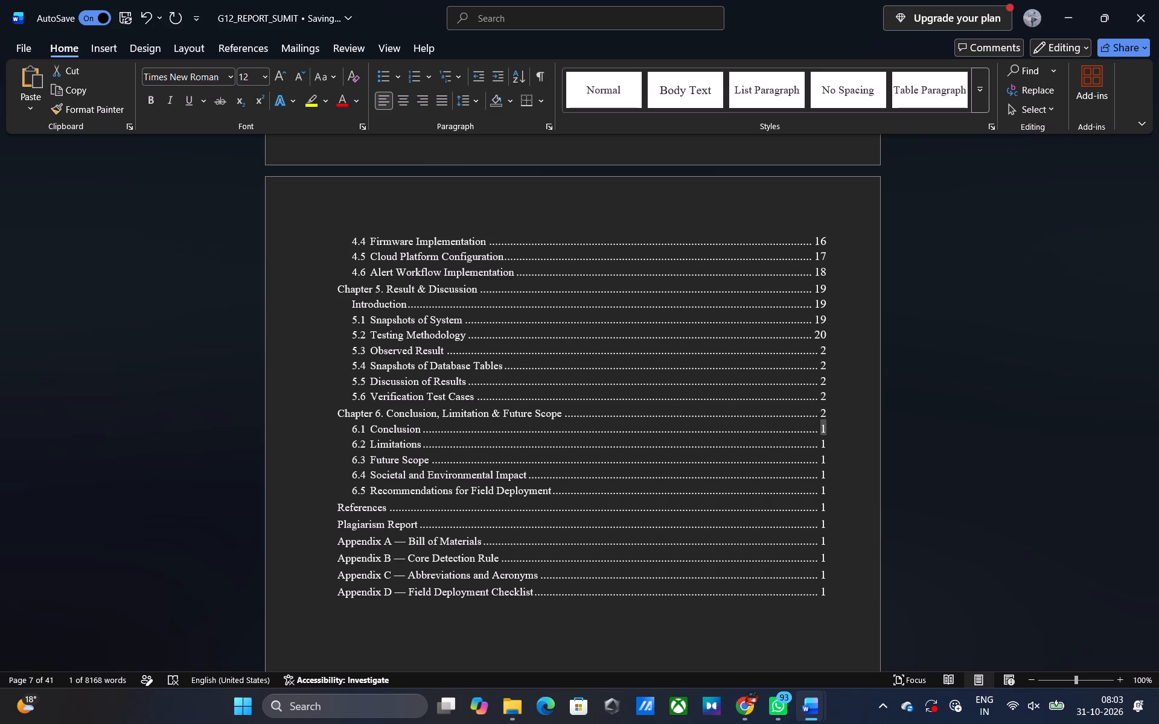
{"action": "key", "text": "2"}
Replace the contents page numbers of 6.2 Limitations, 6.3 Future Scope and 6.4 Societal and Environmental Impact with the leading digit 2.
{"action": "key", "text": "Down"}
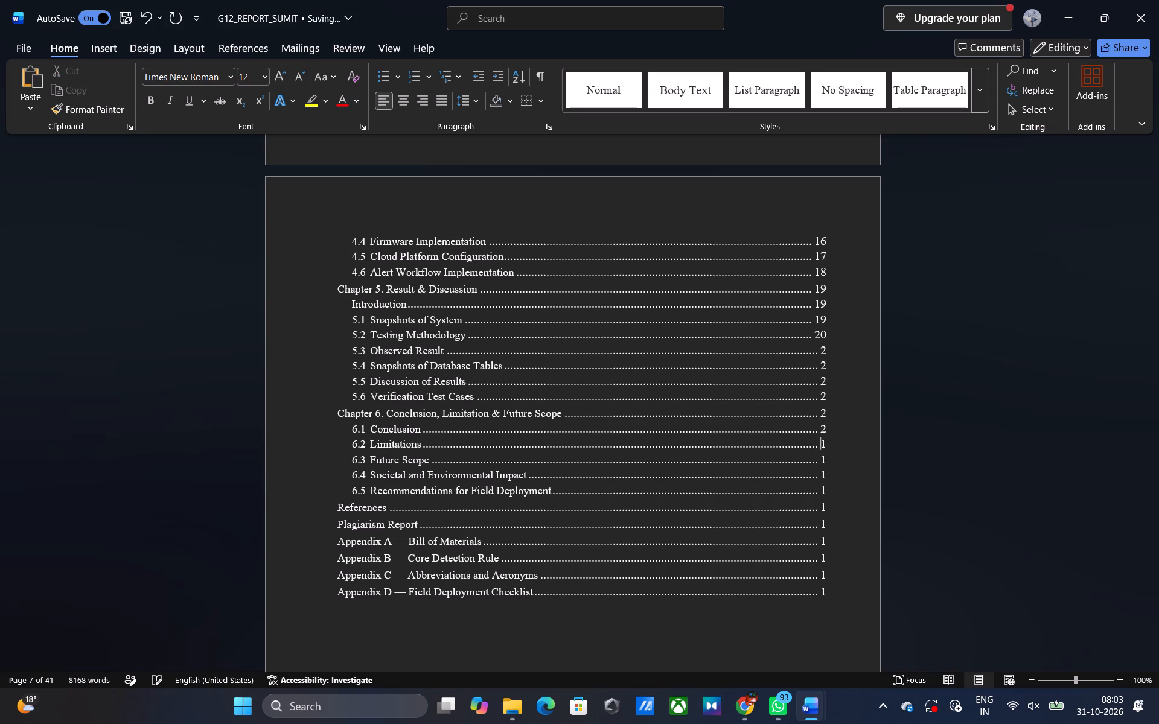
{"action": "key", "text": "Right"}
{"action": "key", "text": "shift+Left"}
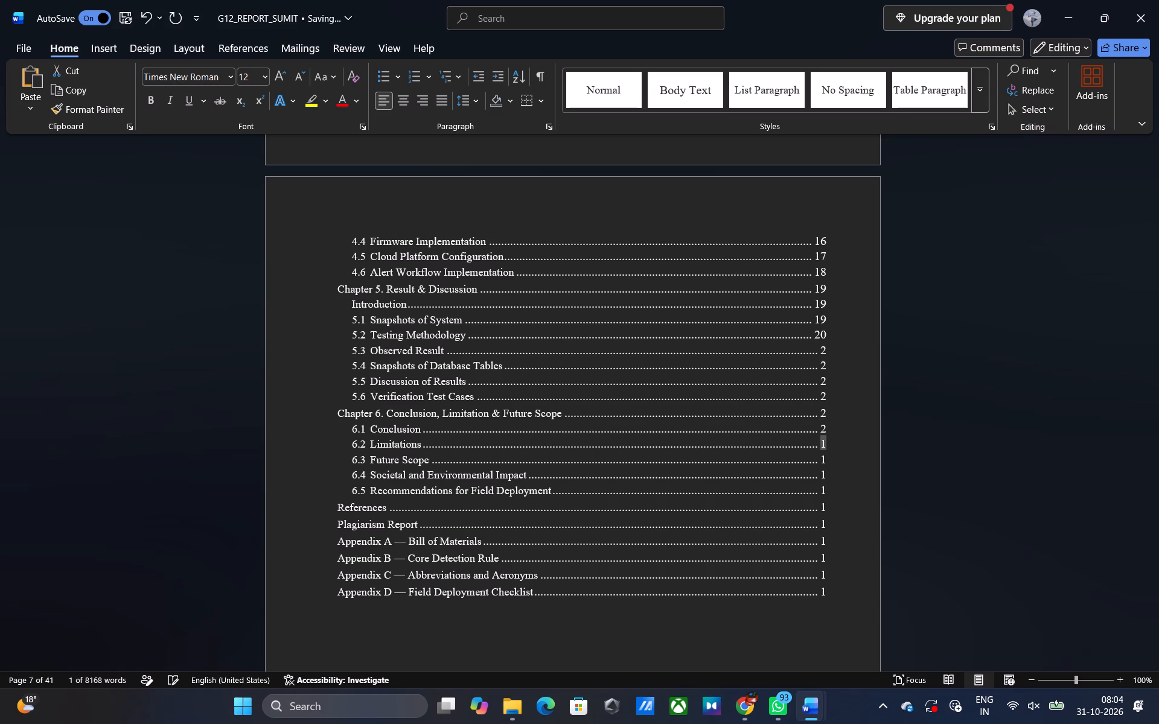
{"action": "key", "text": "2"}
{"action": "key", "text": "Down"}
{"action": "key", "text": "Right"}
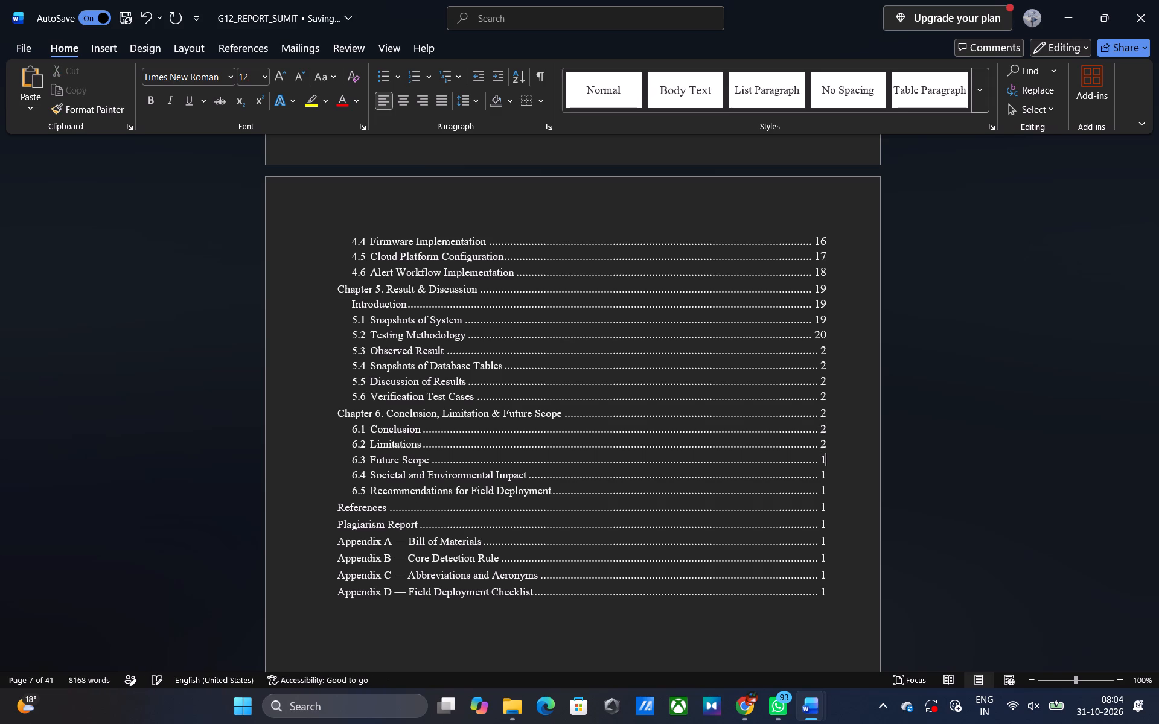
{"action": "key", "text": "shift+Left"}
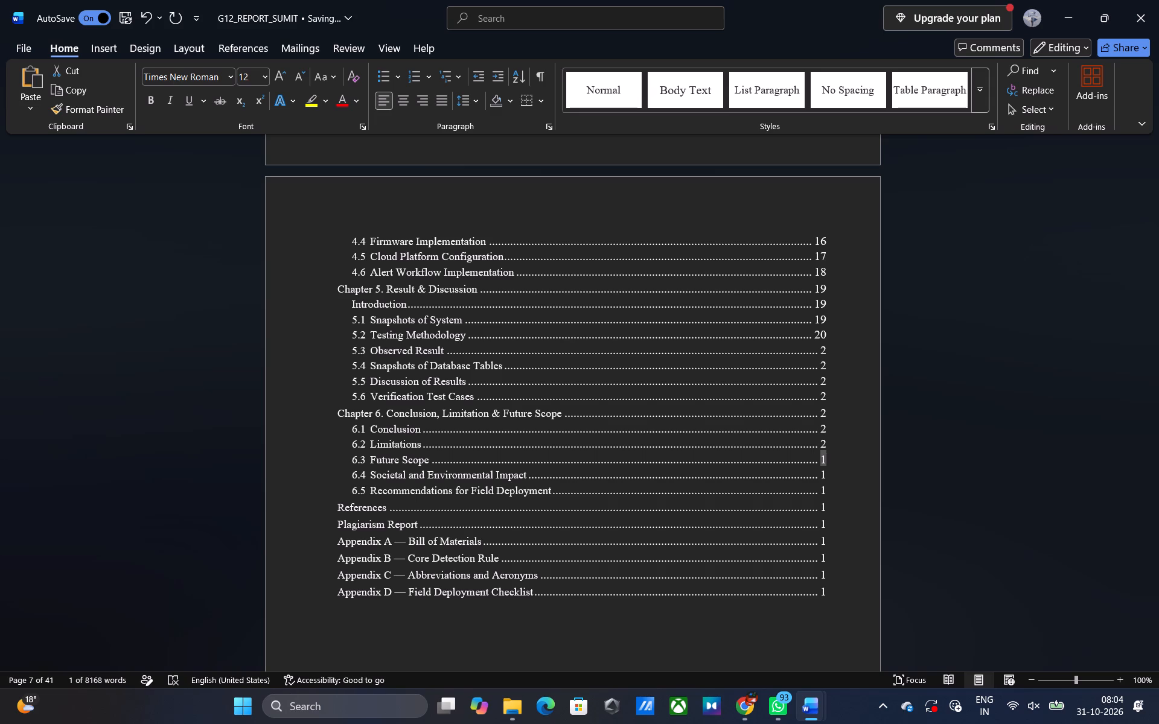
{"action": "key", "text": "2"}
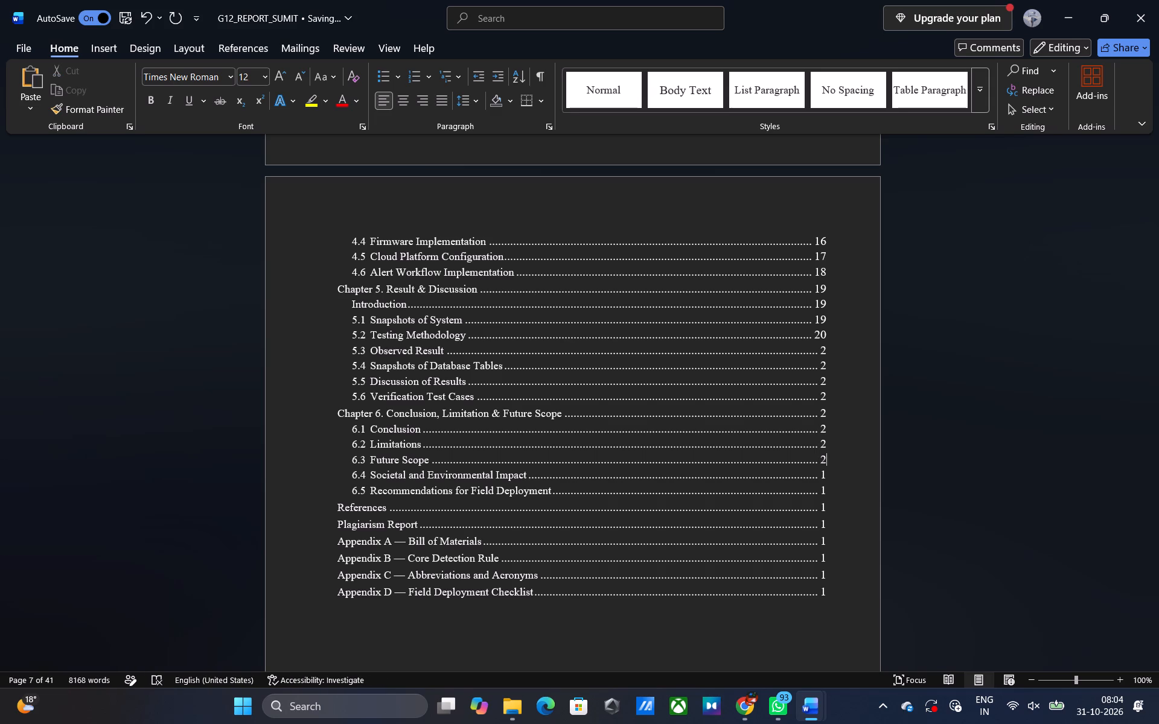
{"action": "key", "text": "Down"}
{"action": "key", "text": "Right"}
{"action": "key", "text": "shift+Left"}
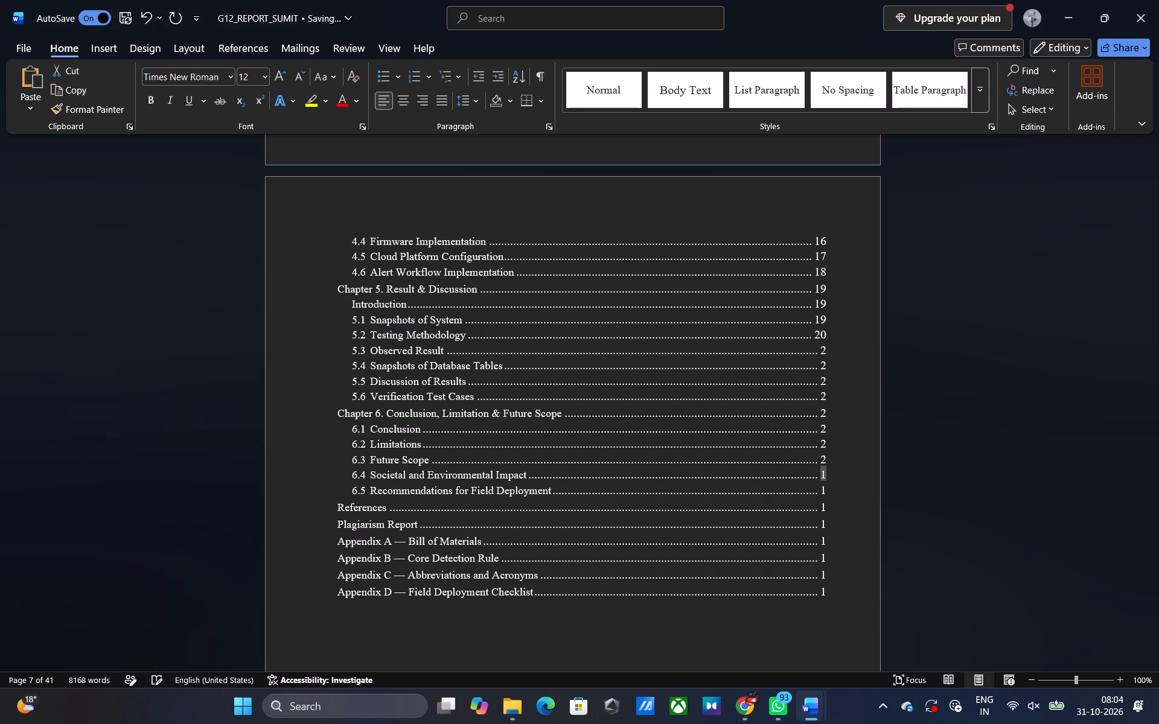
{"action": "key", "text": "2"}
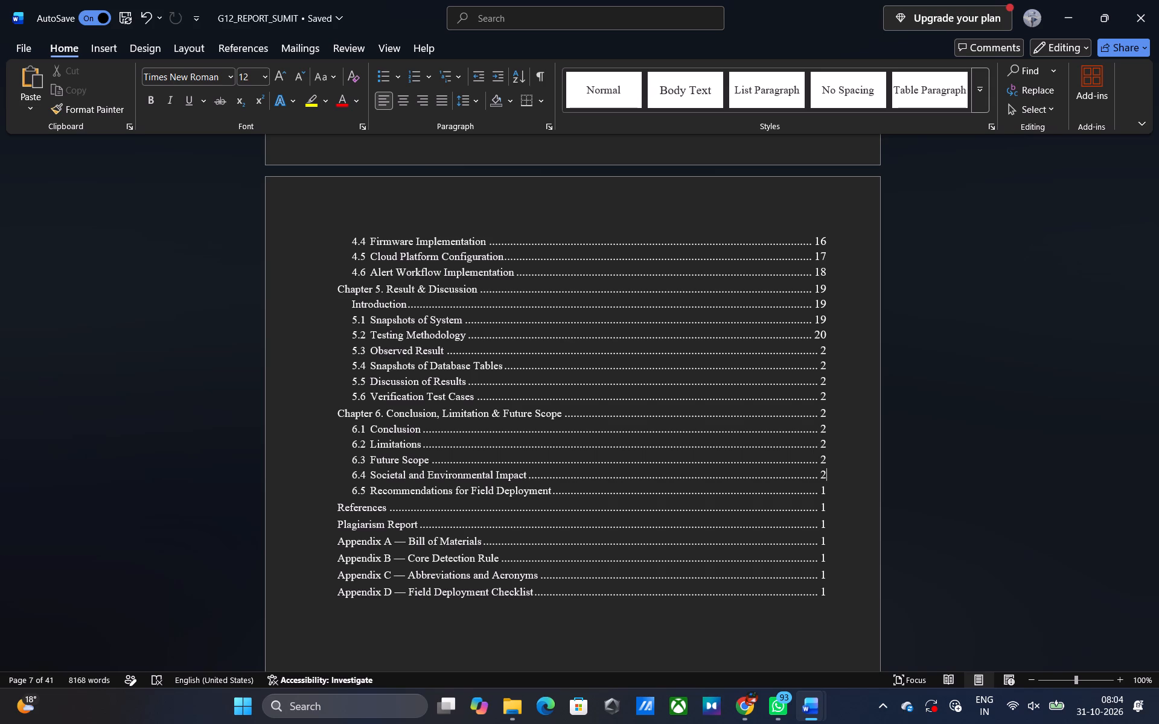
Complete the contents page numbers of 5.3 Observed Result as 21, 5.4 and 5.5 as 22, and 5.6 Verification Test Cases as 23.
{"action": "key", "text": "Up"}
{"action": "key", "text": "Up"}
{"action": "key", "text": "Up"}
{"action": "key", "text": "Up"}
{"action": "key", "text": "Up"}
{"action": "key", "text": "Up"}
{"action": "key", "text": "Up"}
{"action": "key", "text": "Up"}
{"action": "key", "text": "1"}
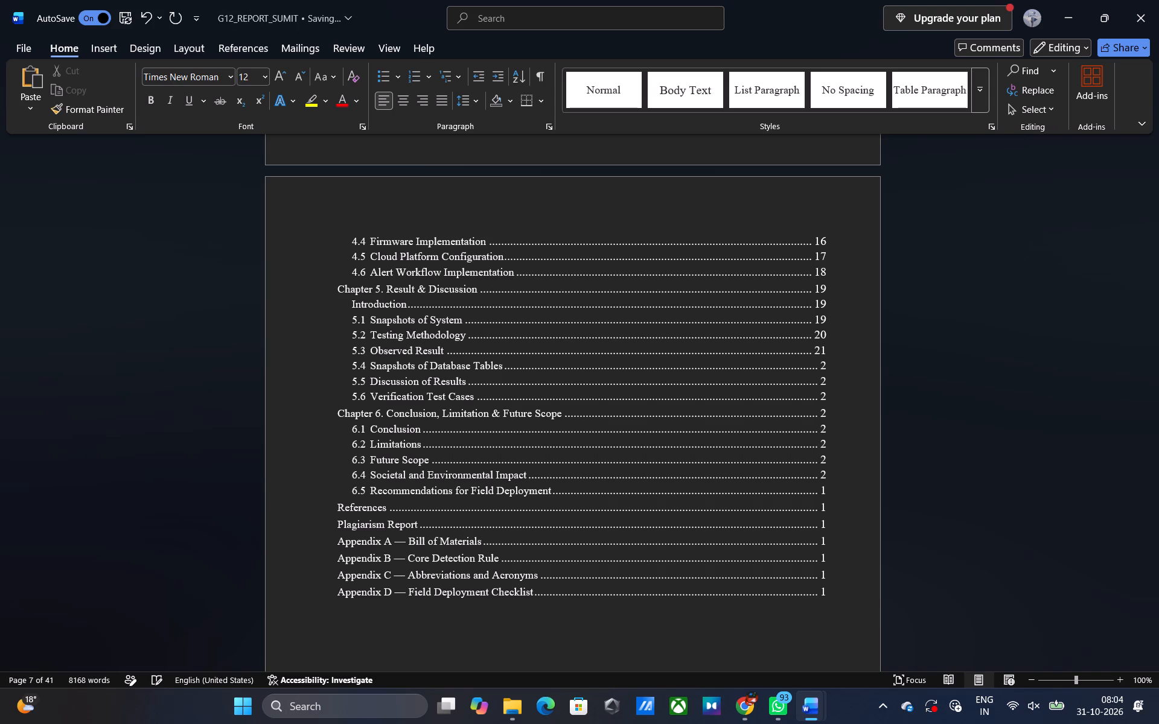
{"action": "key", "text": "Down"}
{"action": "key", "text": "2"}
{"action": "key", "text": "Down"}
{"action": "key", "text": "2"}
{"action": "key", "text": "Down"}
{"action": "key", "text": "3"}
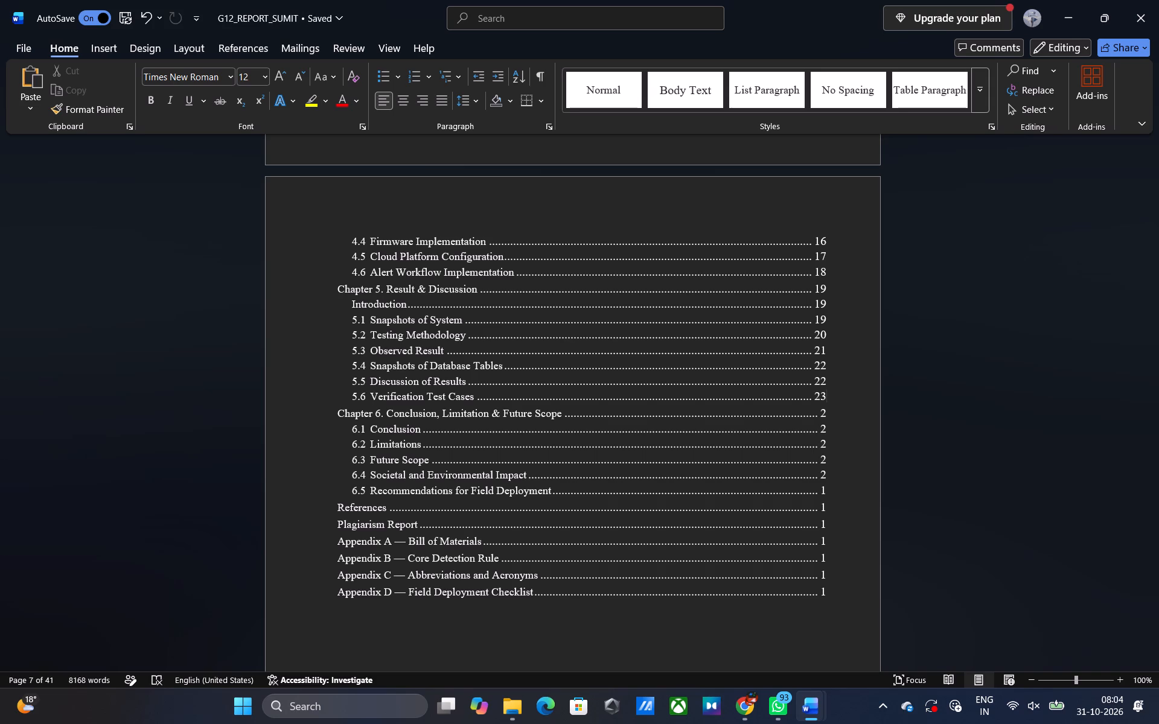
Complete the contents page numbers of the Chapter 6 heading, 6.1 Conclusion, 6.2 Limitations and 6.3 Future Scope as 24.
{"action": "key", "text": "Down"}
{"action": "key", "text": "4"}
{"action": "key", "text": "Down"}
{"action": "key", "text": "4"}
{"action": "key", "text": "Down"}
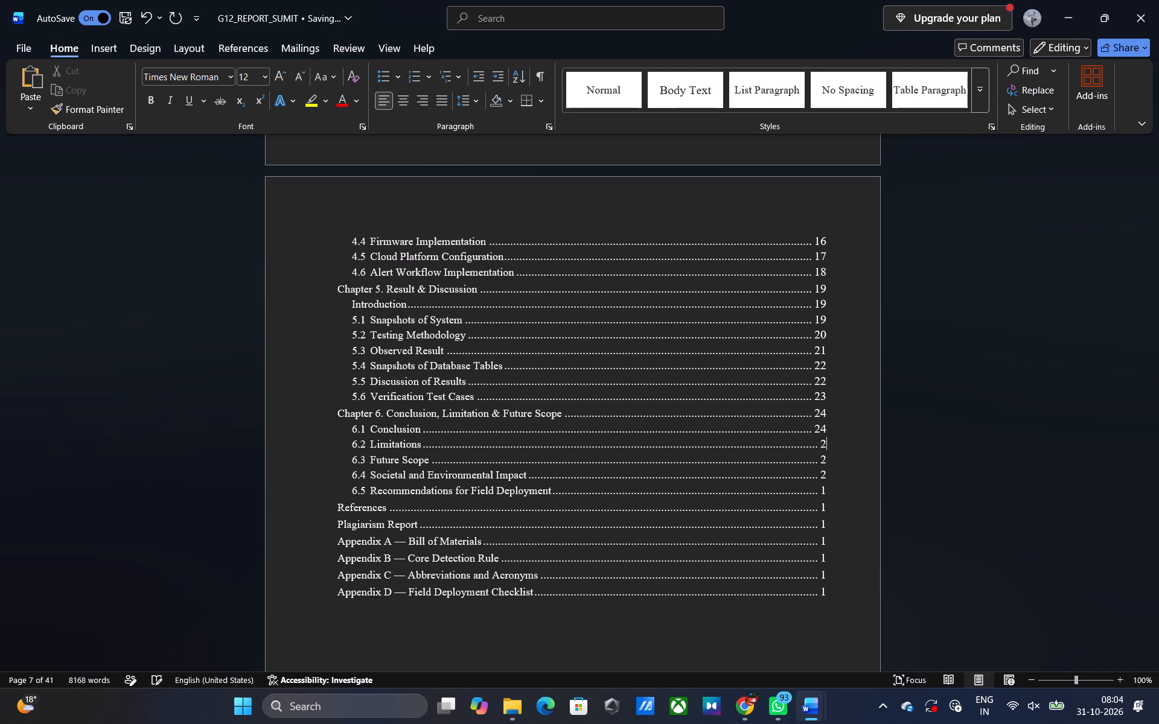
{"action": "key", "text": "4"}
{"action": "key", "text": "Down"}
{"action": "key", "text": "4"}
Set the contents page numbers of 6.4 Societal and Environmental Impact and 6.5 Recommendations for Field Deployment to 25.
{"action": "key", "text": "Down"}
{"action": "key", "text": "5"}
{"action": "key", "text": "Down"}
{"action": "key", "text": "shift+Left"}
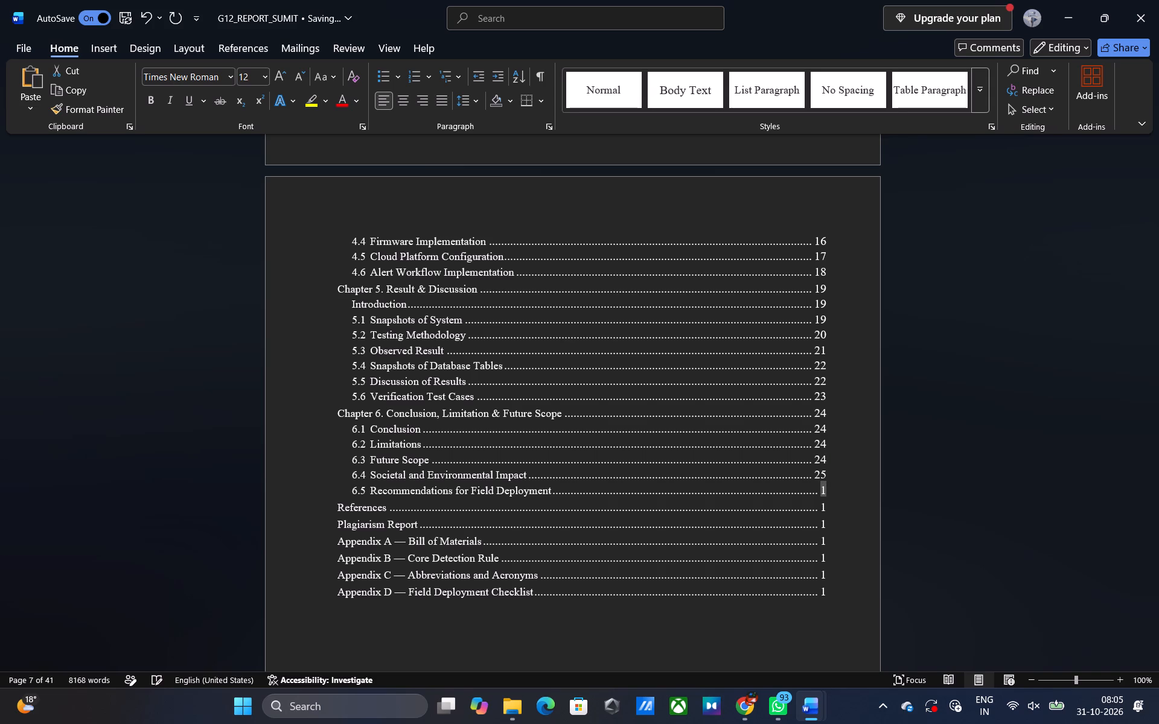
{"action": "type", "text": "25"}
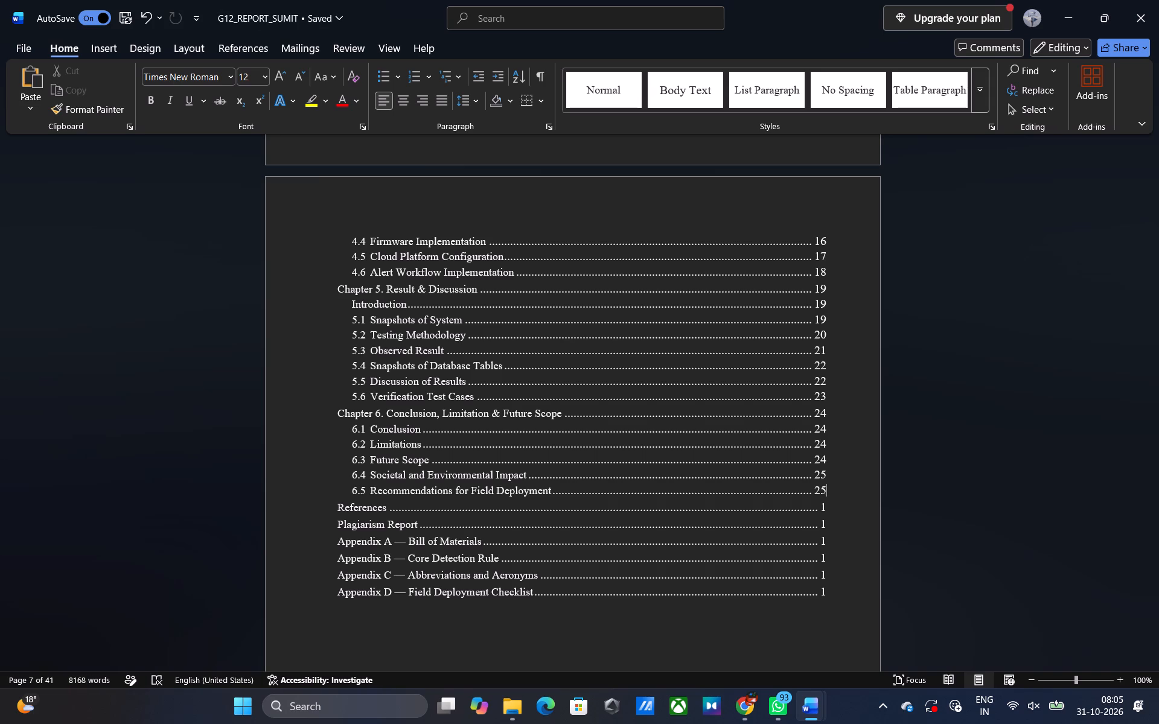
Set the contents page numbers of References to 27 and Plagiarism Report to 29.
{"action": "key", "text": "Down"}
{"action": "key", "text": "shift+Right"}
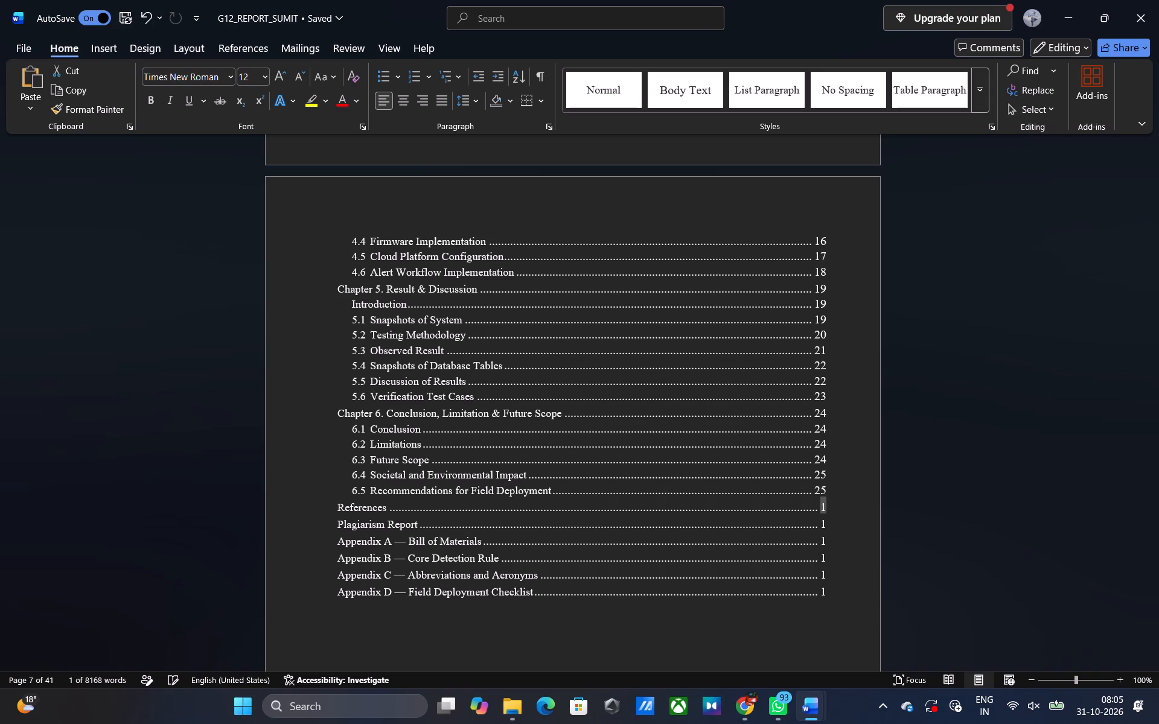
{"action": "key", "text": "2"}
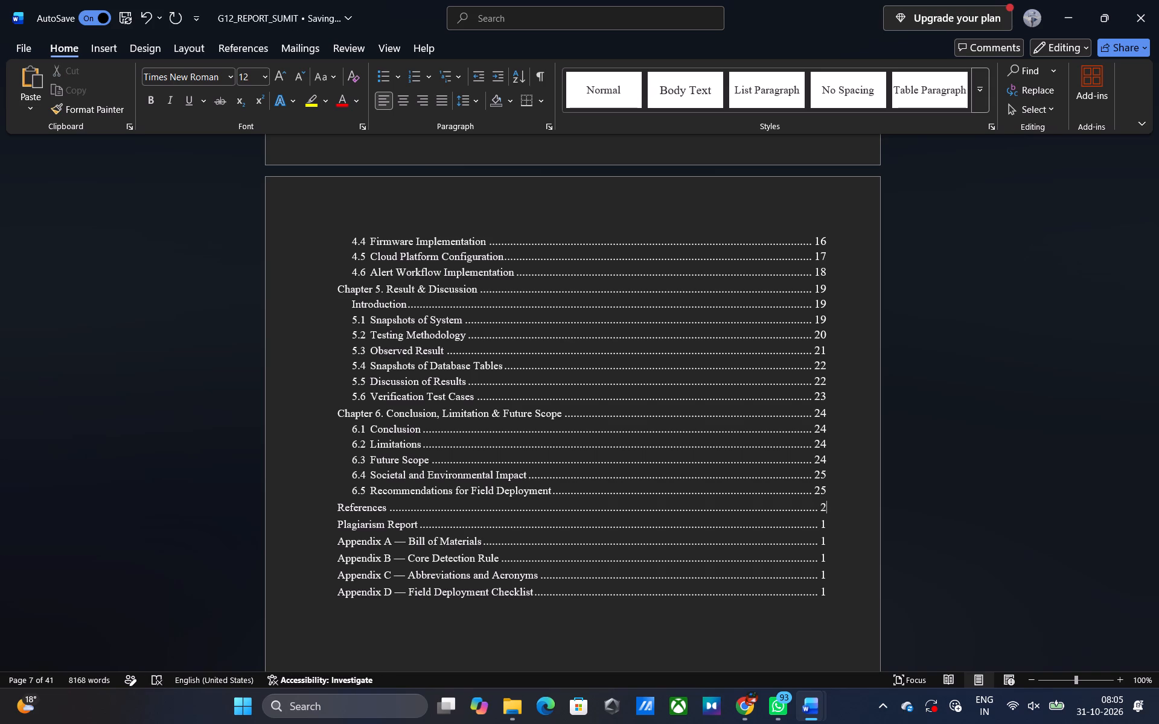
{"action": "key", "text": "7"}
{"action": "key", "text": "Down"}
{"action": "key", "text": "shift+Right"}
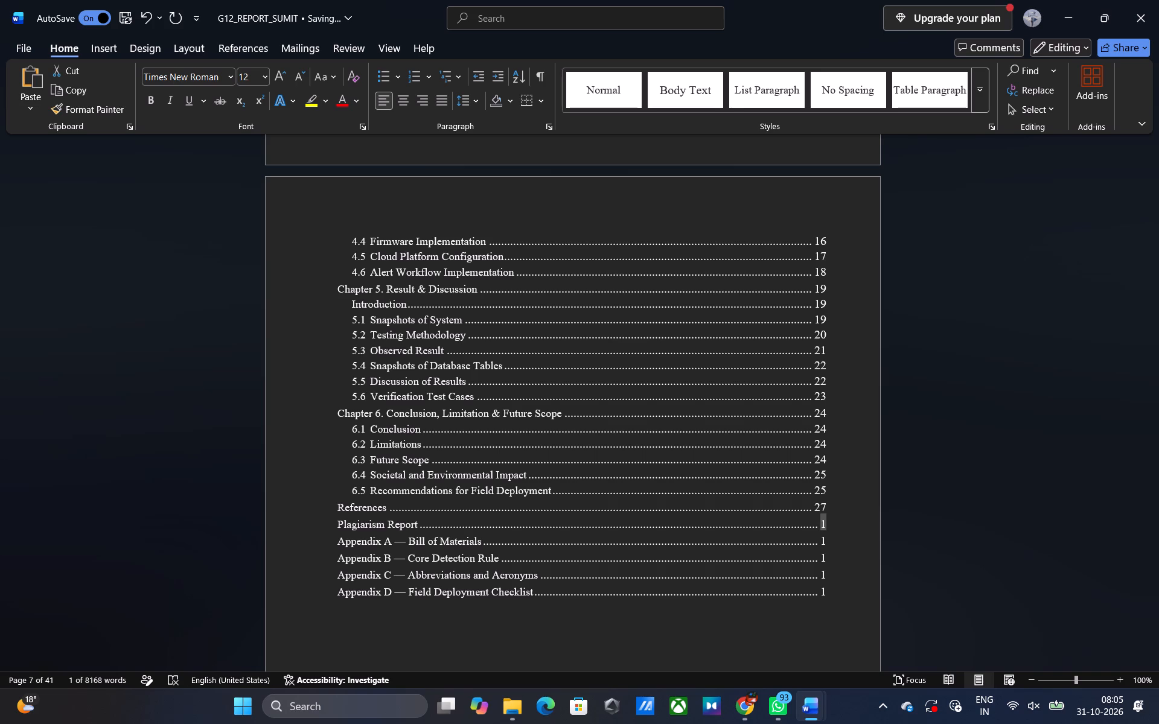
{"action": "type", "text": "29"}
Set the contents page numbers of Appendix A and Appendix B to 30, and Appendix C and Appendix D to 31.
{"action": "key", "text": "Down"}
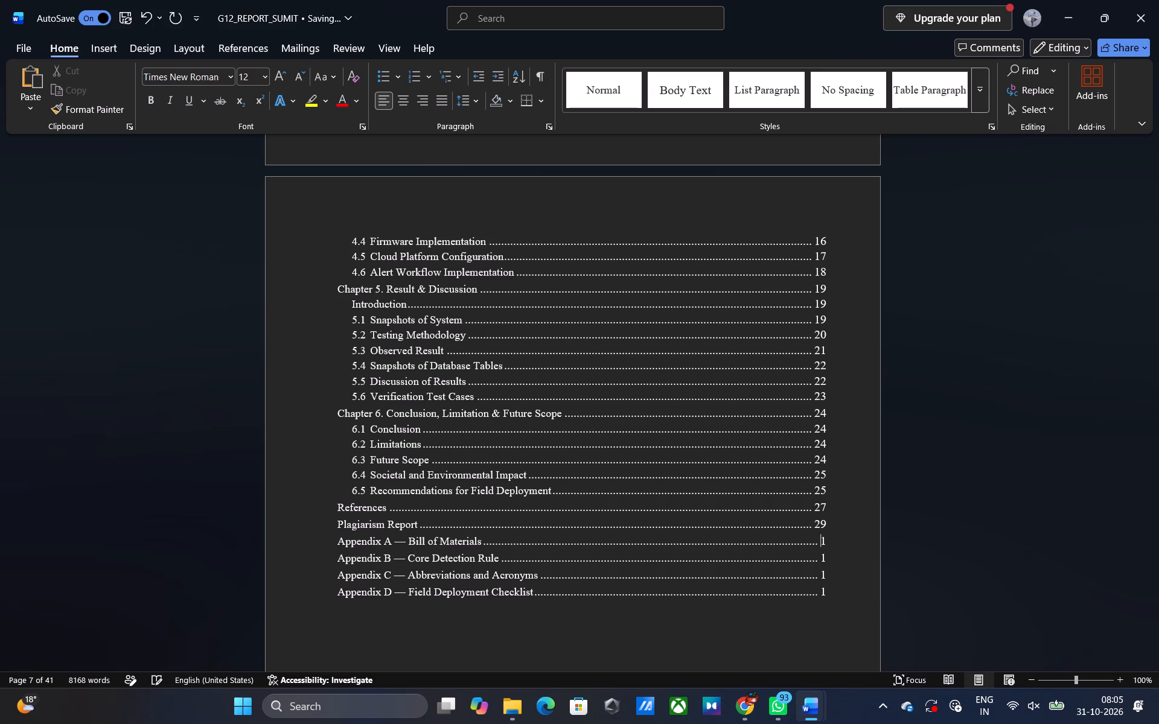
{"action": "key", "text": "shift+Right"}
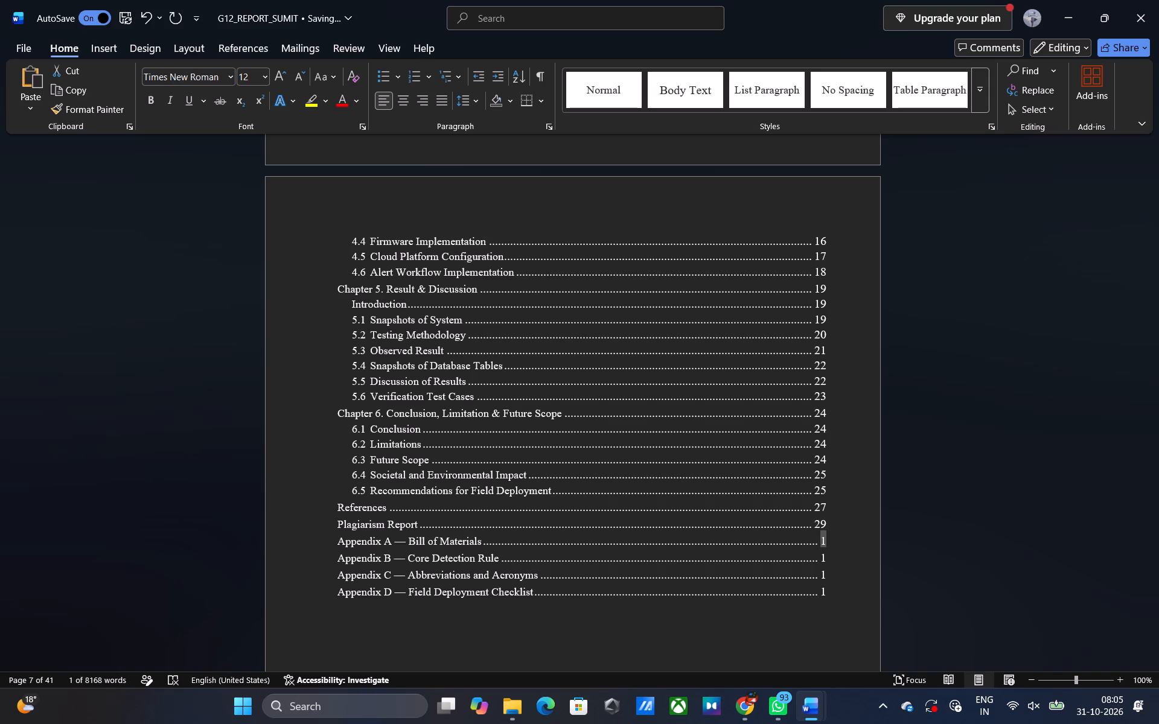
{"action": "type", "text": "33"}
{"action": "key", "text": "BackSpace"}
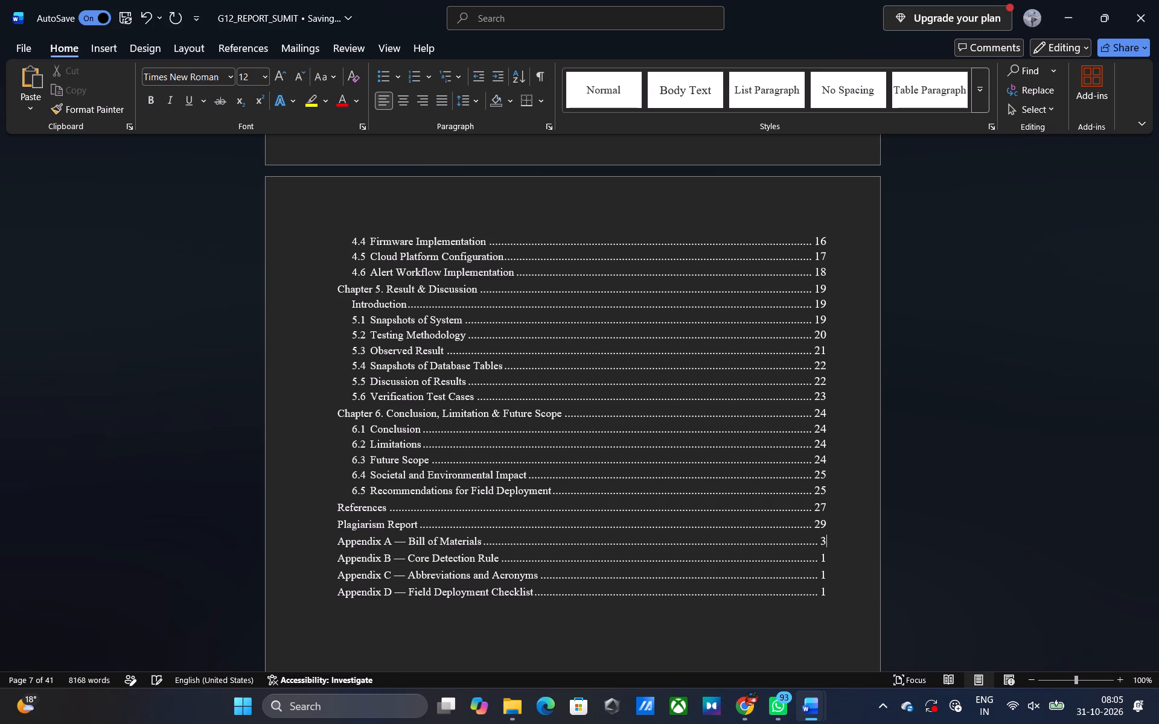
{"action": "key", "text": "0"}
{"action": "key", "text": "Down"}
{"action": "key", "text": "shift+Right"}
{"action": "type", "text": "30"}
{"action": "key", "text": "Down"}
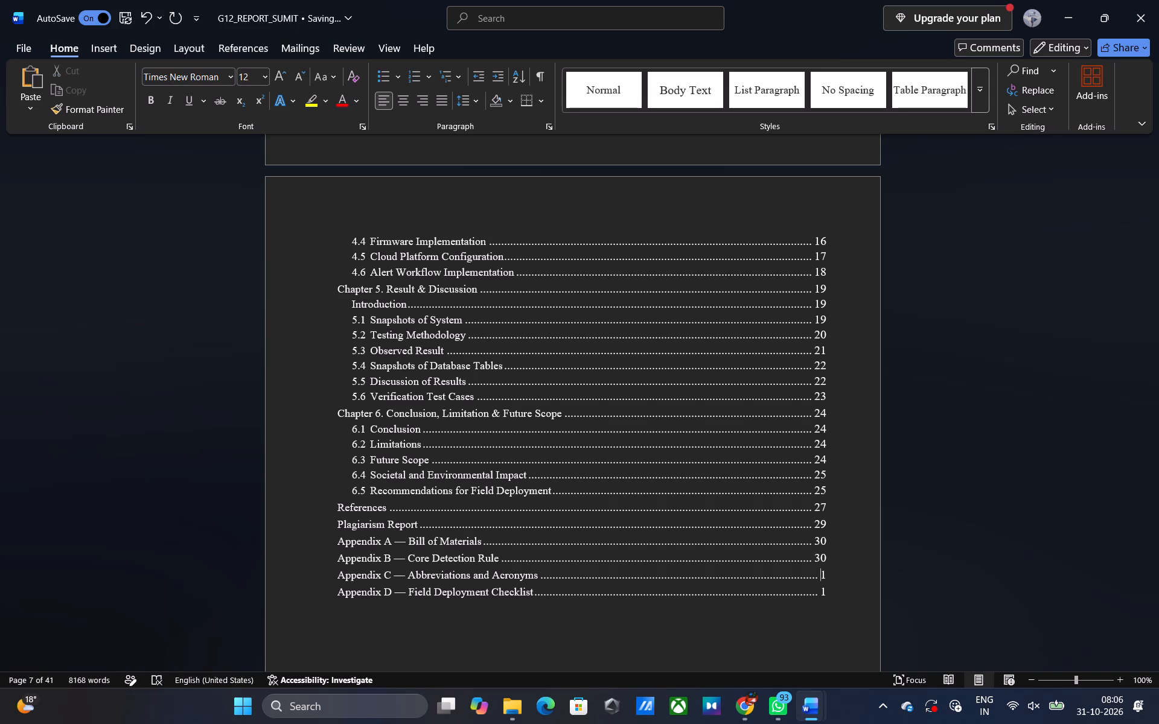
{"action": "key", "text": "3"}
{"action": "key", "text": "Down"}
{"action": "key", "text": "3"}
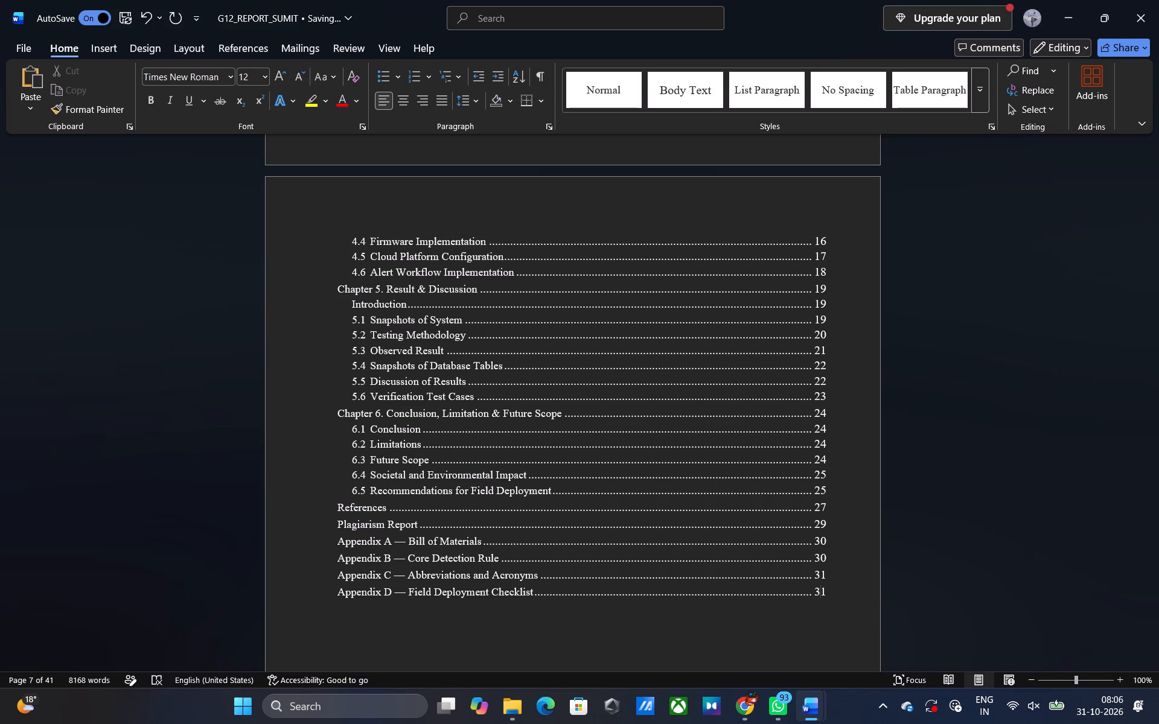
In the List of Figures, set the page number of Figure 2.1 to 6, and of Figures 3.1 and 3.2 to 9.
{"action": "scroll", "coordinate": [830, 391], "scroll_direction": "down", "scroll_amount": 6}
{"action": "scroll", "coordinate": [830, 391], "scroll_direction": "left", "scroll_amount": 1}
{"action": "scroll", "coordinate": [830, 391], "scroll_direction": "down", "scroll_amount": 1}
{"action": "scroll", "coordinate": [830, 391], "scroll_direction": "left", "scroll_amount": 1}
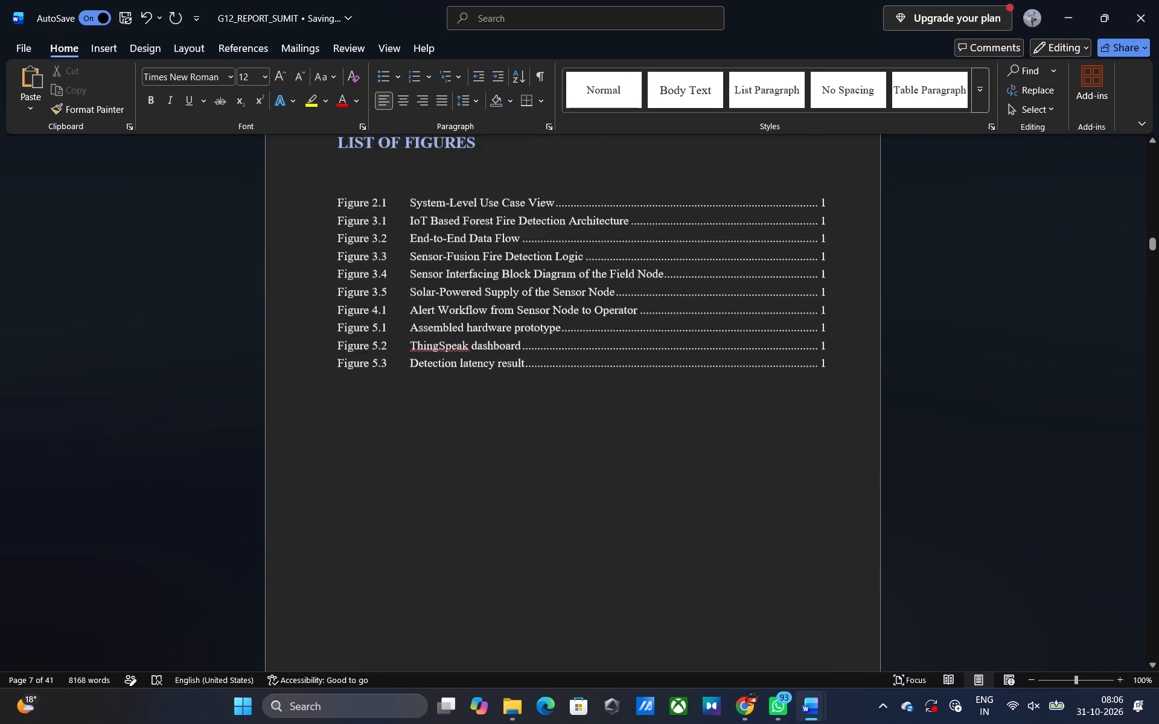
{"action": "scroll", "coordinate": [830, 391], "scroll_direction": "left", "scroll_amount": 1}
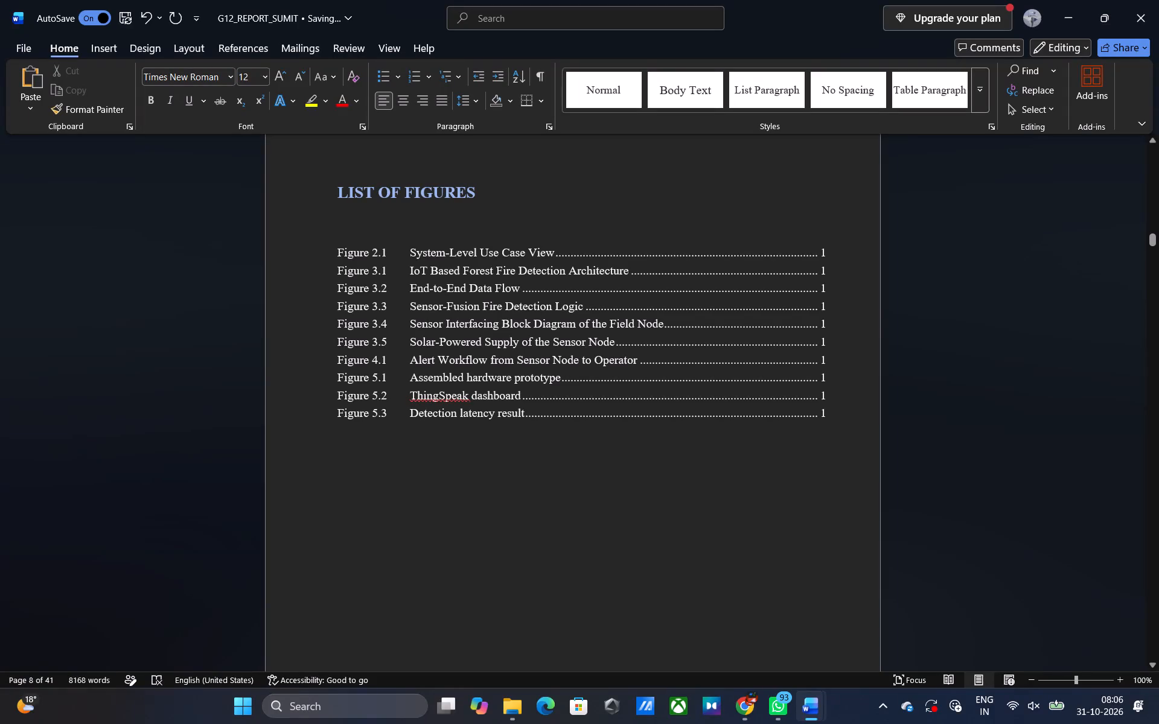
{"action": "left_click", "coordinate": [826, 252]}
{"action": "key", "text": "shift+Left"}
{"action": "key", "text": "6"}
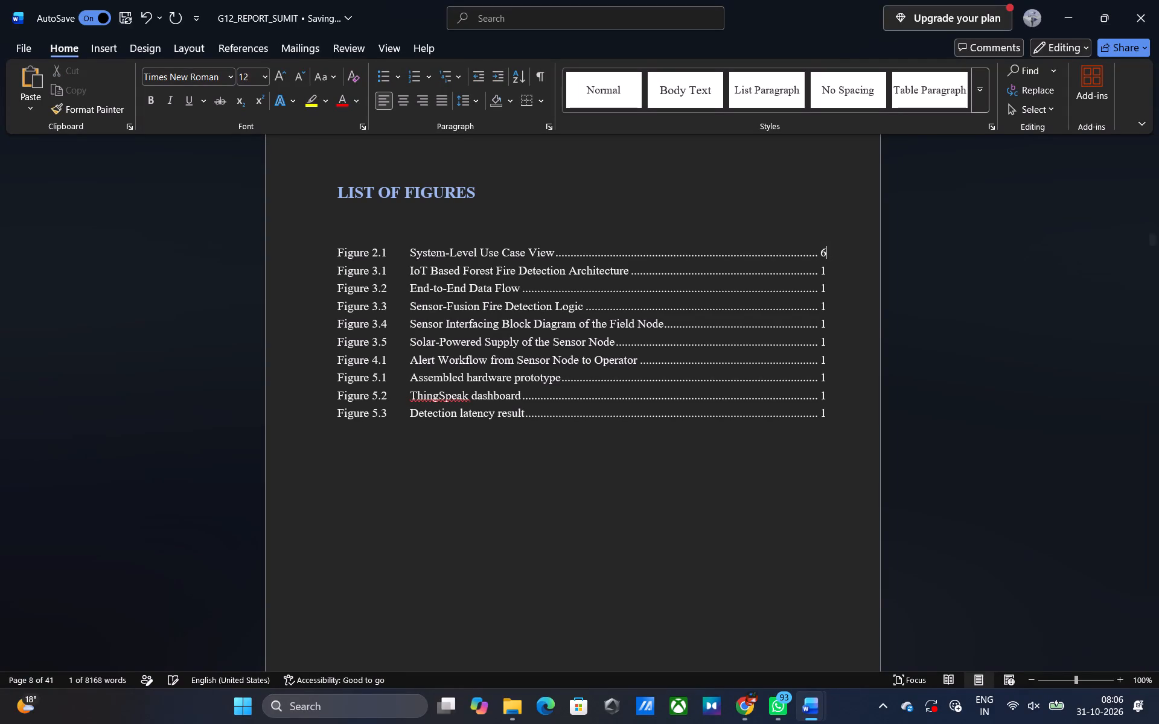
{"action": "key", "text": "Down"}
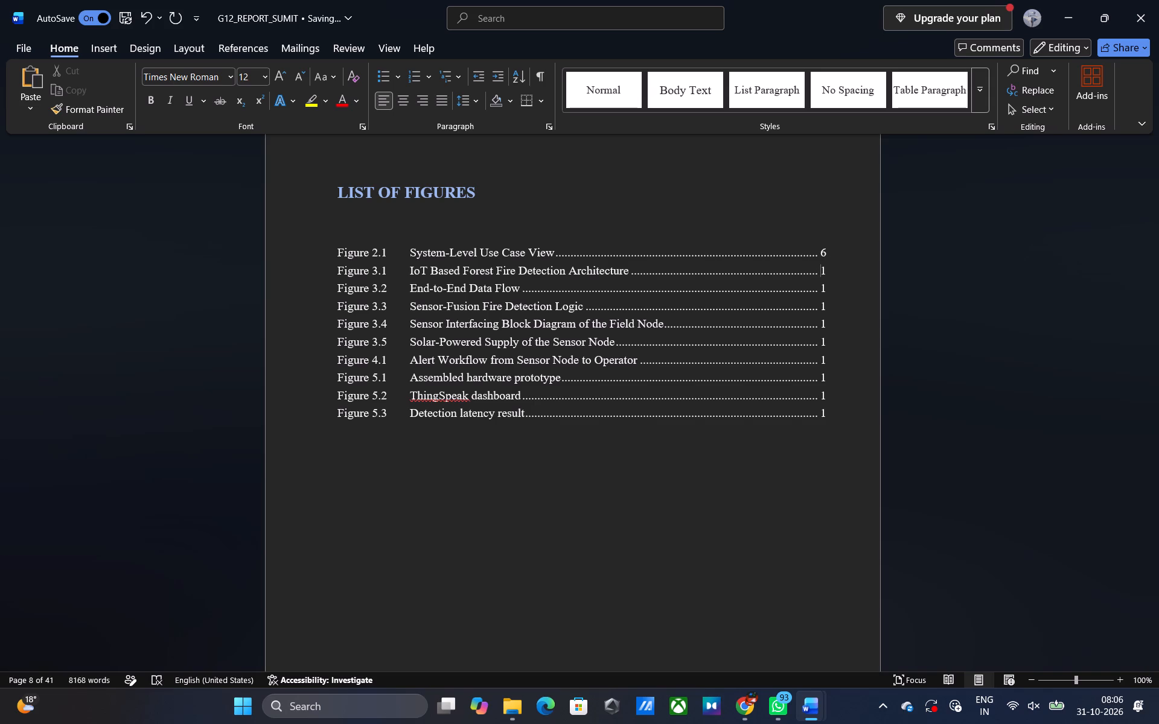
{"action": "key", "text": "shift+Right"}
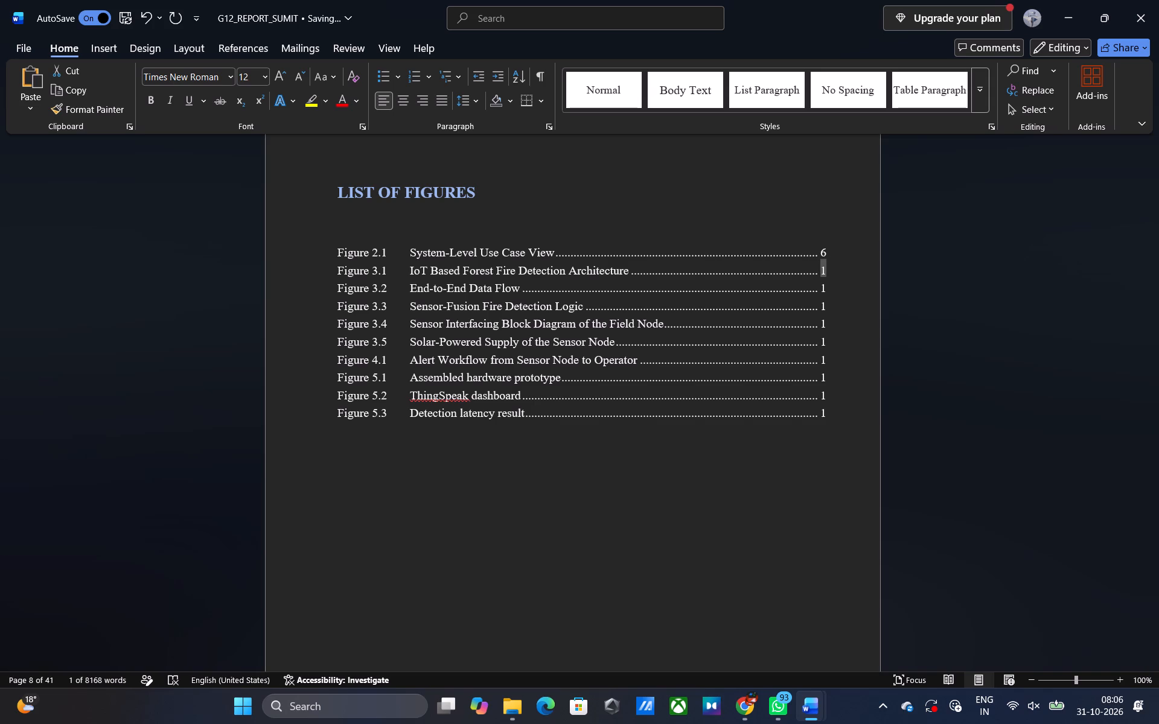
{"action": "key", "text": "9"}
{"action": "key", "text": "Down"}
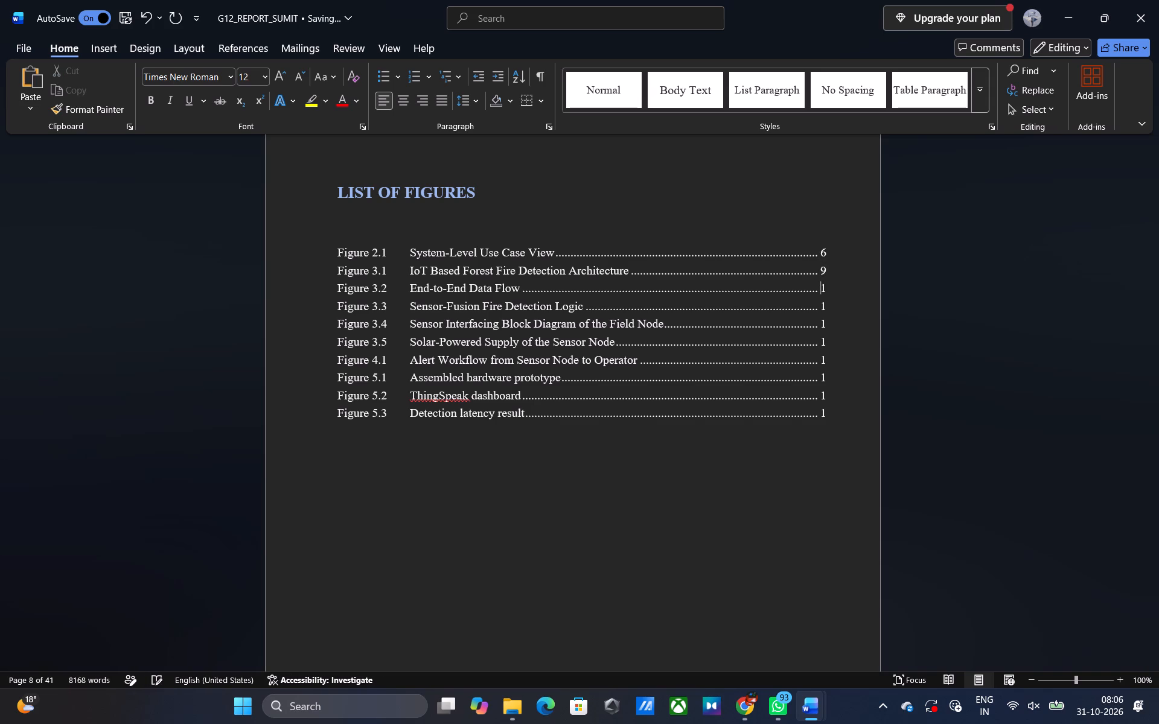
{"action": "key", "text": "shift+Right"}
{"action": "key", "text": "9"}
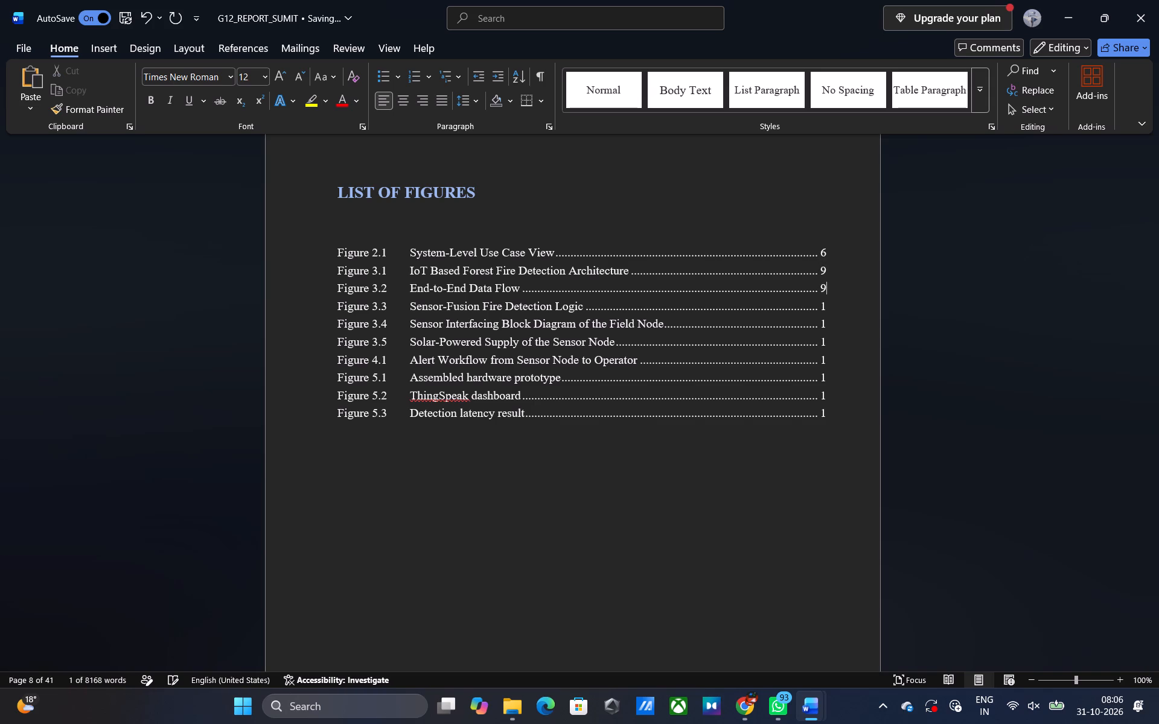
Set the List of Figures page numbers of Figure 3.3 to 10, Figure 3.4 to 12, Figure 3.5 to 13 and Figure 4.1 to 18.
{"action": "key", "text": "Down"}
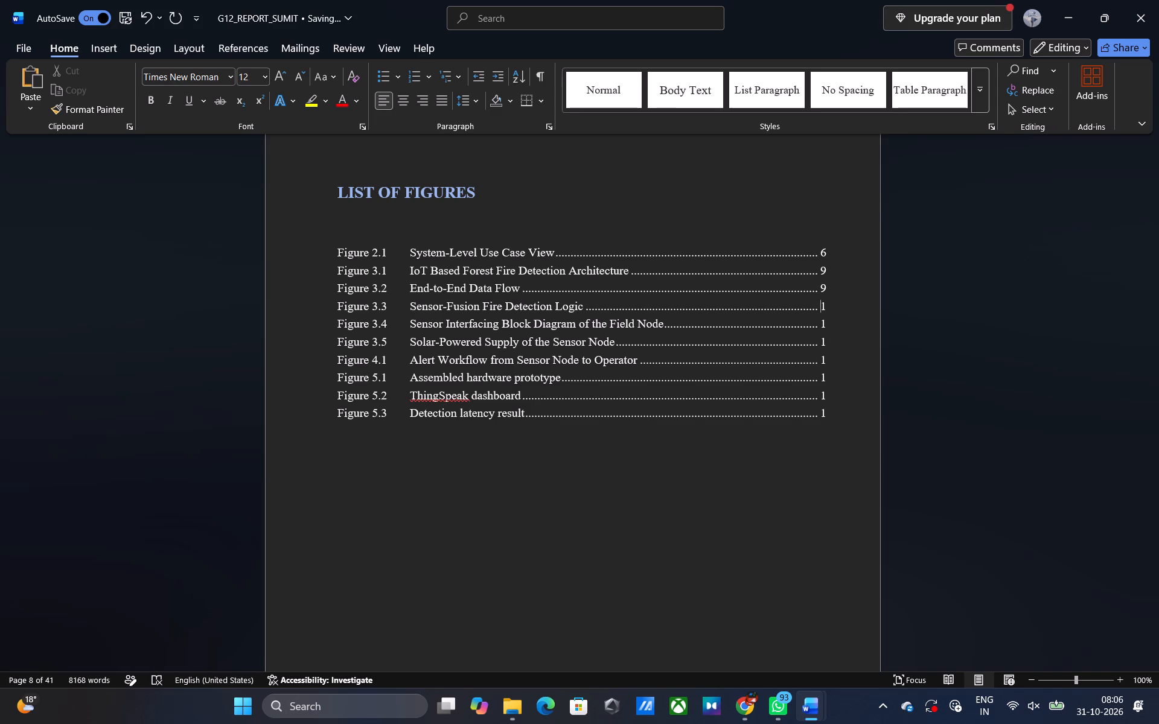
{"action": "key", "text": "Right"}
{"action": "key", "text": "0"}
{"action": "key", "text": "Down"}
{"action": "key", "text": "2"}
{"action": "key", "text": "Down"}
{"action": "key", "text": "3"}
{"action": "key", "text": "Down"}
{"action": "key", "text": "8"}
Set the List of Figures page numbers of Figure 5.1 to 19, and of Figures 5.2 and 5.3 to 20.
{"action": "key", "text": "Down"}
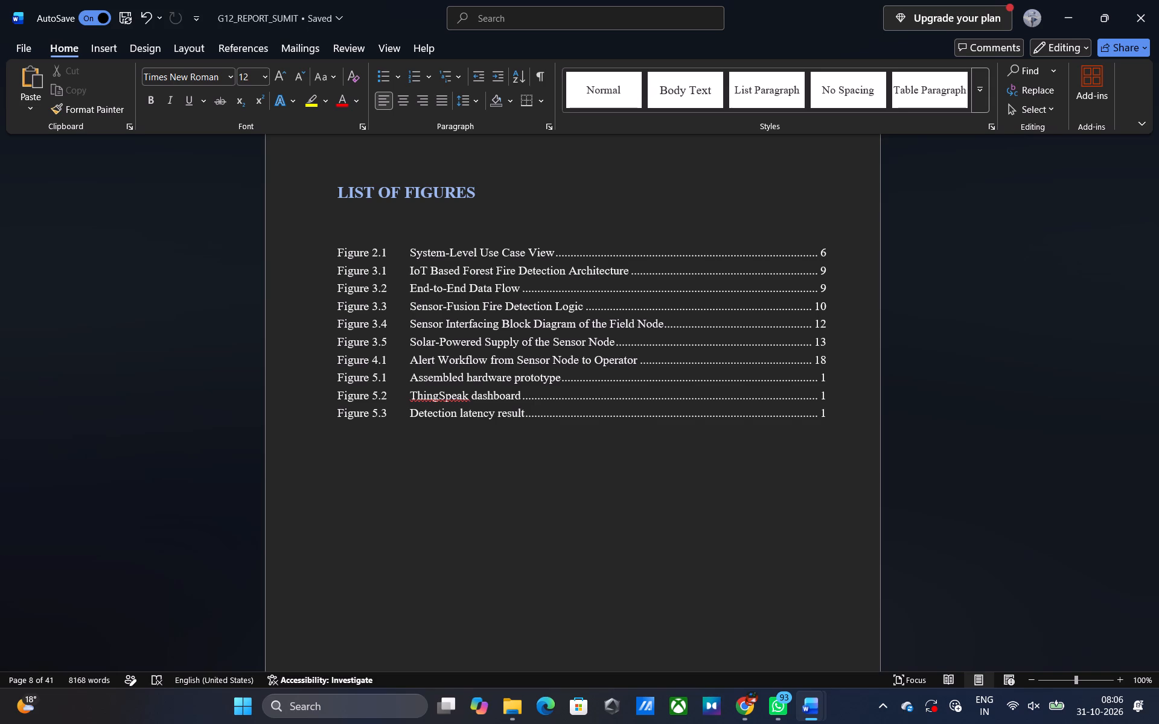
{"action": "key", "text": "9"}
{"action": "key", "text": "Down"}
{"action": "key", "text": "shift+Left"}
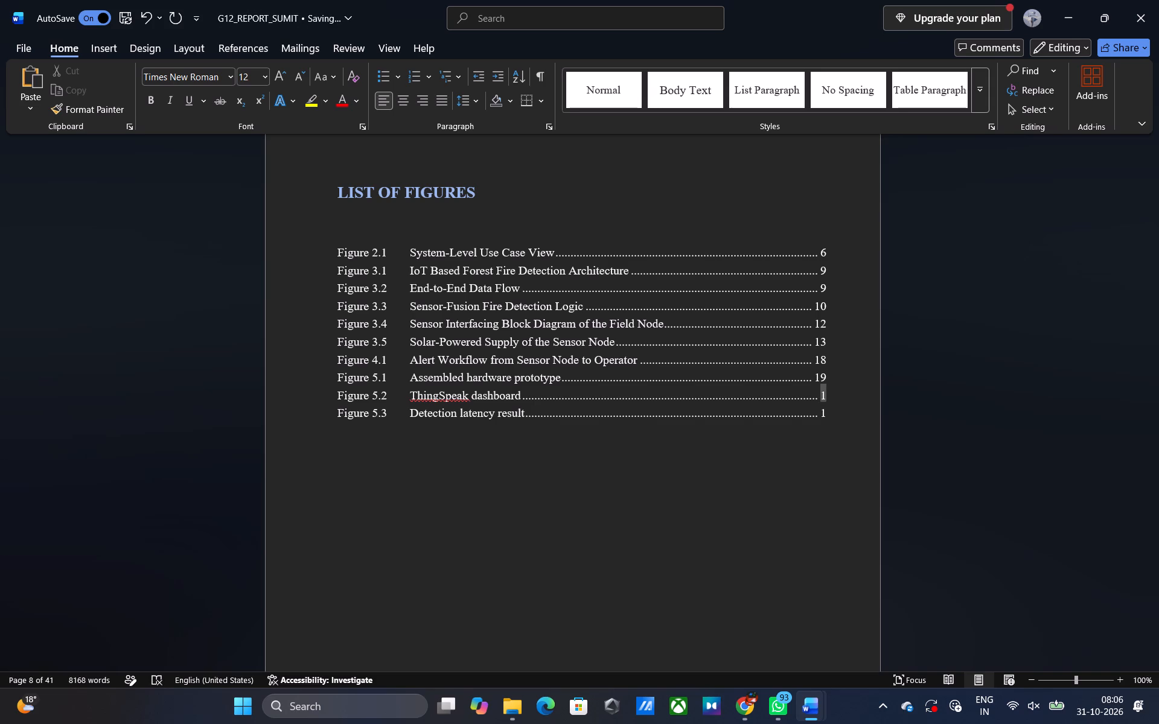
{"action": "type", "text": "20"}
{"action": "key", "text": "Down"}
{"action": "key", "text": "Right"}
{"action": "key", "text": "shift+Left"}
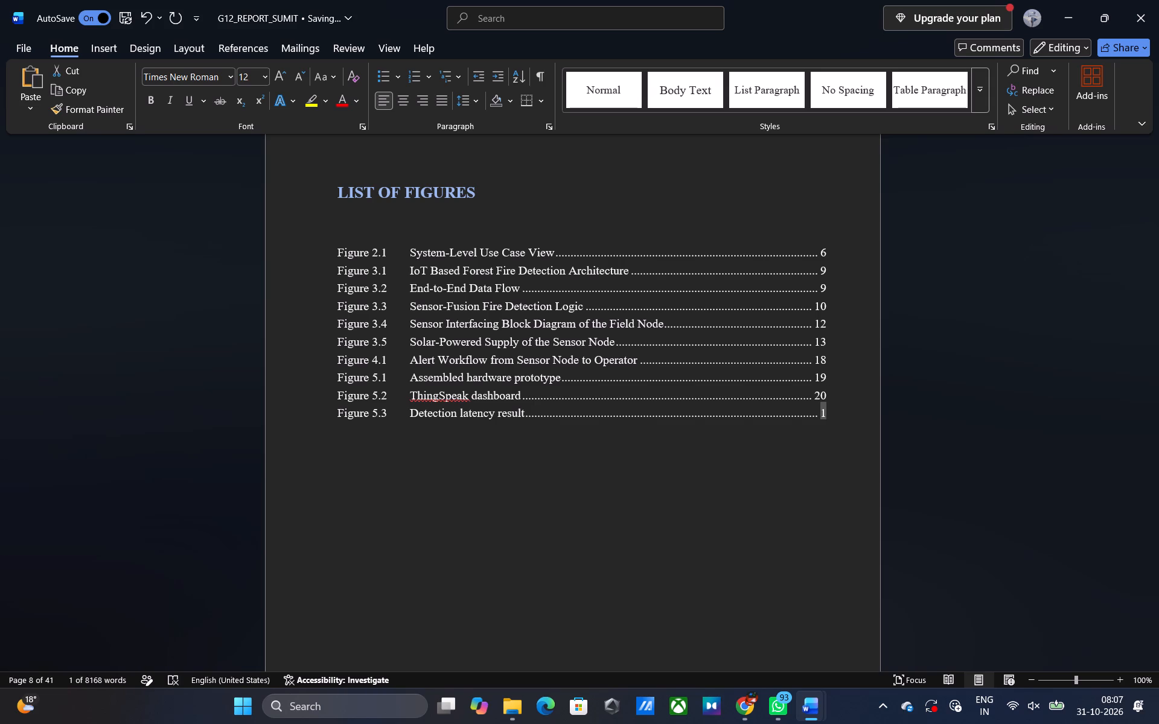
{"action": "type", "text": "20"}
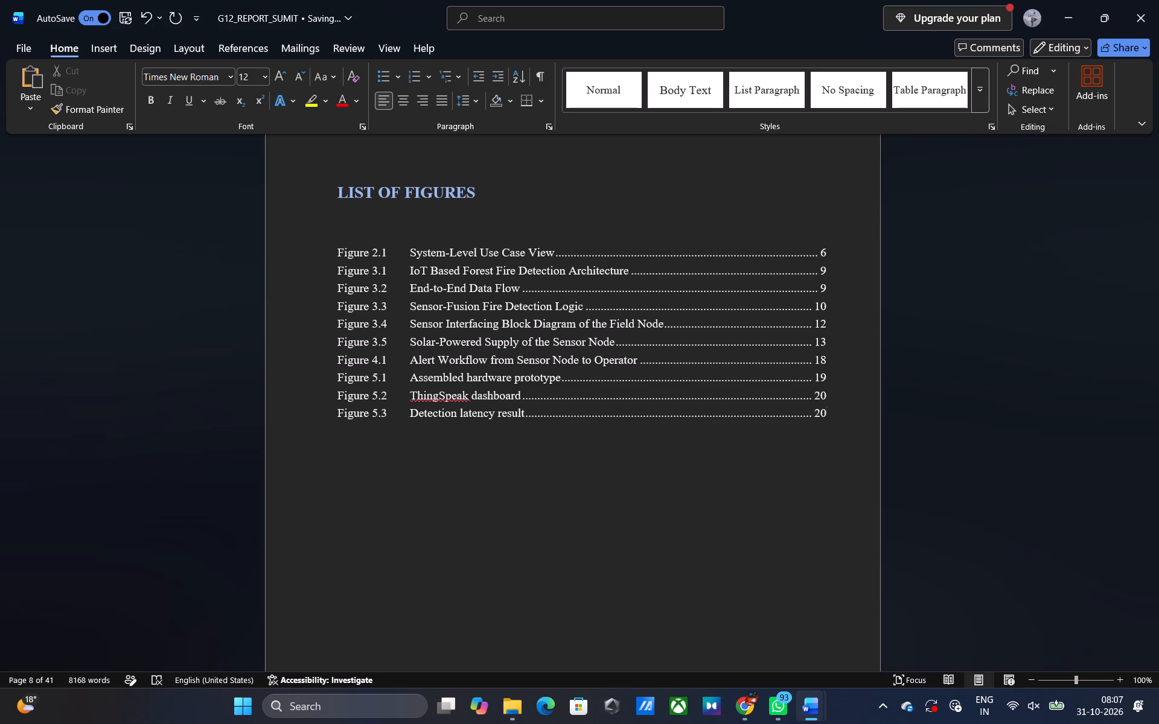
In the List of Tables, set the page number of Table 1.1 to 2 and of Table 2.1 to 4.
{"action": "scroll", "coordinate": [826, 252], "scroll_direction": "down", "scroll_amount": 5}
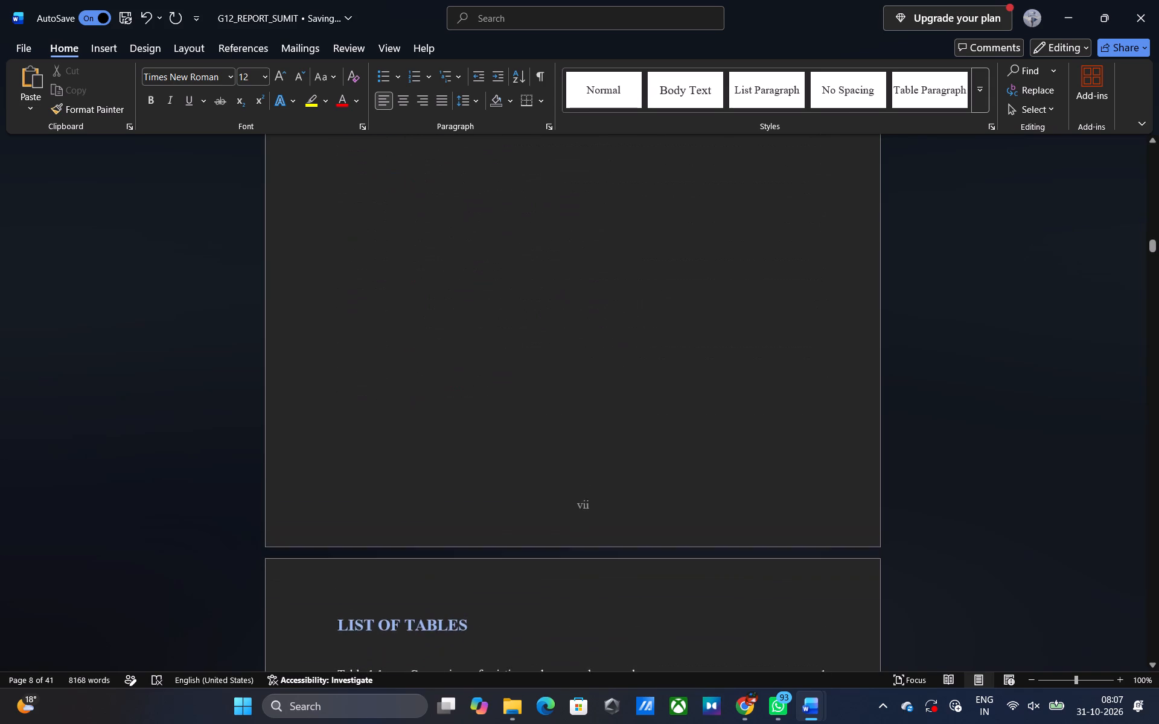
{"action": "scroll", "coordinate": [826, 252], "scroll_direction": "down", "scroll_amount": 1}
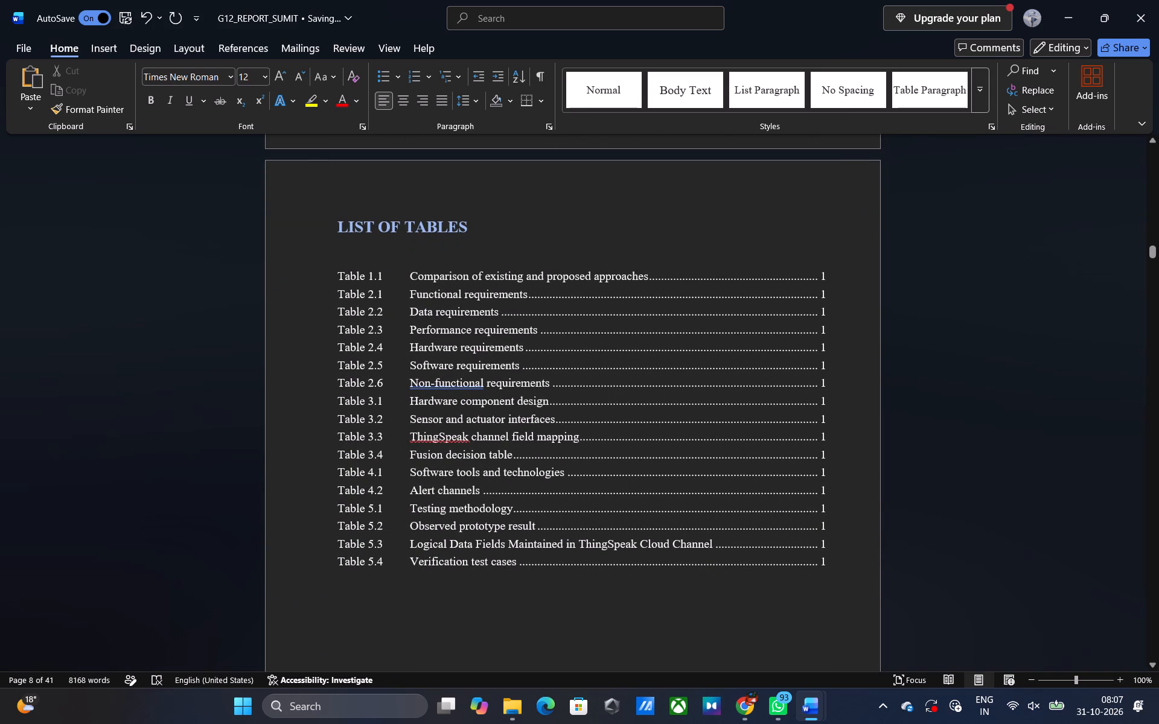
{"action": "left_click", "coordinate": [829, 276]}
{"action": "key", "text": "shift+Left"}
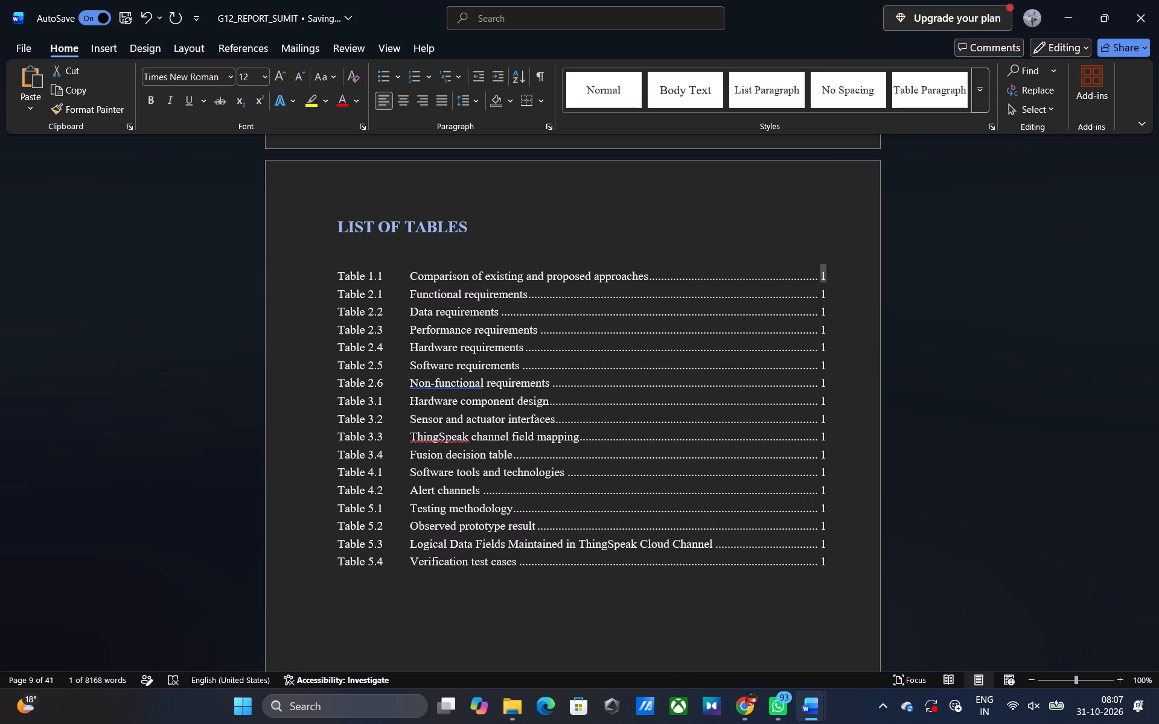
{"action": "key", "text": "2"}
{"action": "key", "text": "Down"}
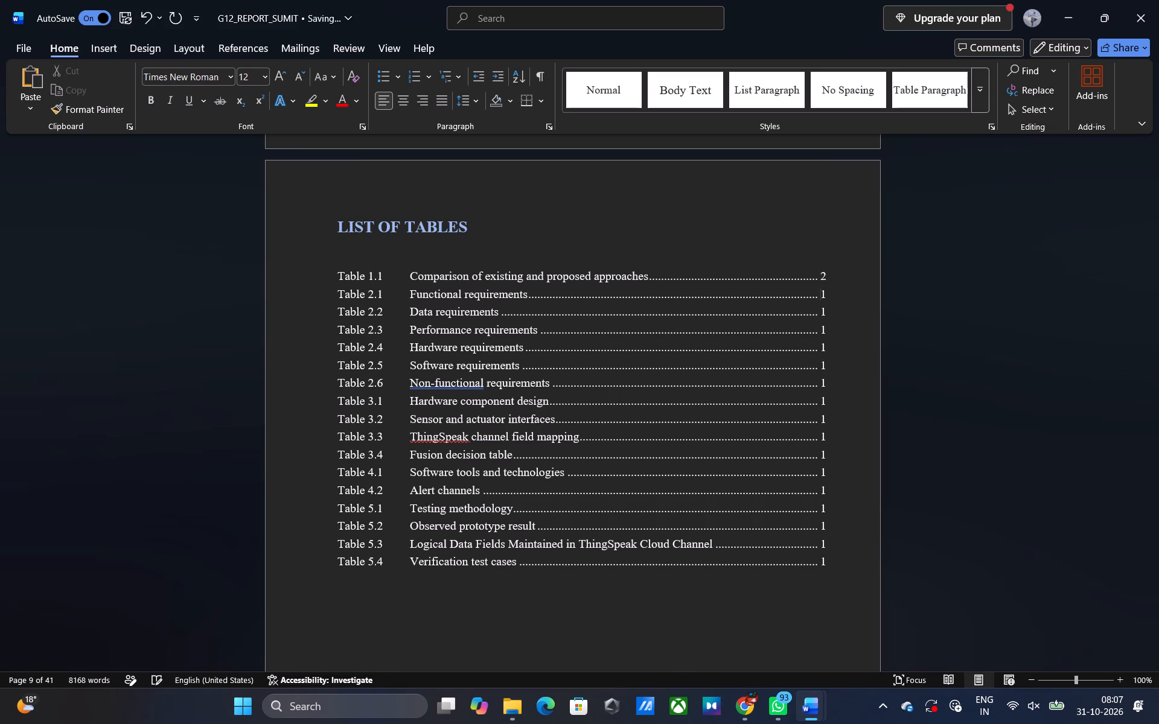
{"action": "key", "text": "Right"}
{"action": "key", "text": "shift+Left"}
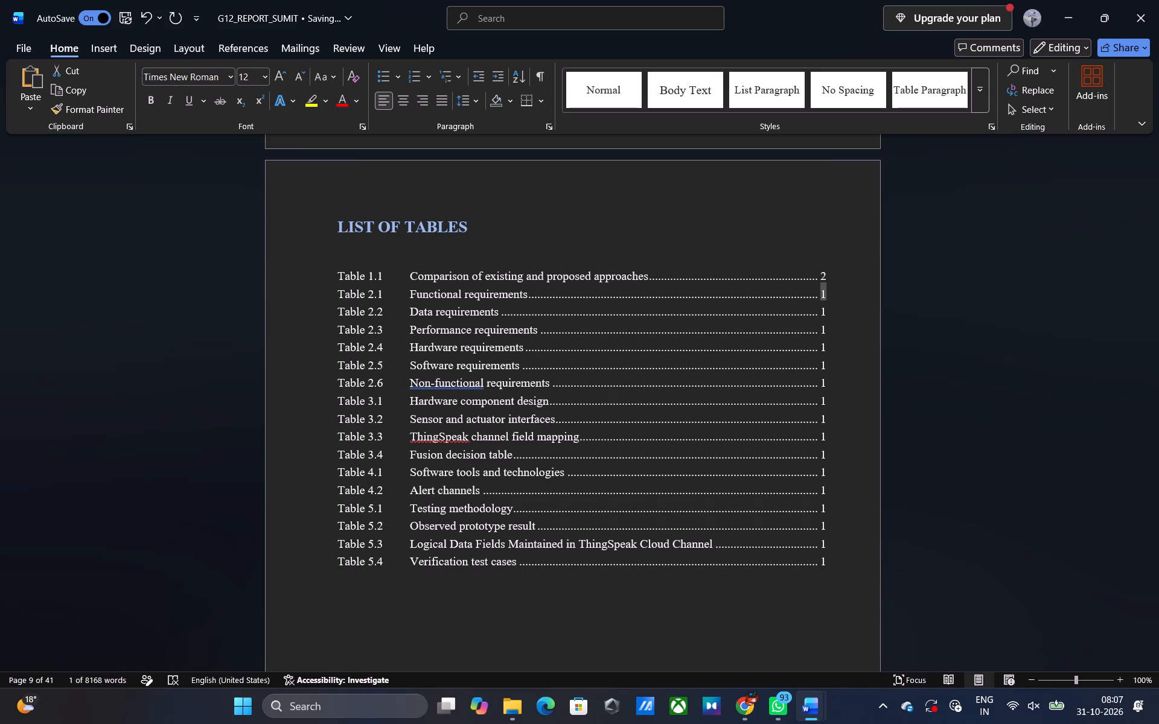
{"action": "key", "text": "4"}
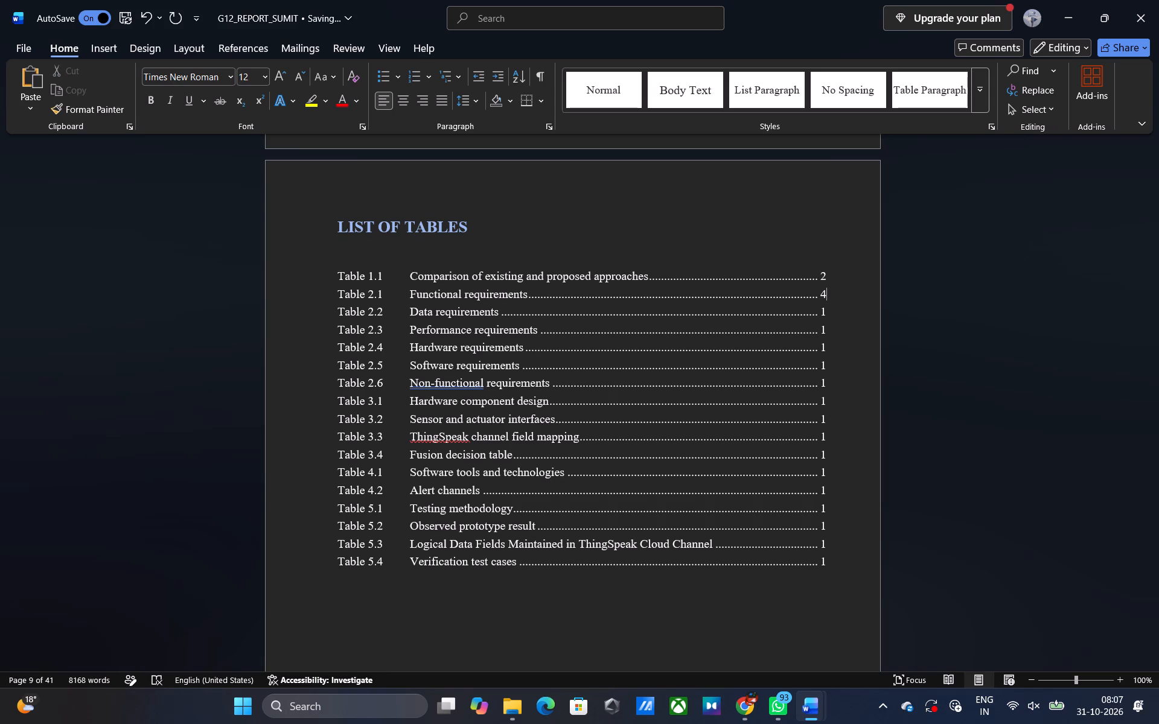
Set the List of Tables page numbers of Table 2.2 and Table 2.3 to 5.
{"action": "key", "text": "Down"}
{"action": "key", "text": "Right"}
{"action": "key", "text": "shift+Left"}
{"action": "key", "text": "5"}
{"action": "key", "text": "Down"}
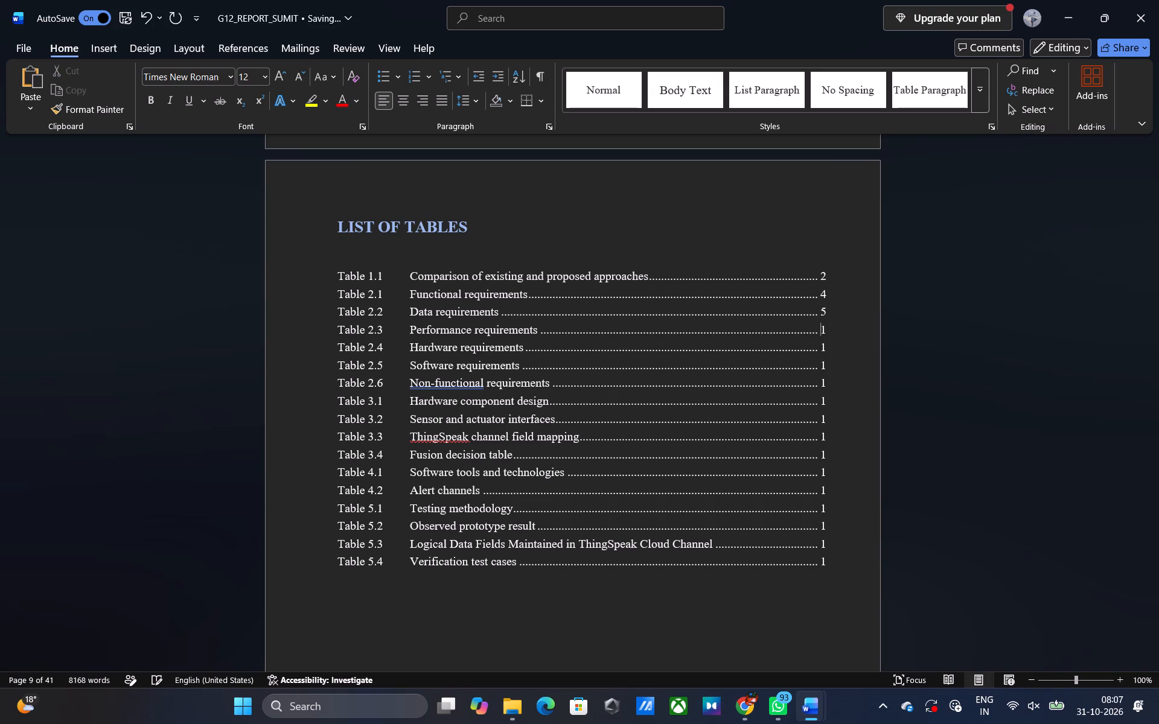
{"action": "key", "text": "Right"}
{"action": "key", "text": "shift+Left"}
{"action": "key", "text": "5"}
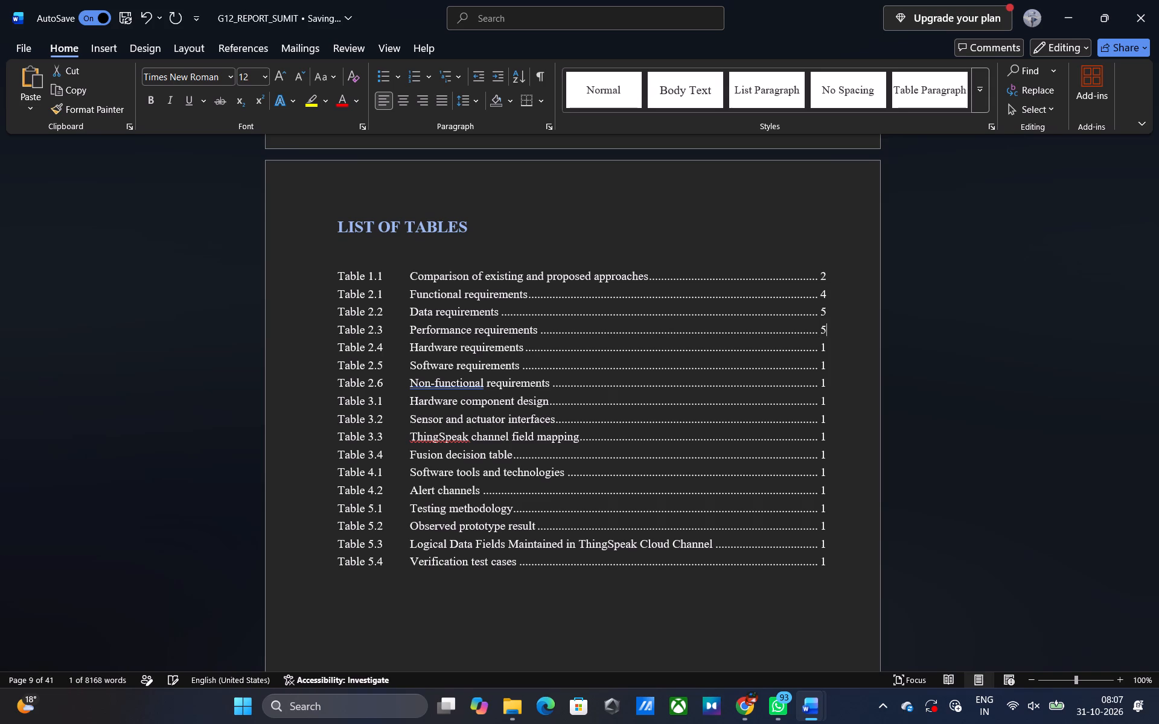
Set the List of Tables page numbers of Tables 2.4 and 2.5 to 7, and of Table 2.6 to 8.
{"action": "key", "text": "Down"}
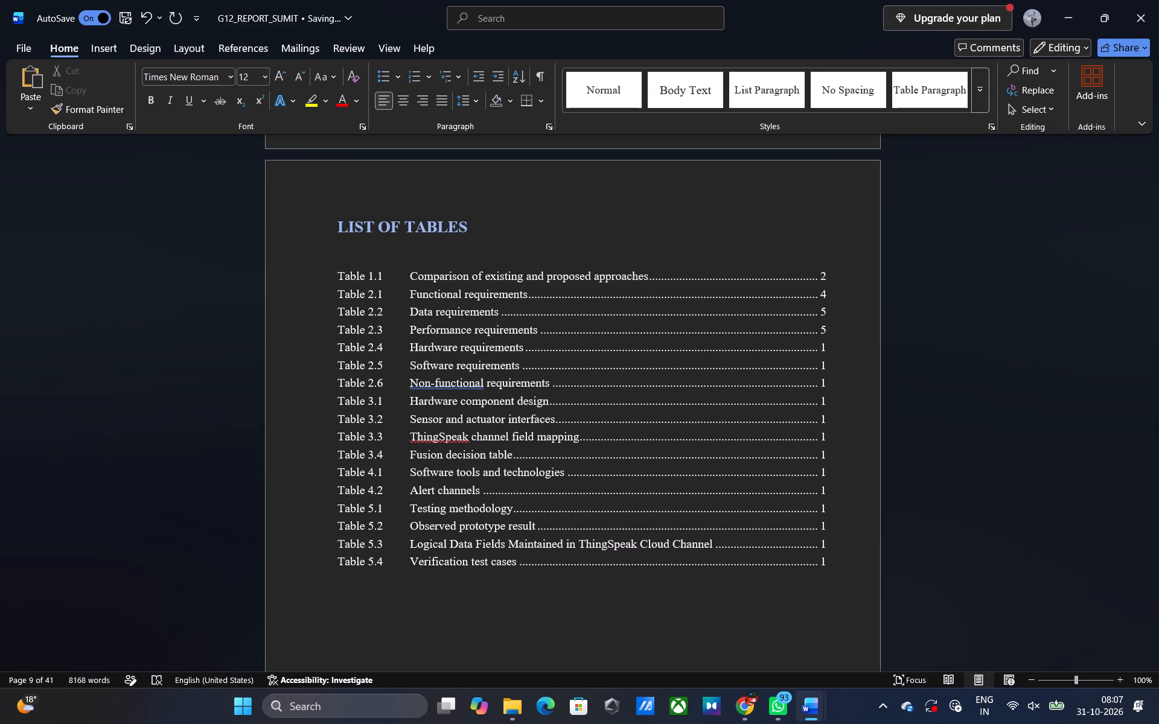
{"action": "key", "text": "Right"}
{"action": "key", "text": "shift+Left"}
{"action": "key", "text": "7"}
{"action": "key", "text": "Down"}
{"action": "key", "text": "Right"}
{"action": "key", "text": "shift+Left"}
{"action": "key", "text": "7"}
{"action": "key", "text": "Down"}
{"action": "key", "text": "Right"}
{"action": "key", "text": "shift+Left"}
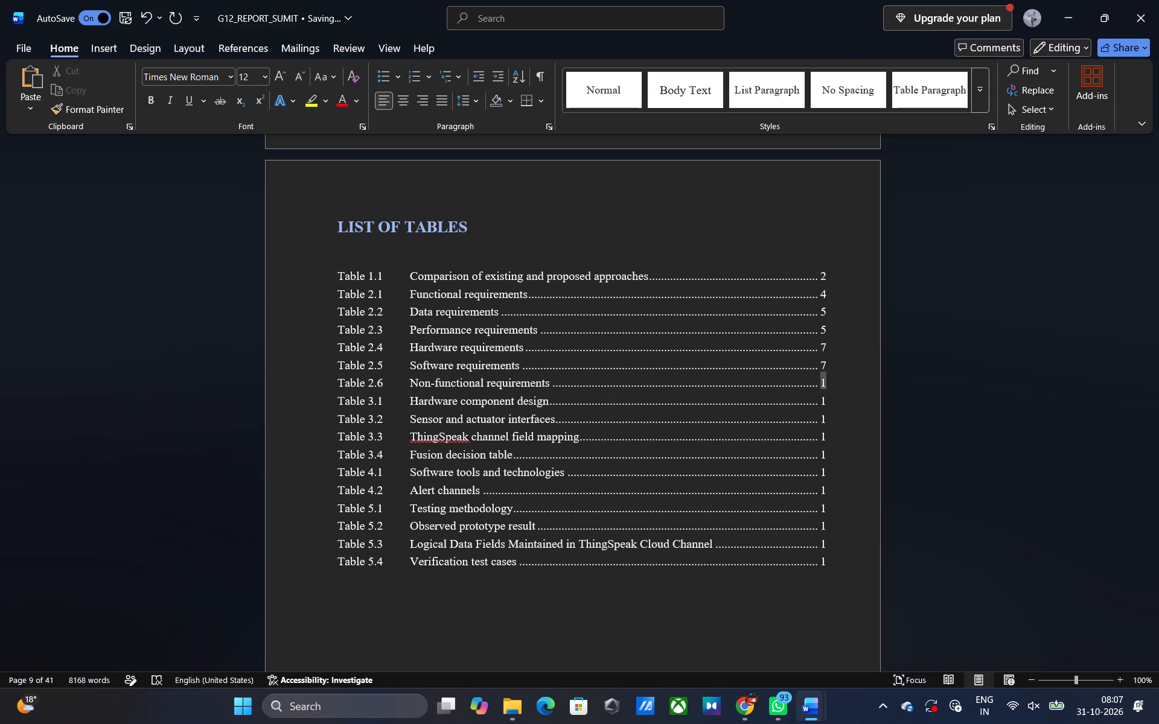
{"action": "key", "text": "8"}
Set the List of Tables page numbers of Table 3.1 to 11, Table 3.2 to 12, Table 3.3 to 13 and Table 3.4 to 14.
{"action": "key", "text": "Down"}
{"action": "key", "text": "Right"}
{"action": "key", "text": "1"}
{"action": "key", "text": "Down"}
{"action": "key", "text": "2"}
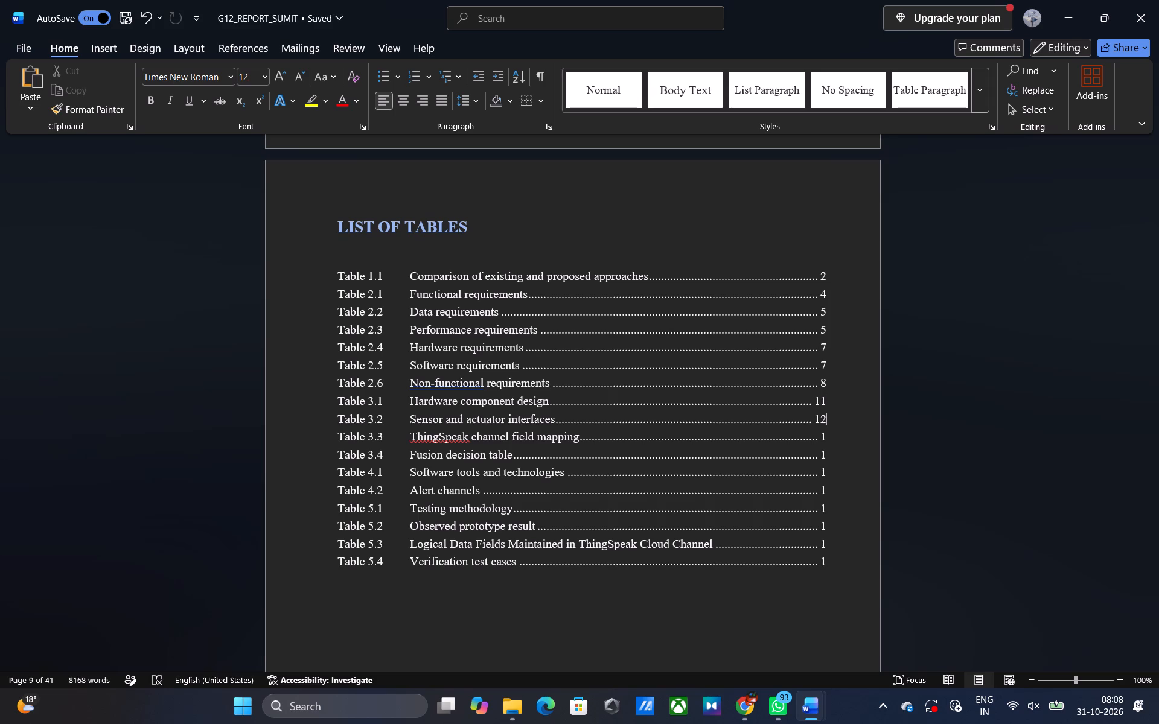
{"action": "key", "text": "Down"}
{"action": "key", "text": "3"}
{"action": "key", "text": "Down"}
{"action": "key", "text": "4"}
Set the List of Tables page numbers of Table 4.1 to 15, Table 4.2 to 18 and Table 5.1 to 21.
{"action": "key", "text": "Down"}
{"action": "key", "text": "5"}
{"action": "key", "text": "Down"}
{"action": "key", "text": "8"}
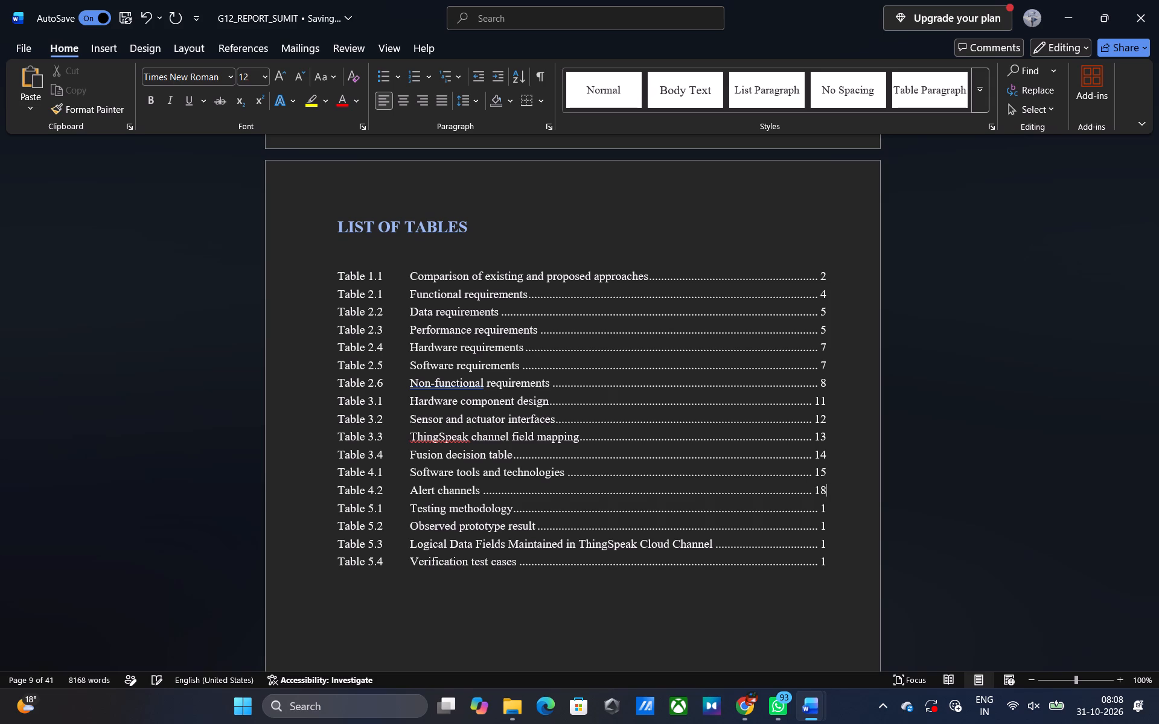
{"action": "key", "text": "Down"}
{"action": "key", "text": "Left"}
{"action": "key", "text": "2"}
{"action": "key", "text": "Down"}
Set the List of Tables page numbers of Tables 5.2 and 5.3 to 22, and of Table 5.4 to 23.
{"action": "key", "text": "shift+Right"}
{"action": "type", "text": "22"}
{"action": "key", "text": "Down"}
{"action": "key", "text": "shift+Right"}
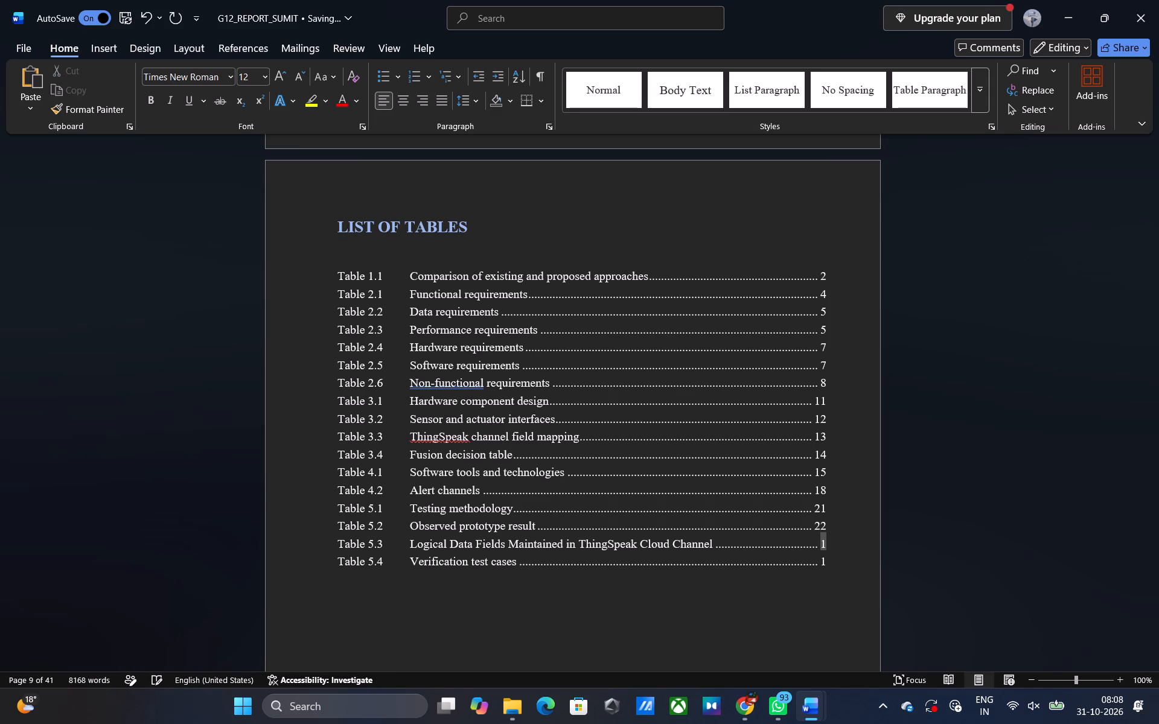
{"action": "type", "text": "22"}
{"action": "key", "text": "Down"}
{"action": "key", "text": "shift+Right"}
{"action": "type", "text": "23"}
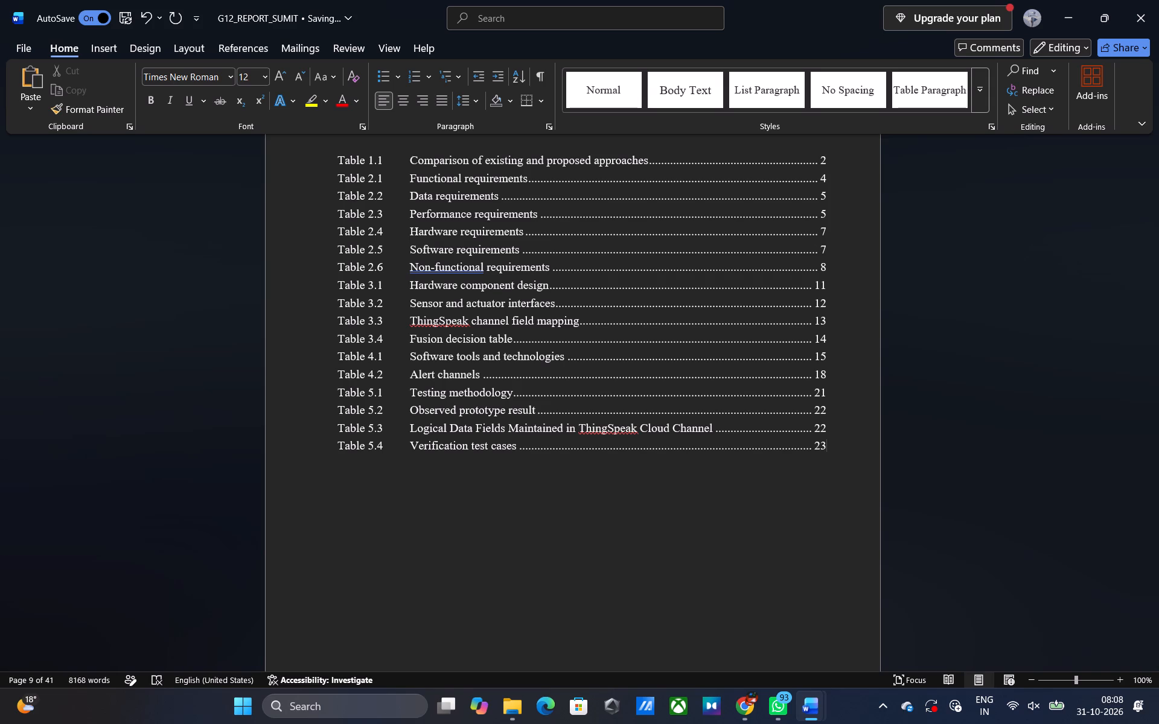
{"action": "scroll", "coordinate": [829, 276], "scroll_direction": "down", "scroll_amount": 5}
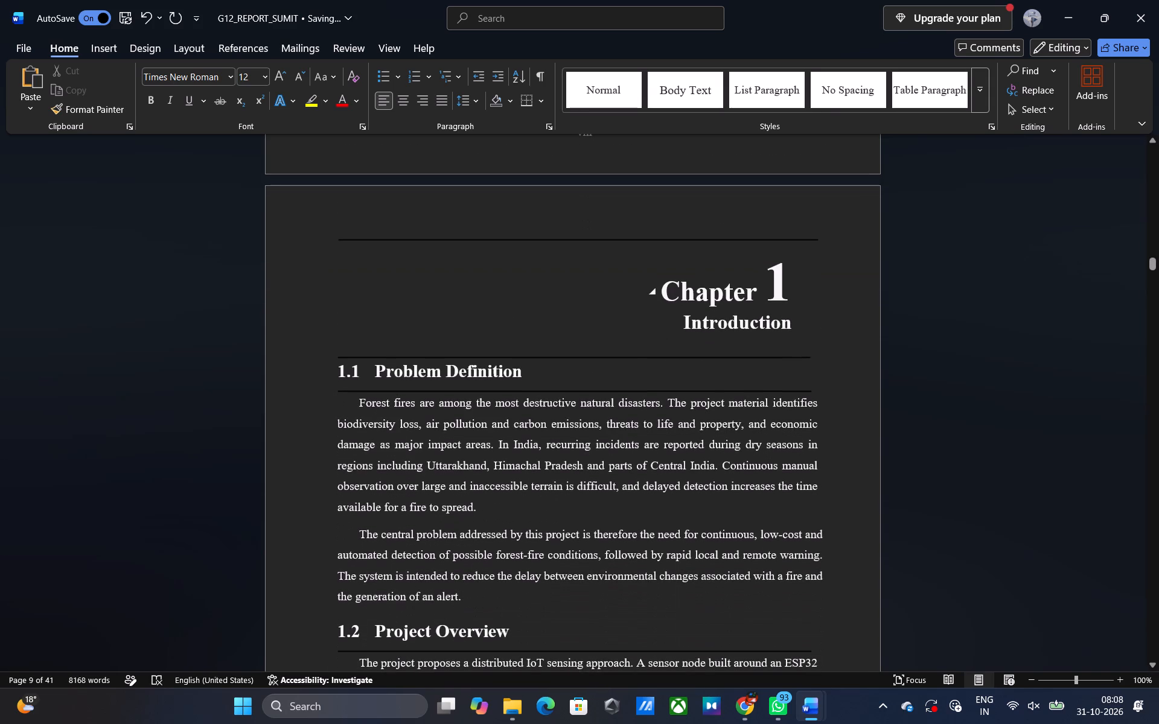
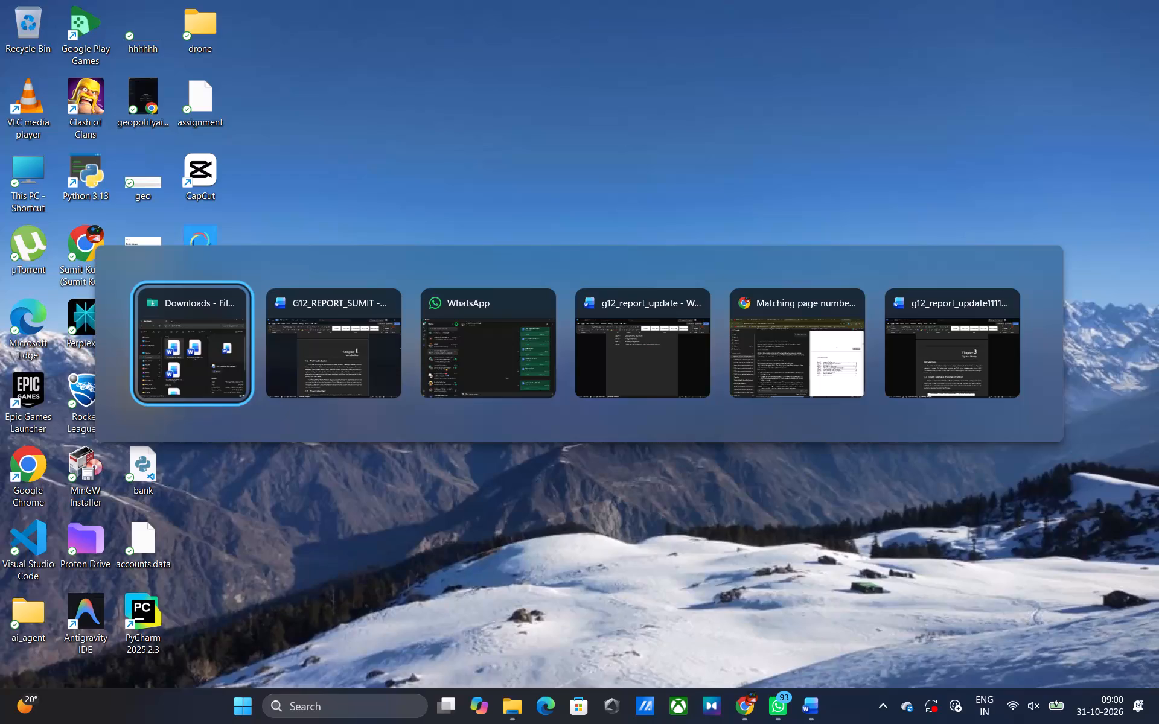
Switch to the G12_REPORT_SUMIT document in Word and check the List of Tables against the pages of Chapters 1 and 2.
{"action": "key", "text": "alt+Tab"}
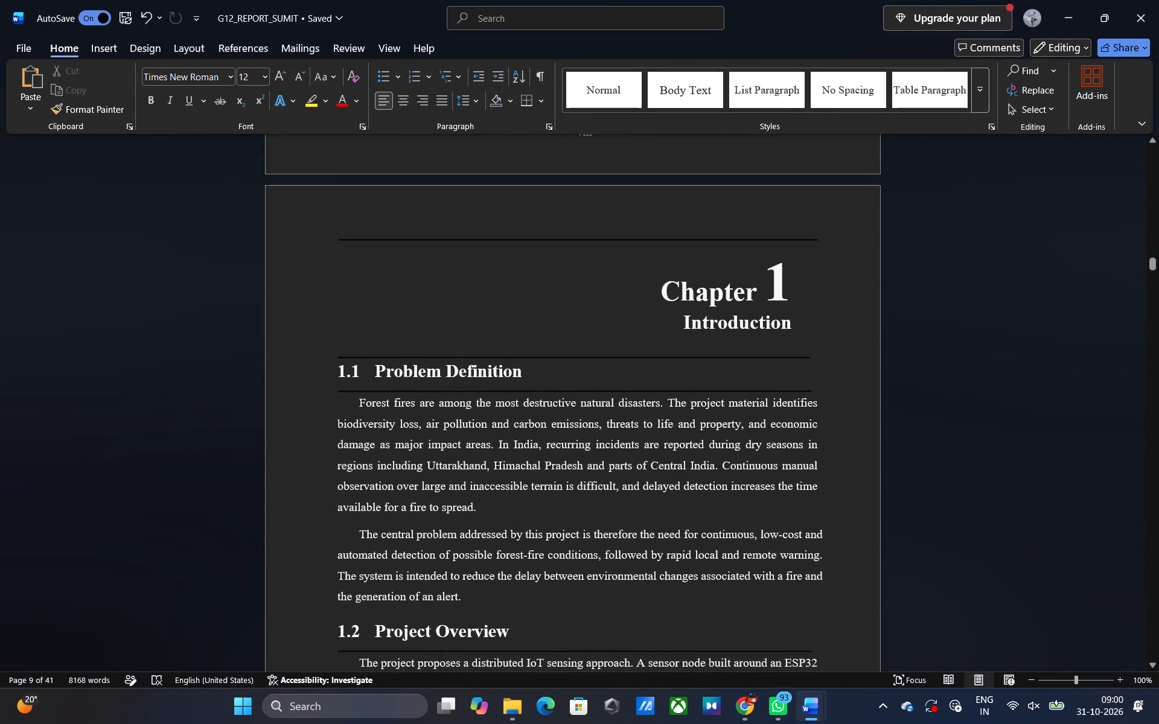
{"action": "scroll", "coordinate": [994, 390], "scroll_direction": "up", "scroll_amount": 7}
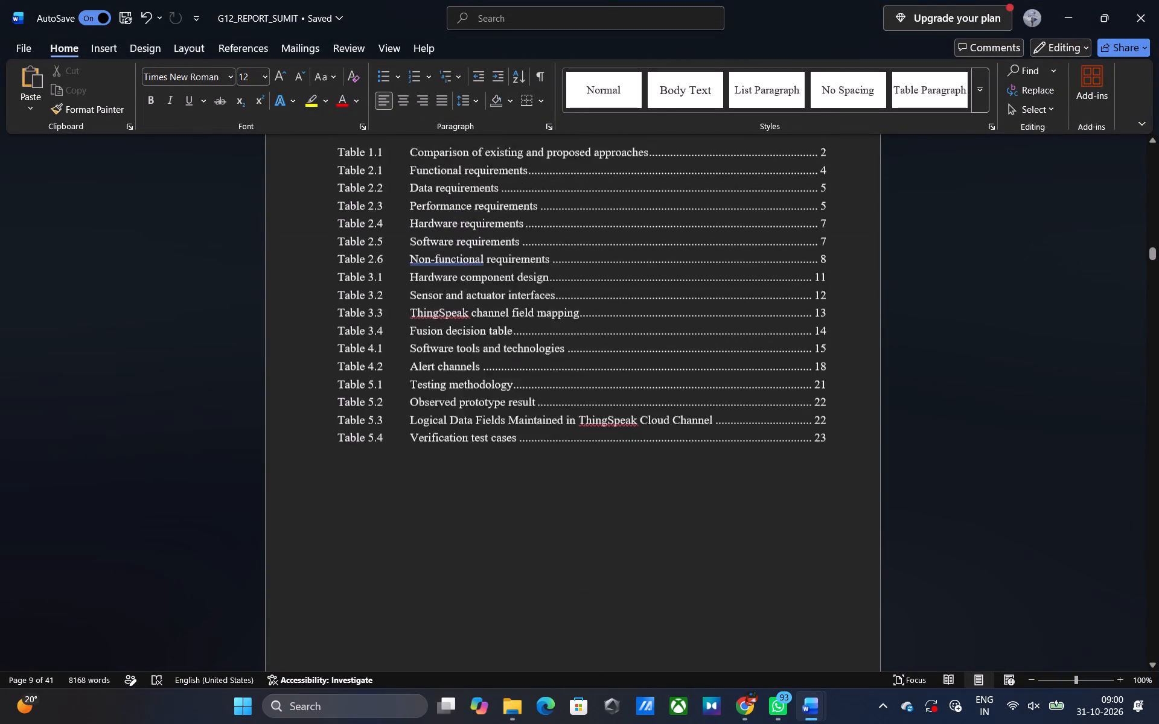
{"action": "scroll", "coordinate": [994, 390], "scroll_direction": "up", "scroll_amount": 4}
{"action": "scroll", "coordinate": [994, 390], "scroll_direction": "down", "scroll_amount": 7}
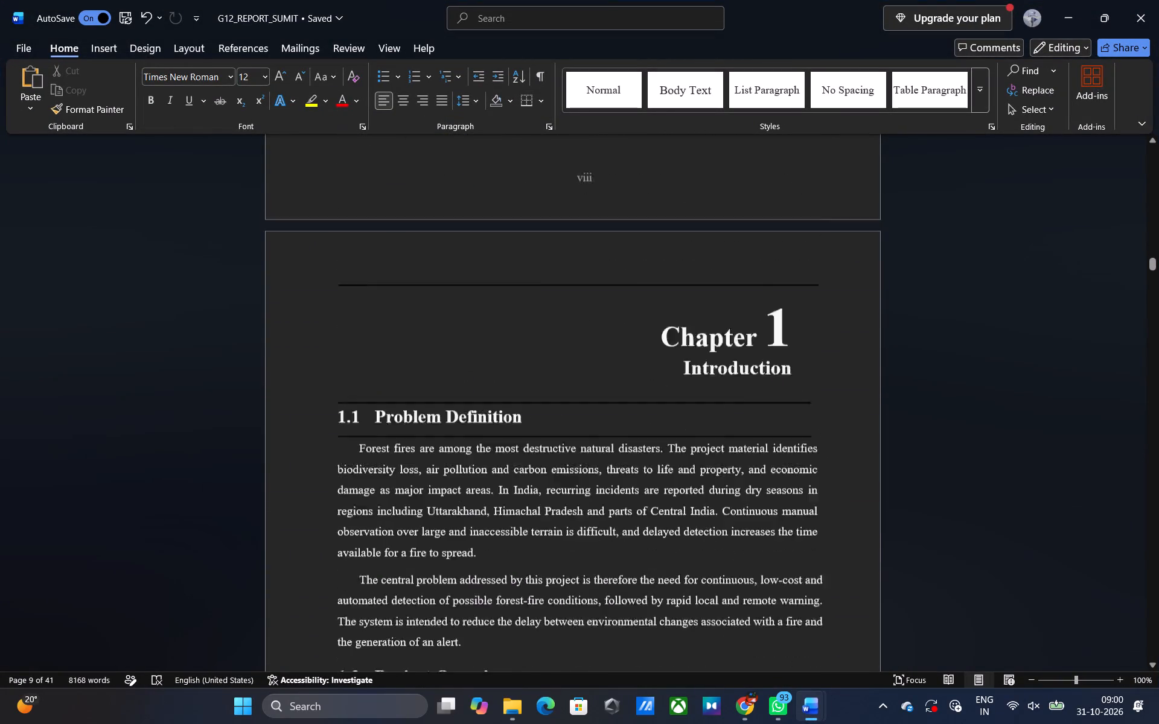
{"action": "scroll", "coordinate": [990, 385], "scroll_direction": "down", "scroll_amount": 4}
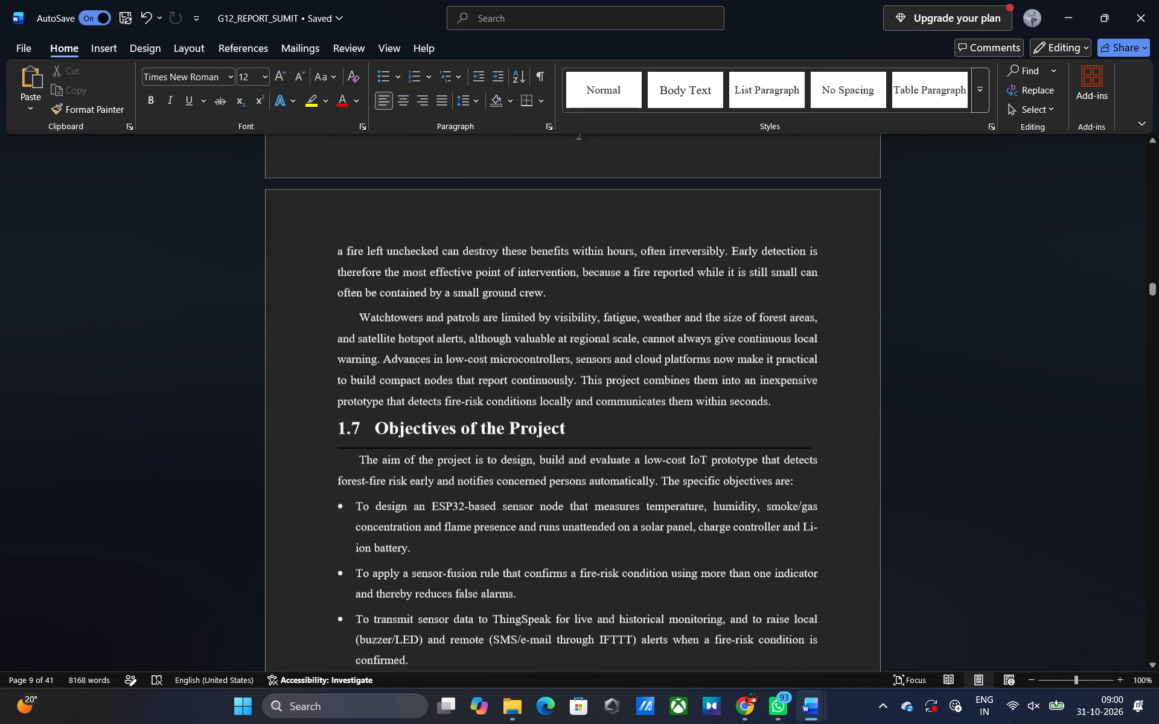
{"action": "scroll", "coordinate": [990, 385], "scroll_direction": "left", "scroll_amount": 1}
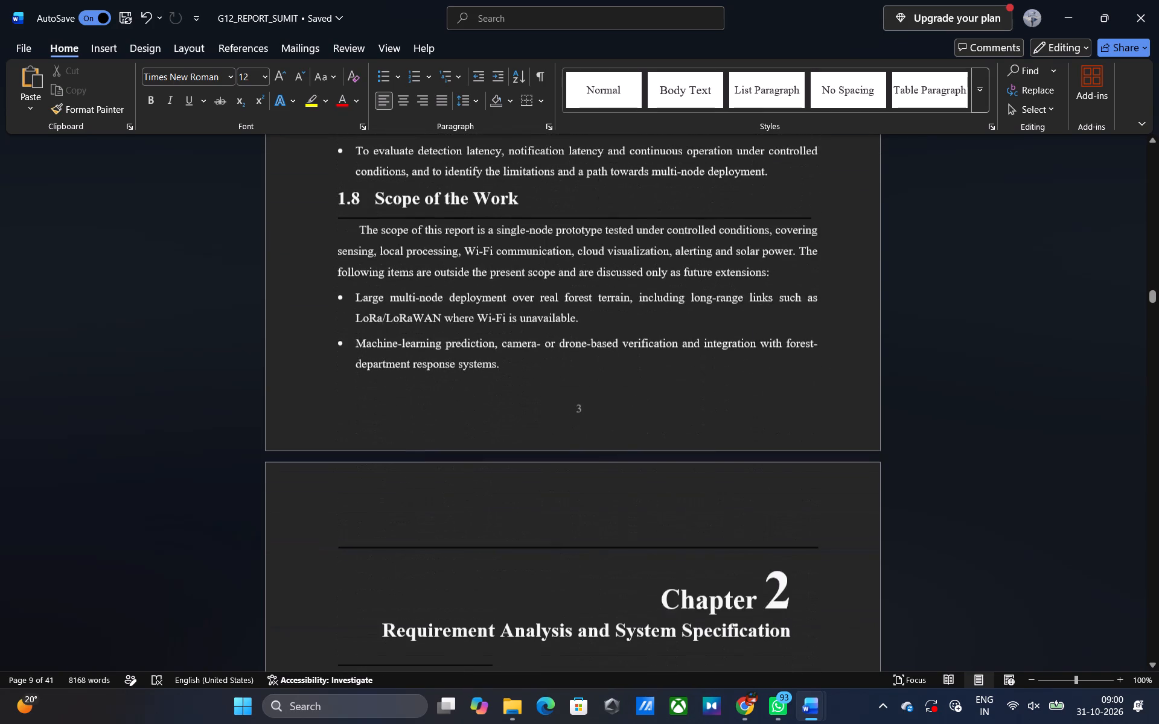
{"action": "scroll", "coordinate": [990, 385], "scroll_direction": "up", "scroll_amount": 1}
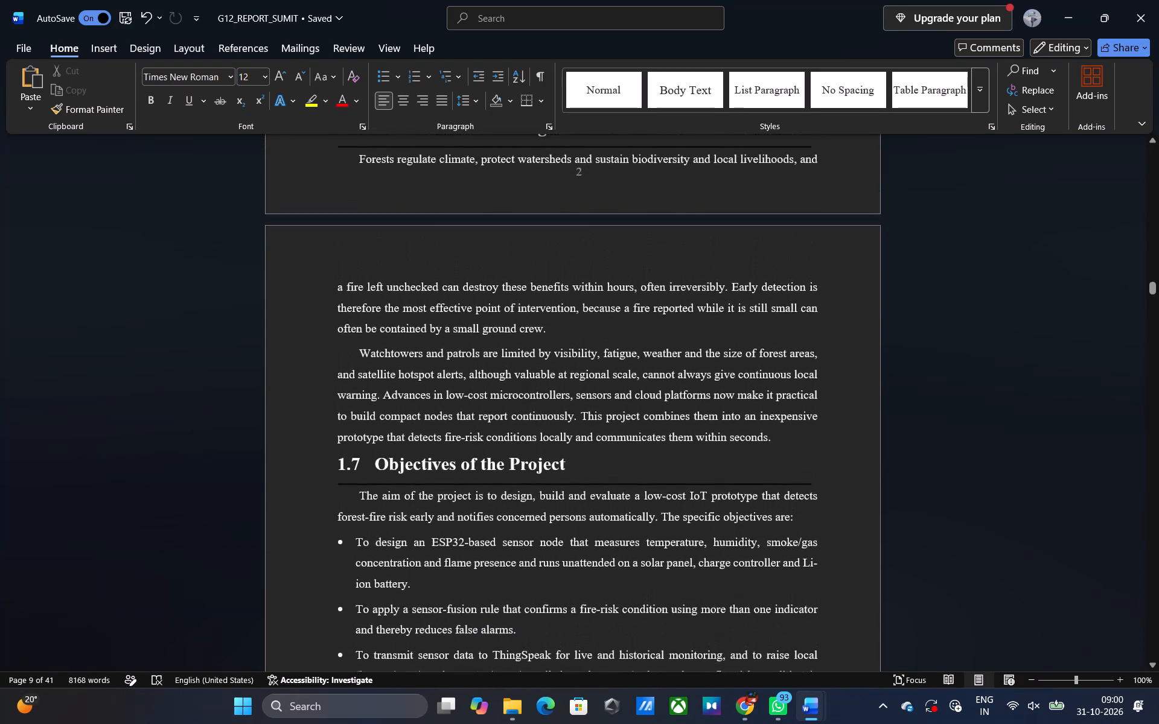
{"action": "scroll", "coordinate": [990, 385], "scroll_direction": "up", "scroll_amount": 2}
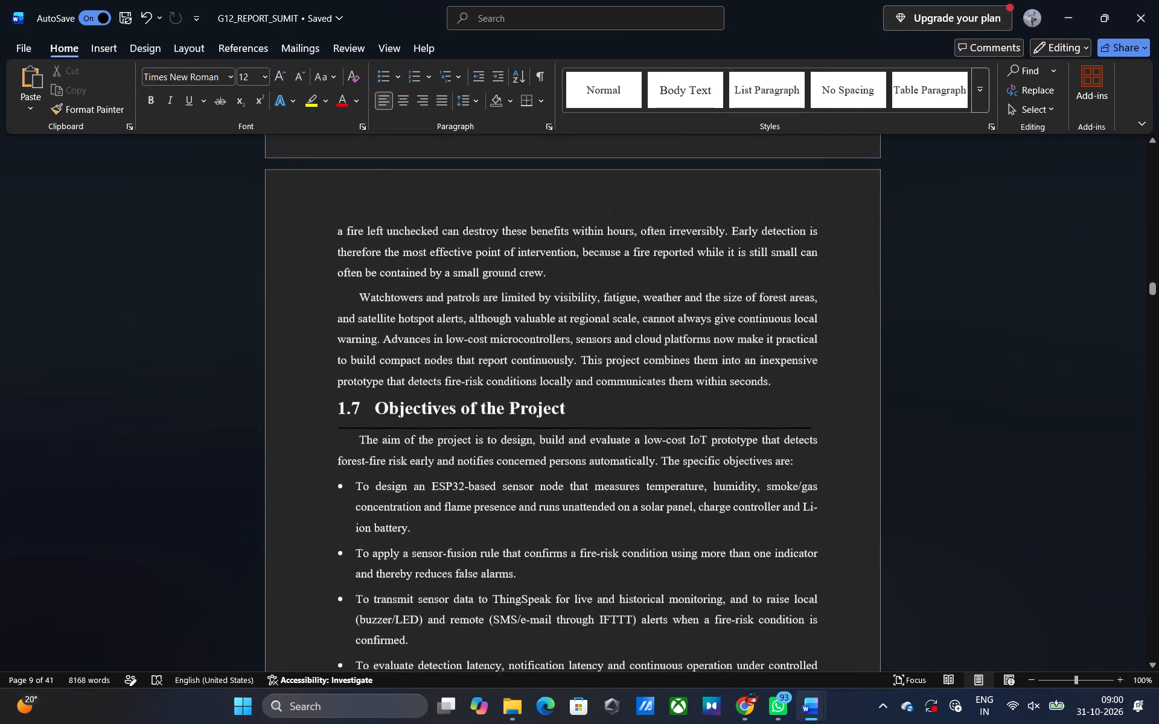
{"action": "scroll", "coordinate": [990, 385], "scroll_direction": "up", "scroll_amount": 2}
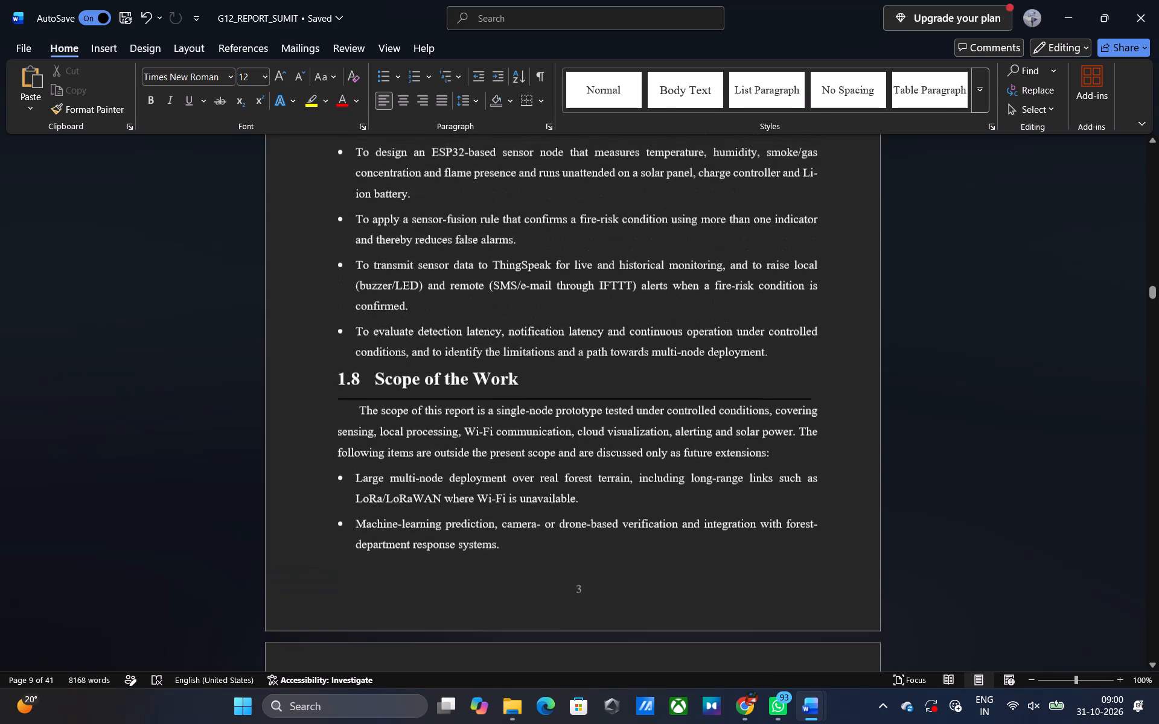
{"action": "scroll", "coordinate": [990, 385], "scroll_direction": "up", "scroll_amount": 1}
{"action": "scroll", "coordinate": [990, 385], "scroll_direction": "down", "scroll_amount": 3}
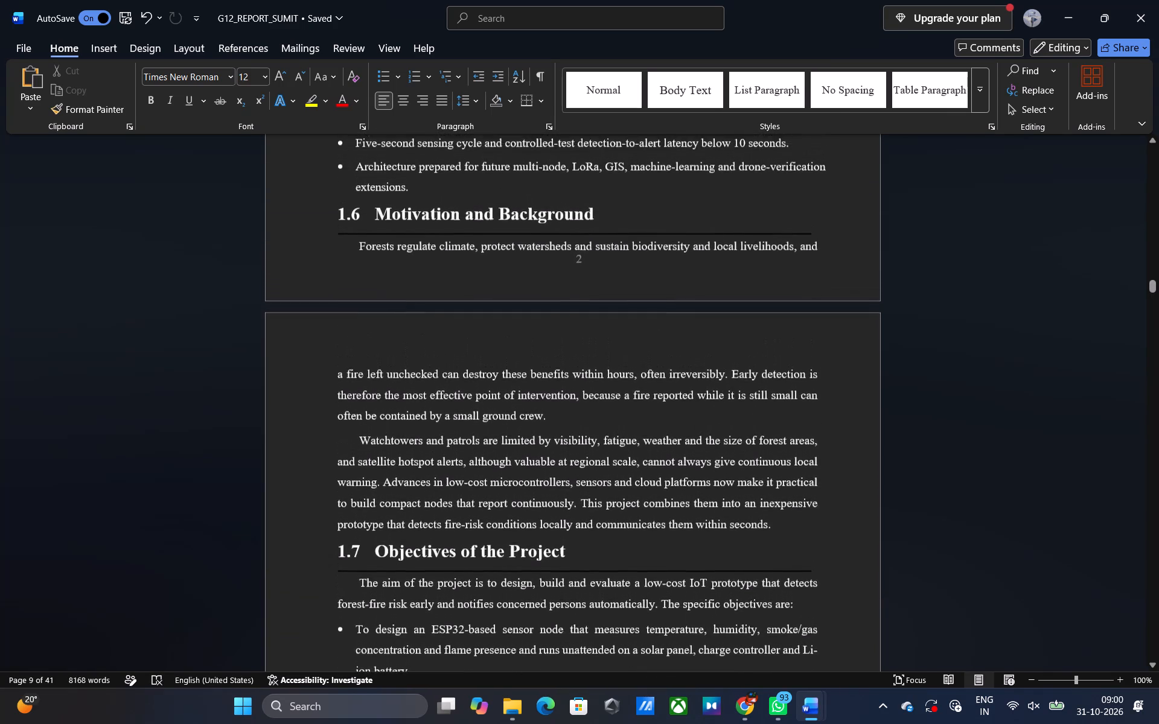
{"action": "scroll", "coordinate": [990, 385], "scroll_direction": "down", "scroll_amount": 5}
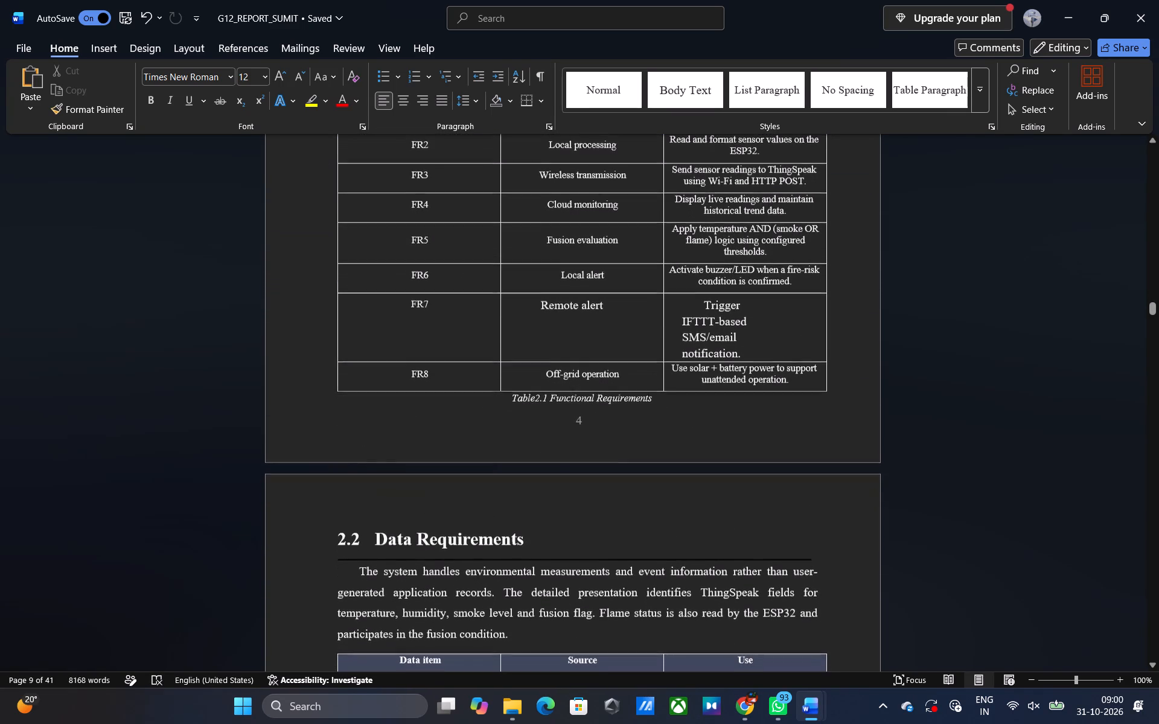
{"action": "scroll", "coordinate": [990, 385], "scroll_direction": "down", "scroll_amount": 1}
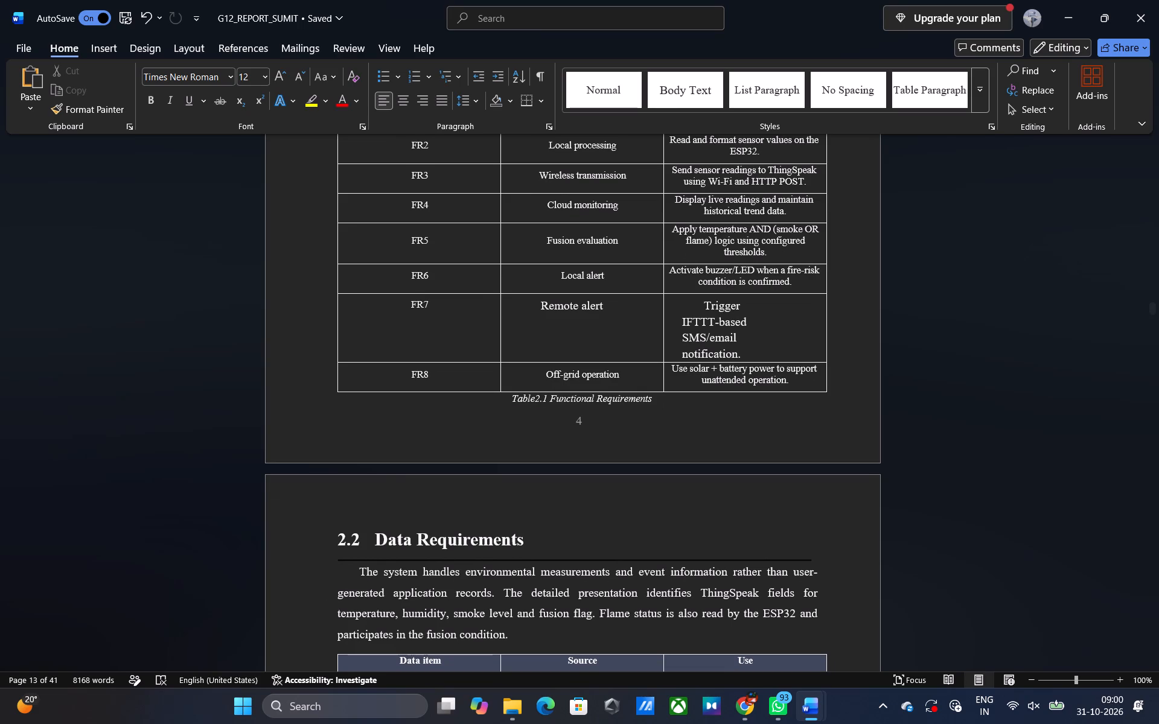
Review the page numbers in the Table of Contents and the List of Figures.
{"action": "scroll", "coordinate": [990, 385], "scroll_direction": "up", "scroll_amount": 15}
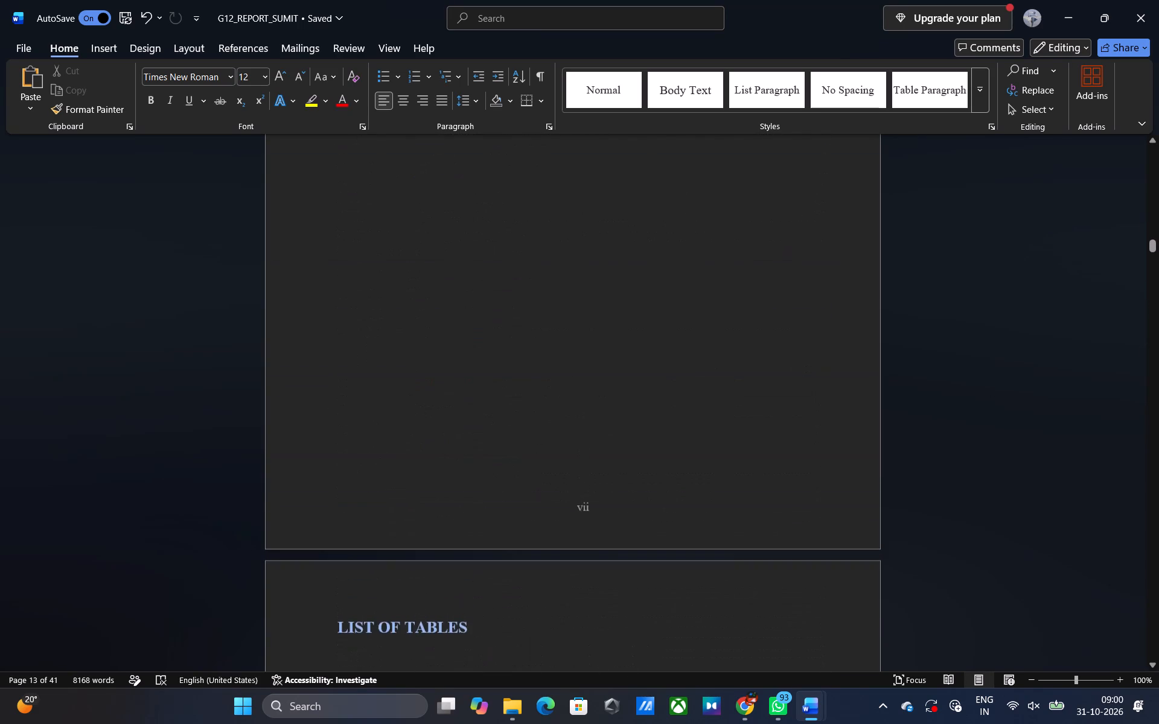
{"action": "scroll", "coordinate": [990, 385], "scroll_direction": "up", "scroll_amount": 5}
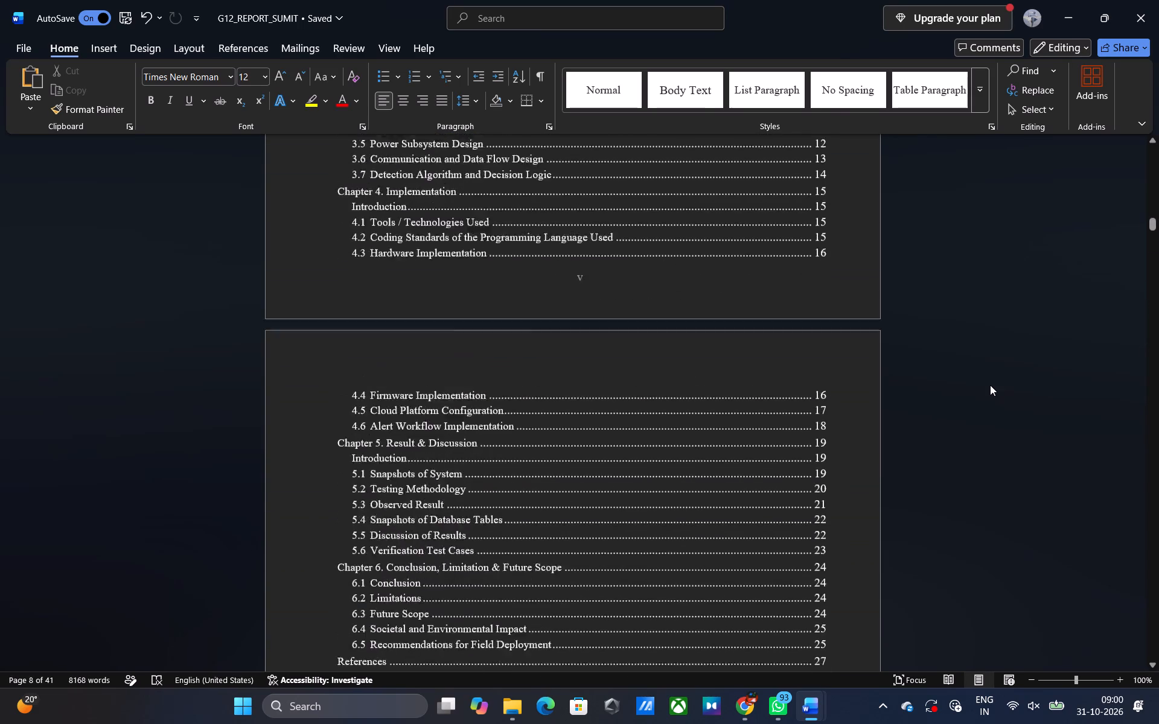
{"action": "scroll", "coordinate": [990, 385], "scroll_direction": "up", "scroll_amount": 3}
{"action": "scroll", "coordinate": [990, 385], "scroll_direction": "down", "scroll_amount": 4}
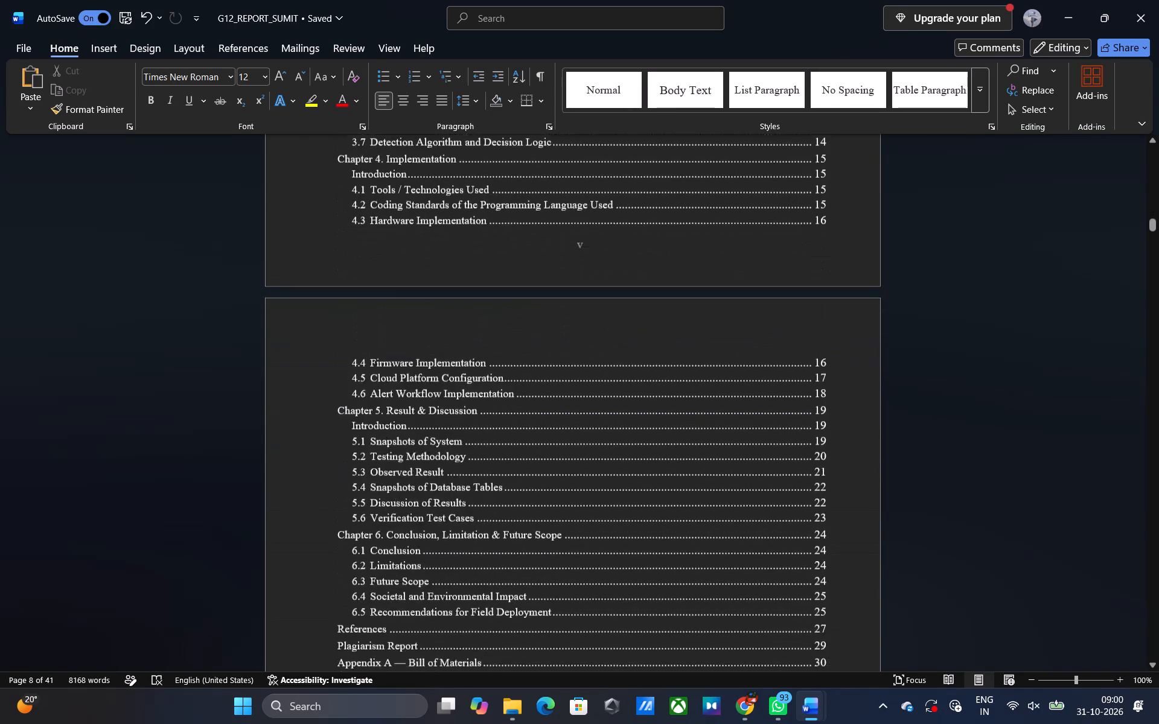
{"action": "scroll", "coordinate": [990, 385], "scroll_direction": "down", "scroll_amount": 5}
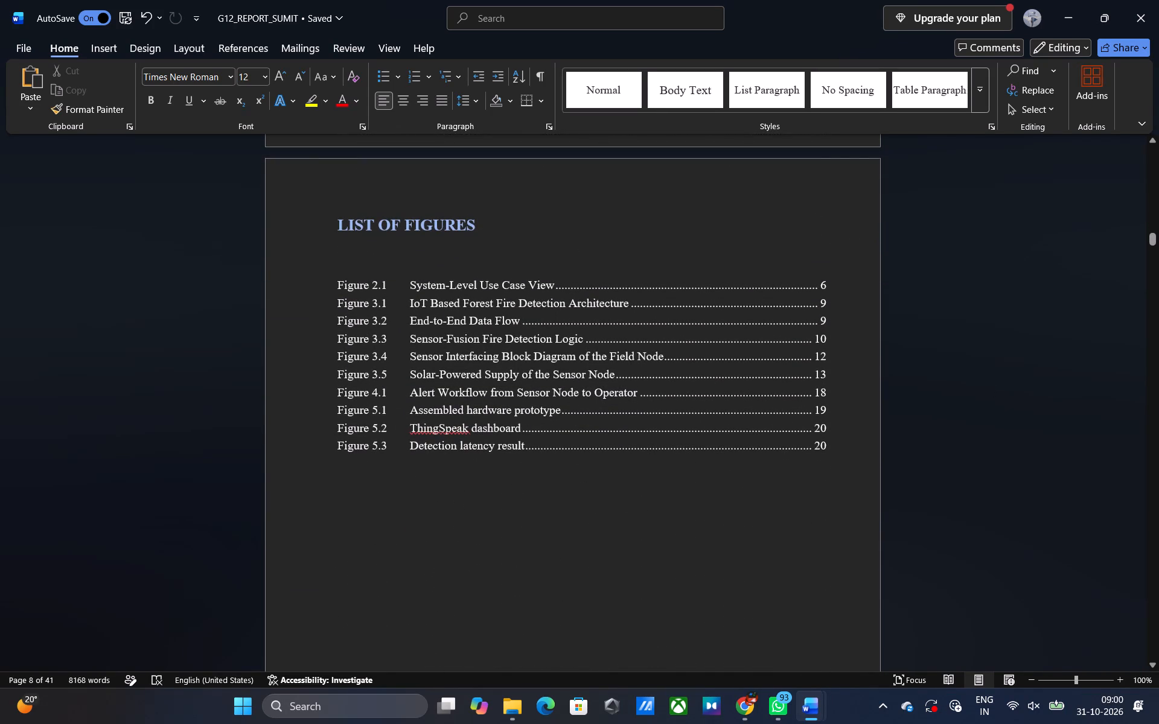
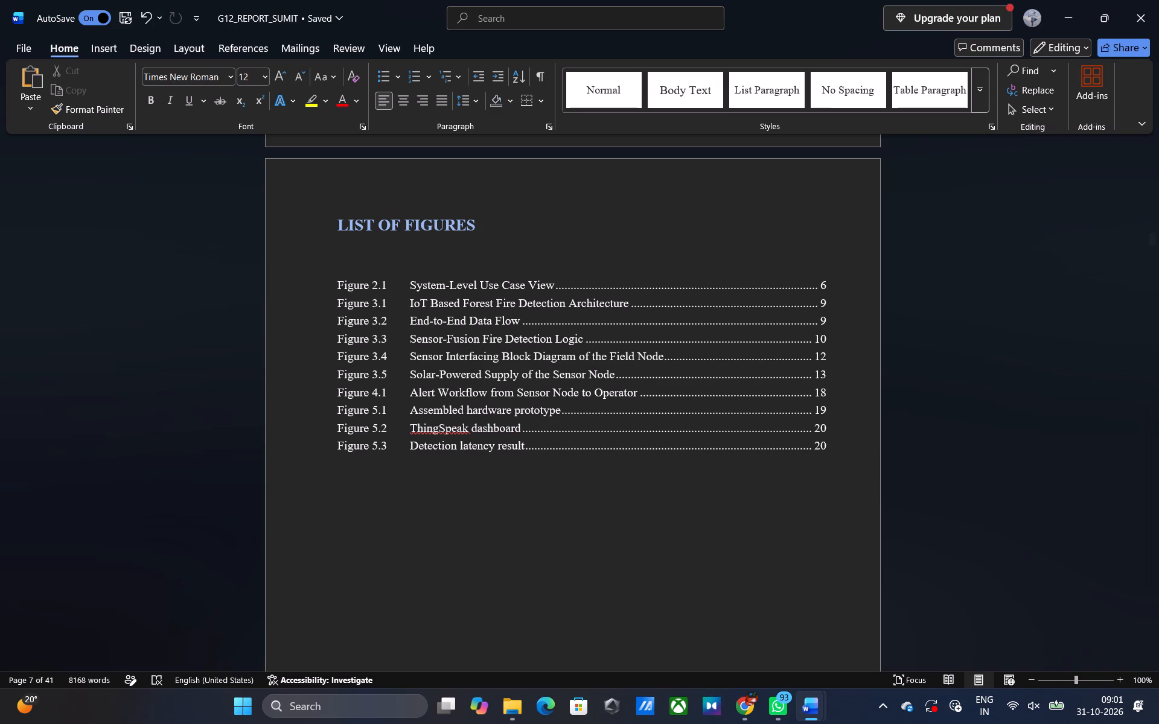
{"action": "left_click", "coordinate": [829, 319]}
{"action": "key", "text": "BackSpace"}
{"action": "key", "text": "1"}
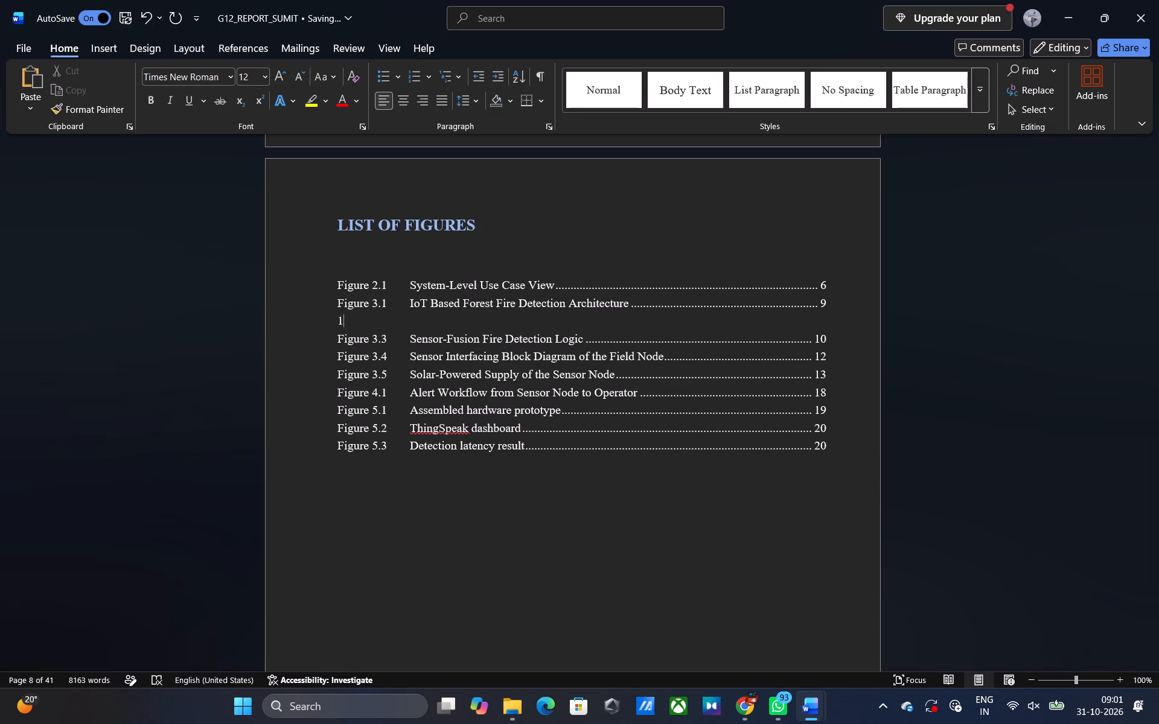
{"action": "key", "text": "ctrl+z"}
In the List of Figures, set the page number of Figure 3.2 to 10 and of Figure 3.3 to 11.
{"action": "left_click", "coordinate": [829, 319]}
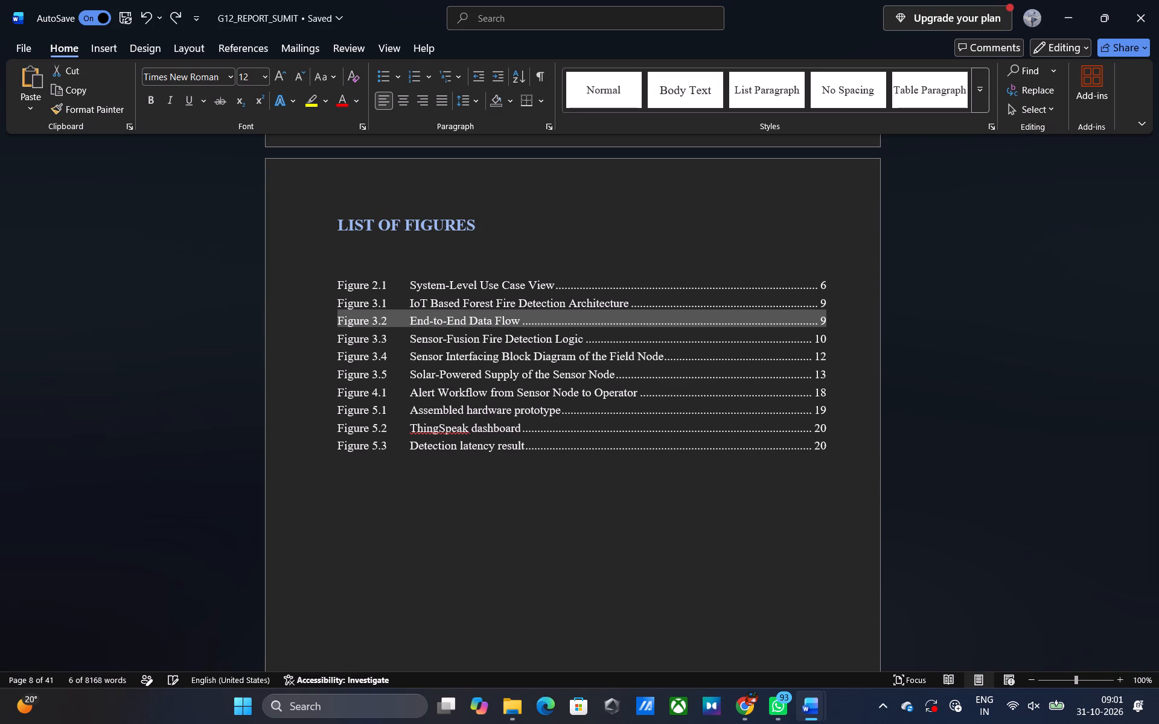
{"action": "left_click_drag", "start_coordinate": [829, 319], "coordinate": [820, 320]}
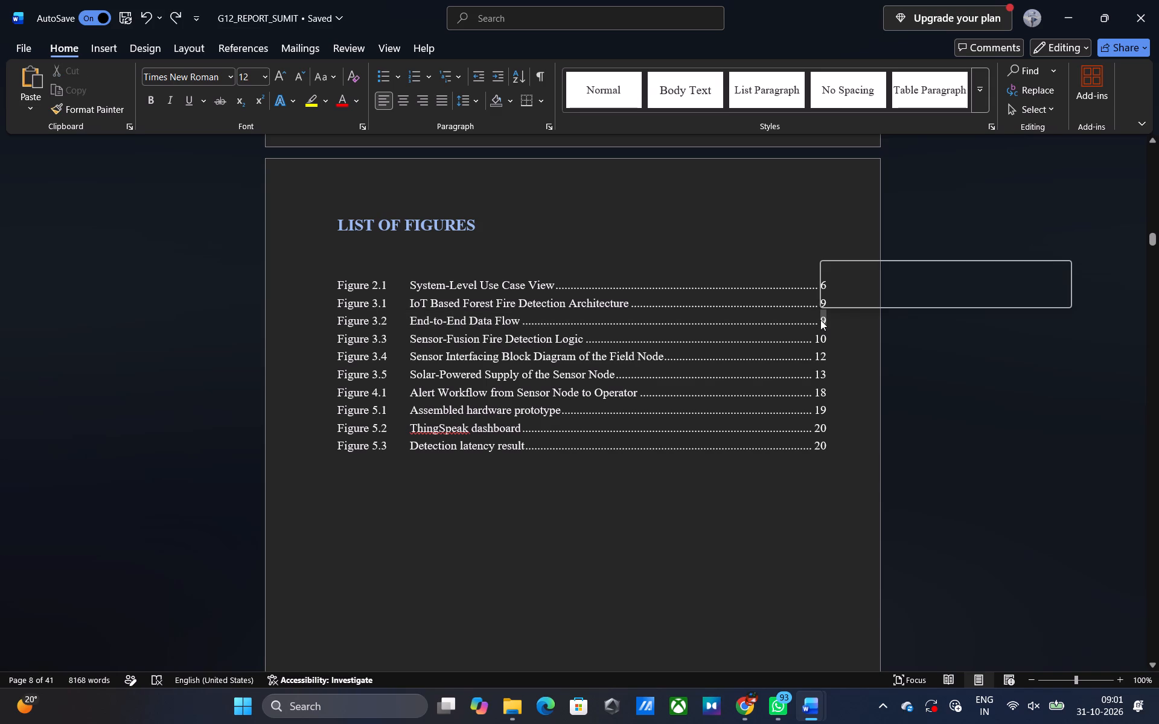
{"action": "type", "text": "10"}
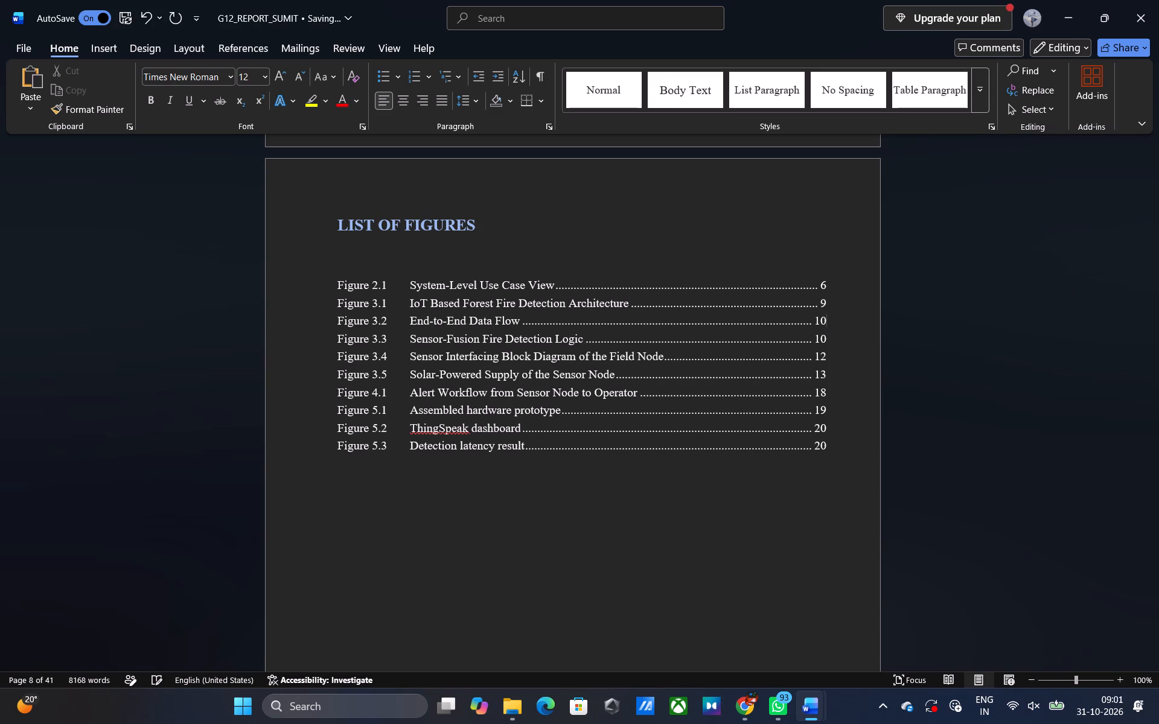
{"action": "key", "text": "Down"}
{"action": "key", "text": "Right"}
{"action": "key", "text": "BackSpace"}
{"action": "key", "text": "1"}
In the List of Figures, set the page number of Figure 3.4 to 13 and of Figure 3.5 to 14.
{"action": "key", "text": "Down"}
{"action": "key", "text": "BackSpace"}
{"action": "key", "text": "3"}
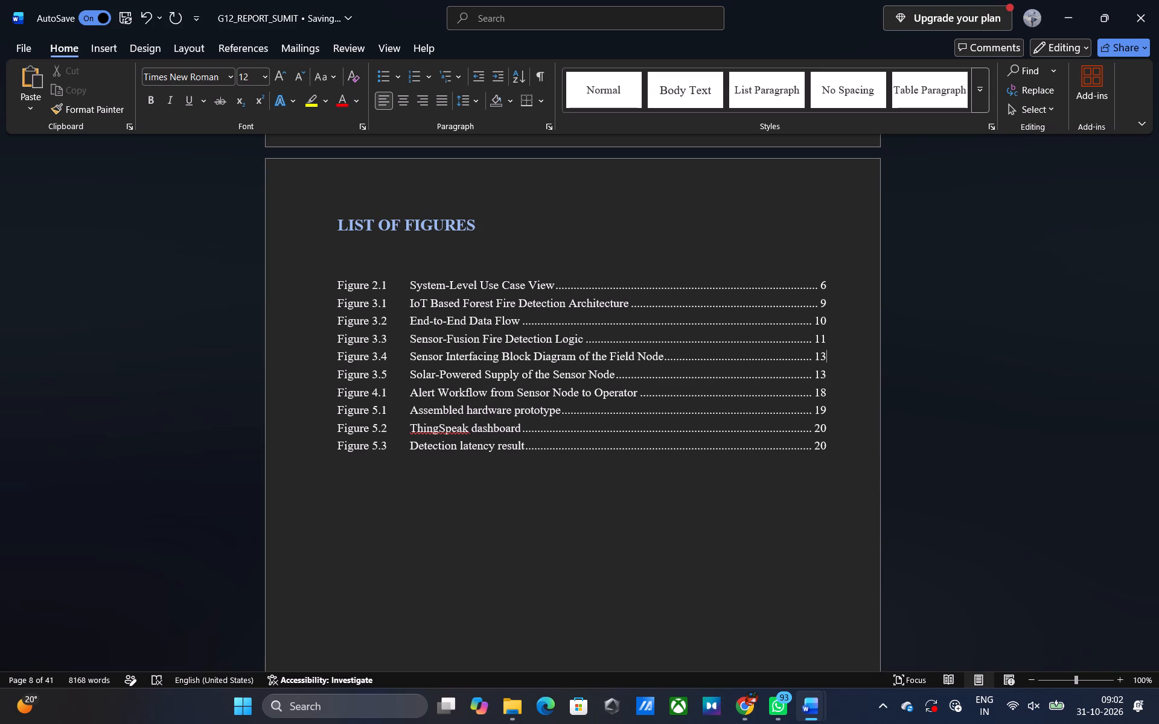
{"action": "key", "text": "Down"}
{"action": "key", "text": "BackSpace"}
{"action": "key", "text": "4"}
In the List of Figures, set the page number of Figure 4.1 to 19 and of Figure 5.1 to 20.
{"action": "key", "text": "Down"}
{"action": "key", "text": "BackSpace"}
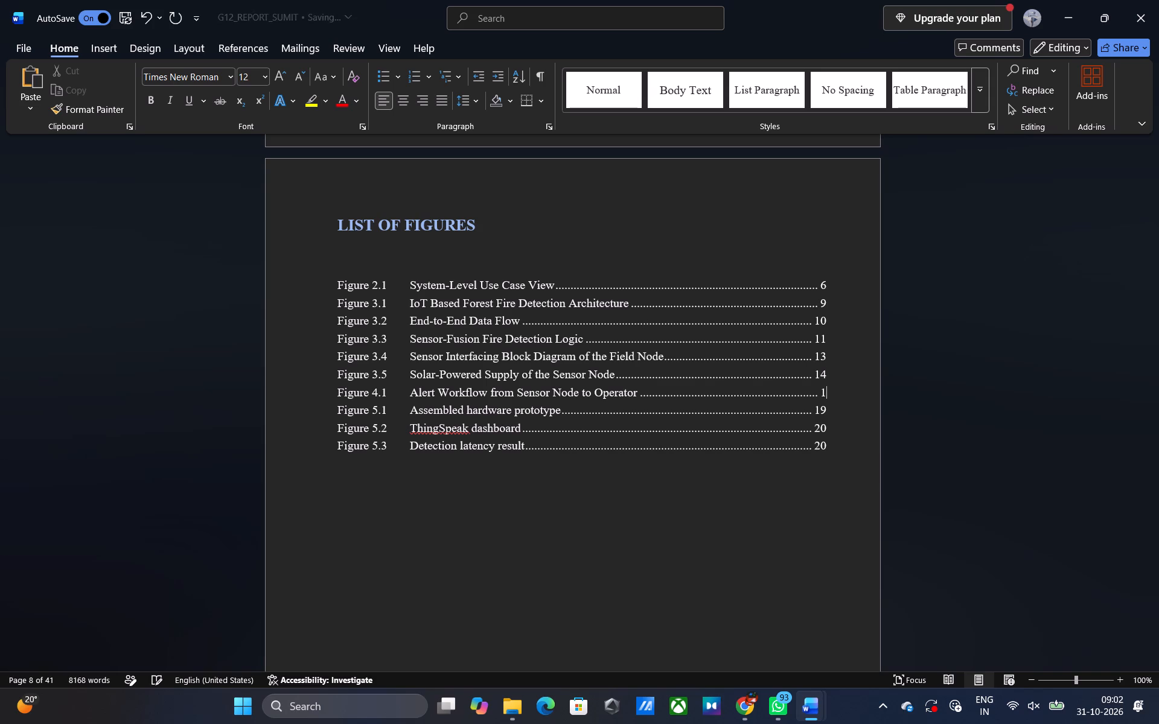
{"action": "key", "text": "9"}
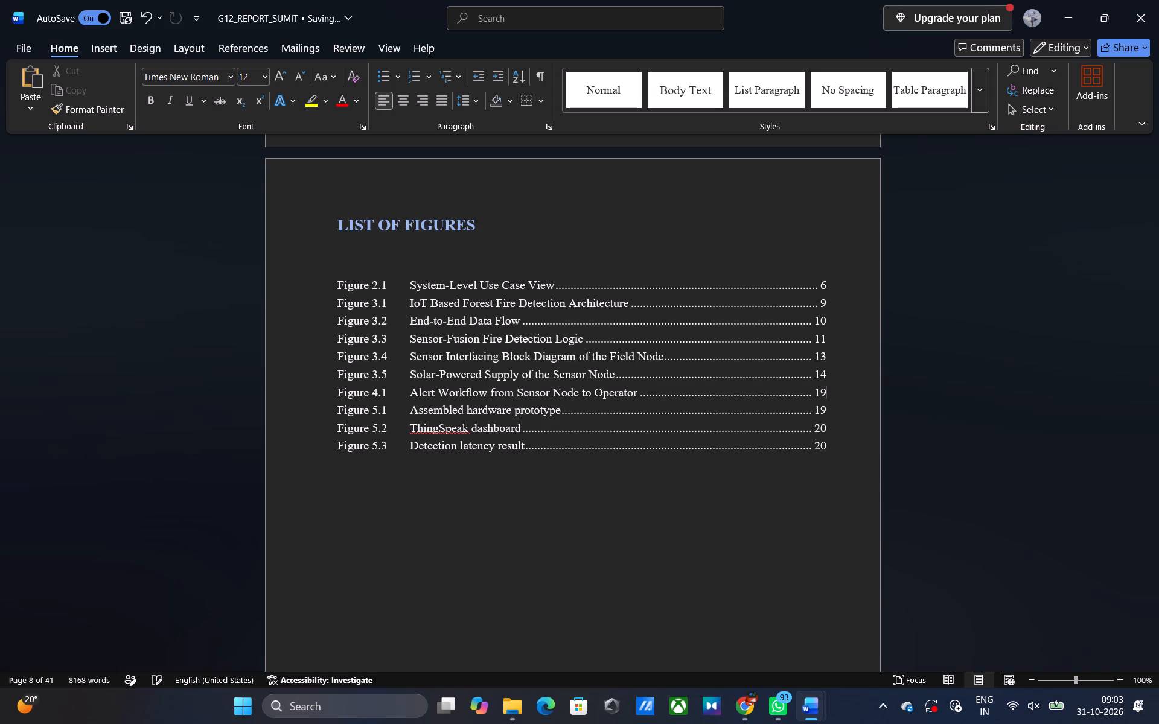
{"action": "key", "text": "Down"}
{"action": "key", "text": "BackSpace"}
{"action": "type", "text": "20"}
{"action": "key", "text": "Left"}
{"action": "key", "text": "Left"}
{"action": "key", "text": "BackSpace"}
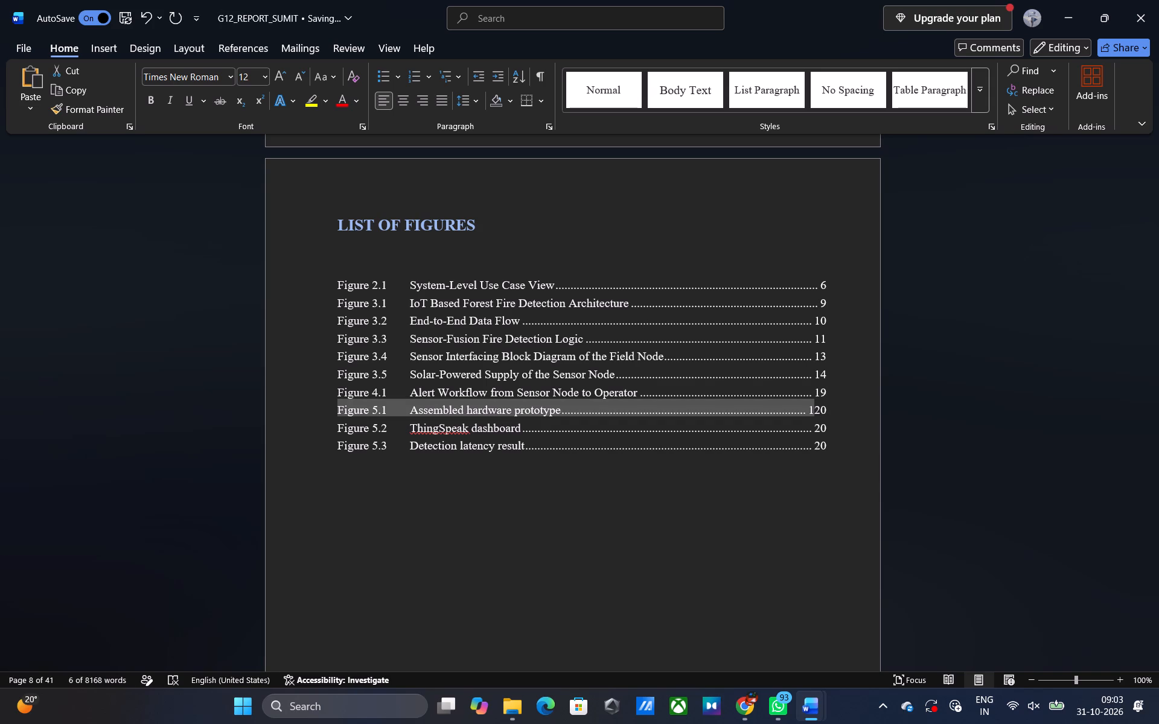
{"action": "key", "text": "Right"}
{"action": "key", "text": "shift+Left"}
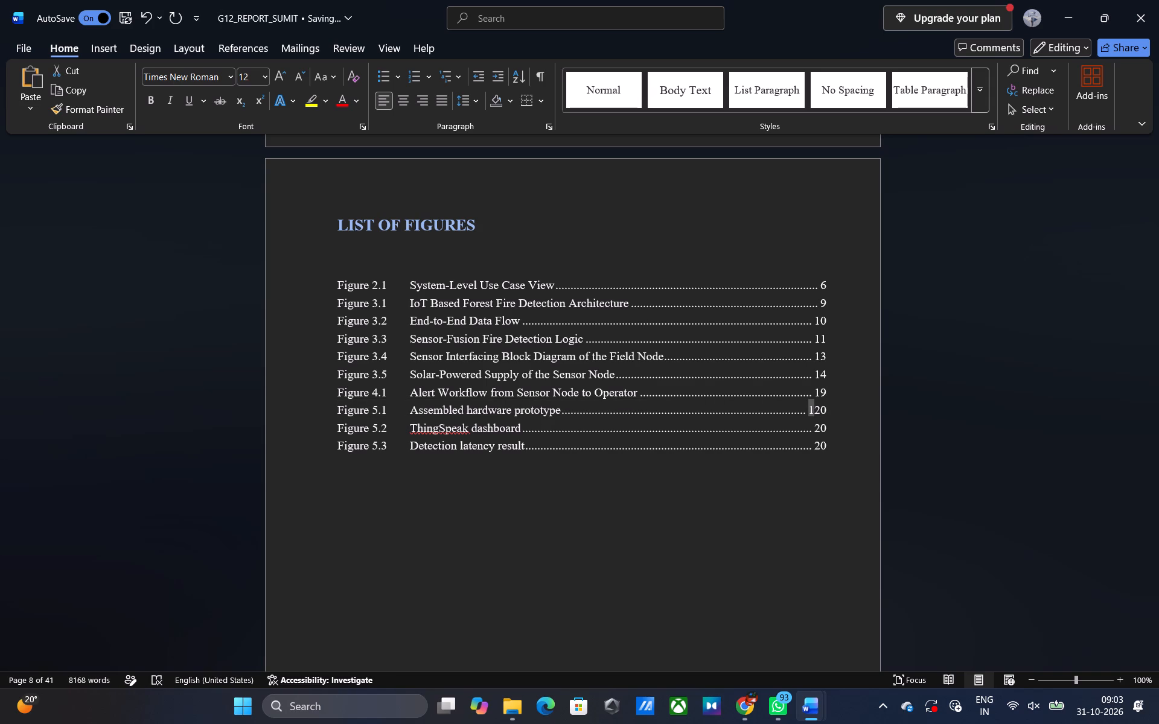
{"action": "key", "text": "BackSpace"}
Set the page numbers of Figure 5.2 and Figure 5.3 in the List of Figures to 21.
{"action": "key", "text": "Down"}
{"action": "key", "text": "Right"}
{"action": "key", "text": "Right"}
{"action": "key", "text": "Right"}
{"action": "key", "text": "BackSpace"}
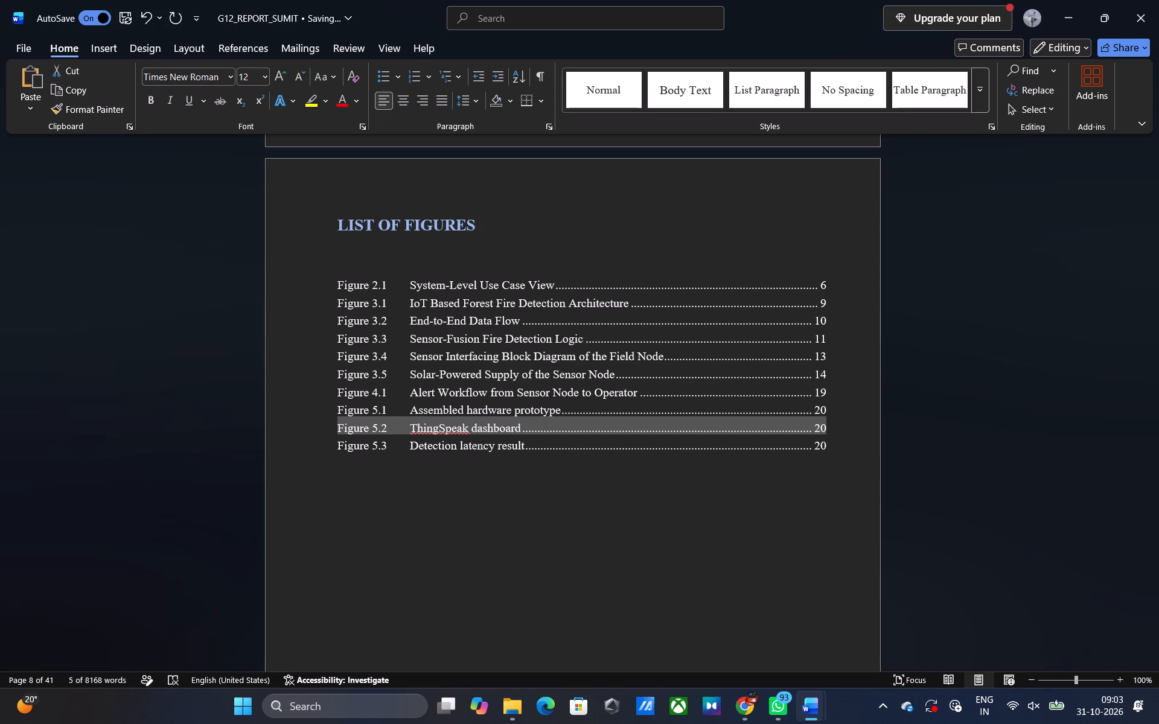
{"action": "key", "text": "Right"}
{"action": "key", "text": "shift+Left"}
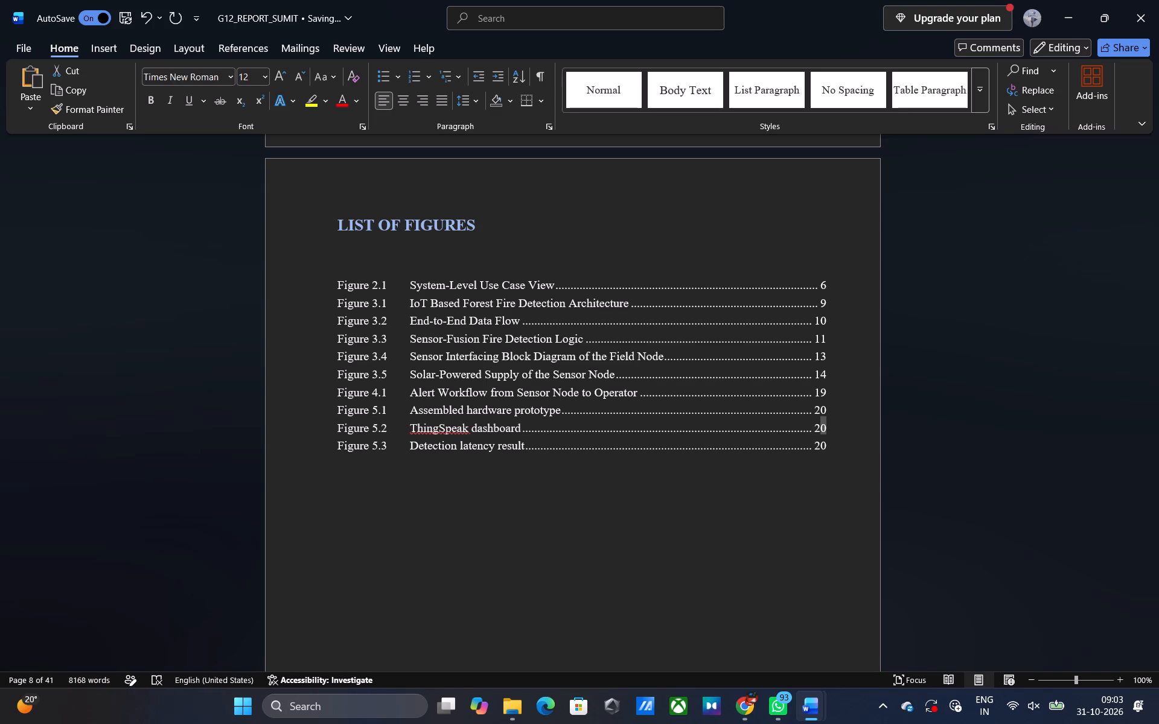
{"action": "key", "text": "1"}
{"action": "key", "text": "Down"}
{"action": "key", "text": "Right"}
{"action": "key", "text": "shift+Left"}
{"action": "key", "text": "1"}
Review the page numbers in the List of Tables.
{"action": "scroll", "coordinate": [820, 320], "scroll_direction": "down", "scroll_amount": 3}
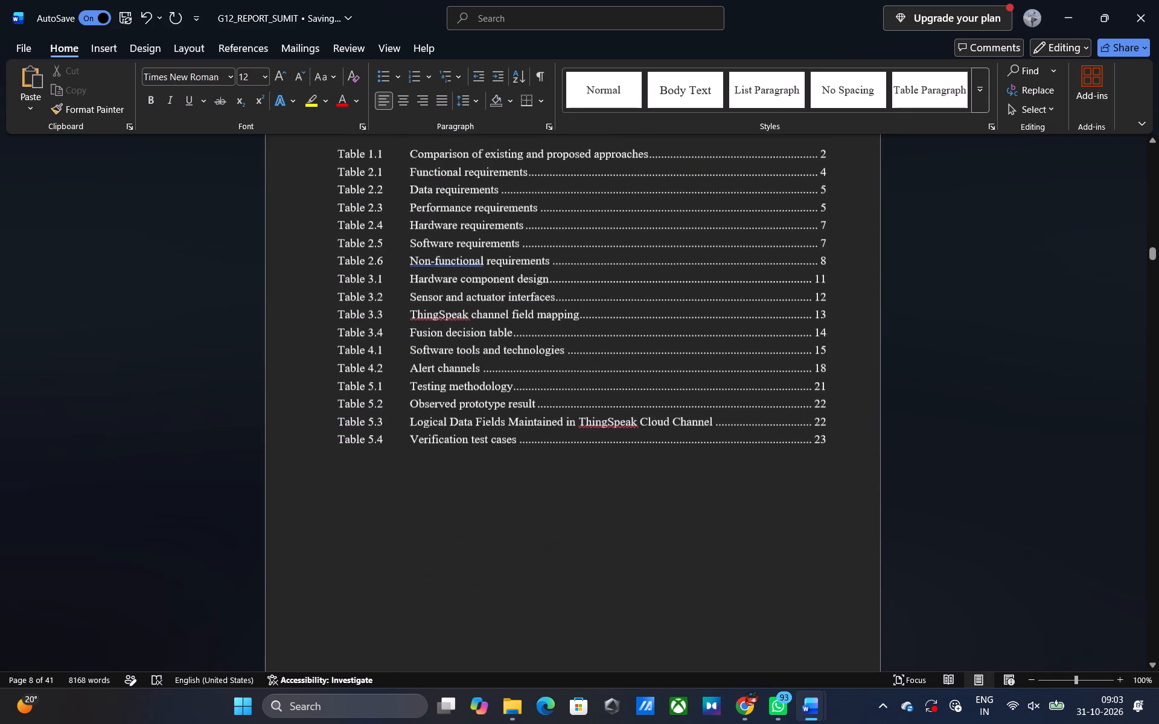
{"action": "scroll", "coordinate": [820, 320], "scroll_direction": "down", "scroll_amount": 2}
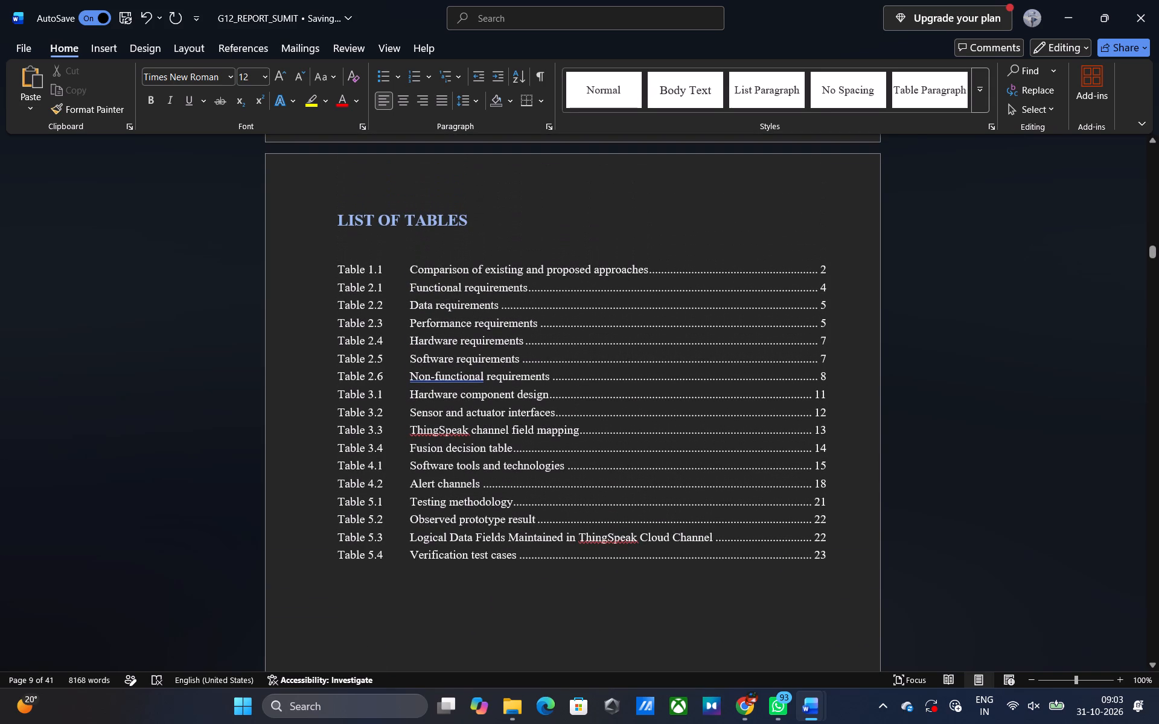
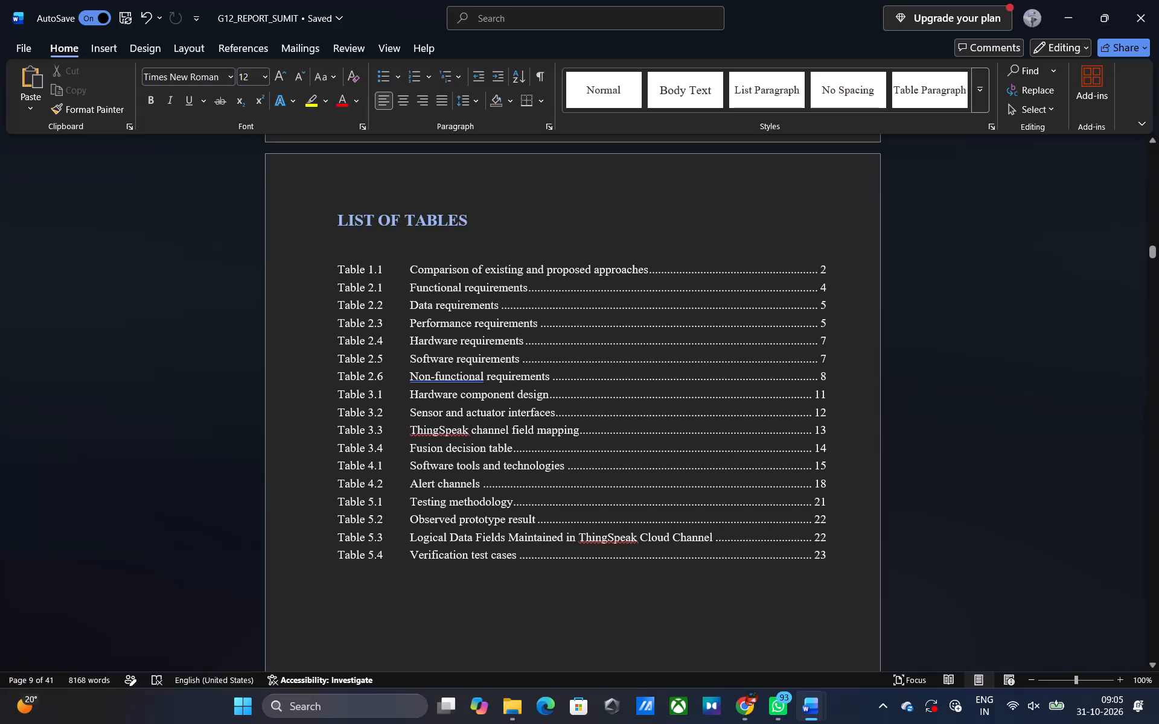
In the List of Tables, set the page numbers of Tables 3.1, 3.2, 3.3 and 3.4 to 12, 13, 14 and 15.
{"action": "left_click", "coordinate": [832, 397]}
{"action": "key", "text": "BackSpace"}
{"action": "key", "text": "2"}
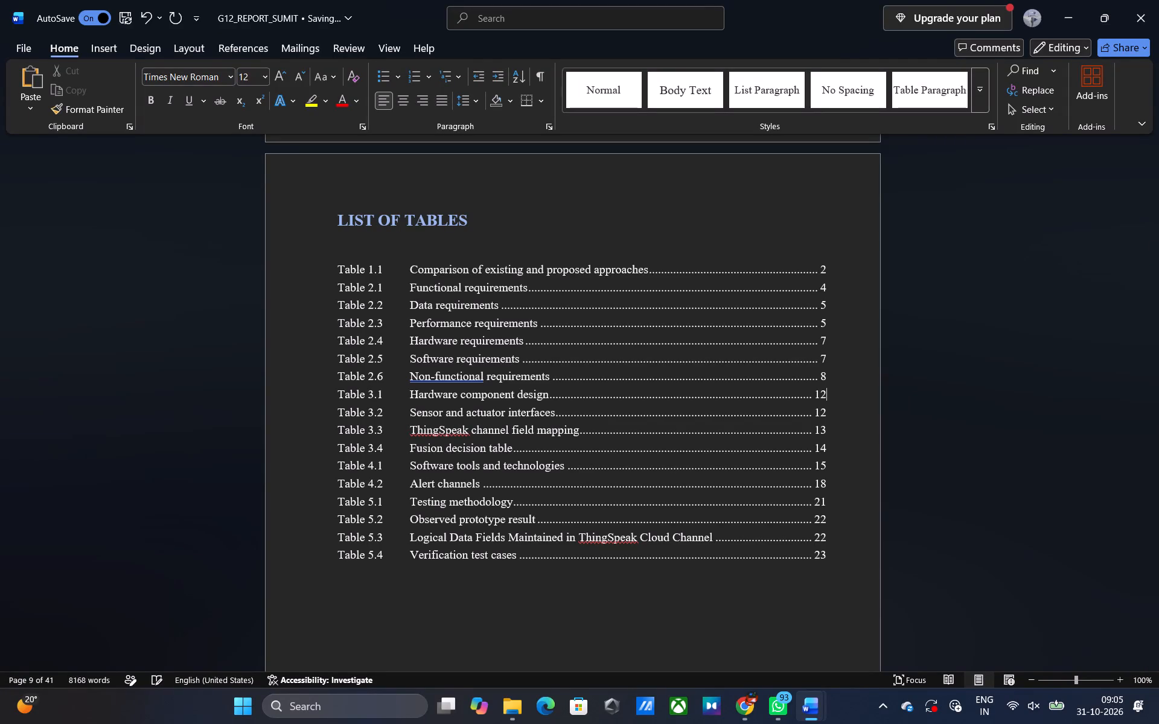
{"action": "key", "text": "Down"}
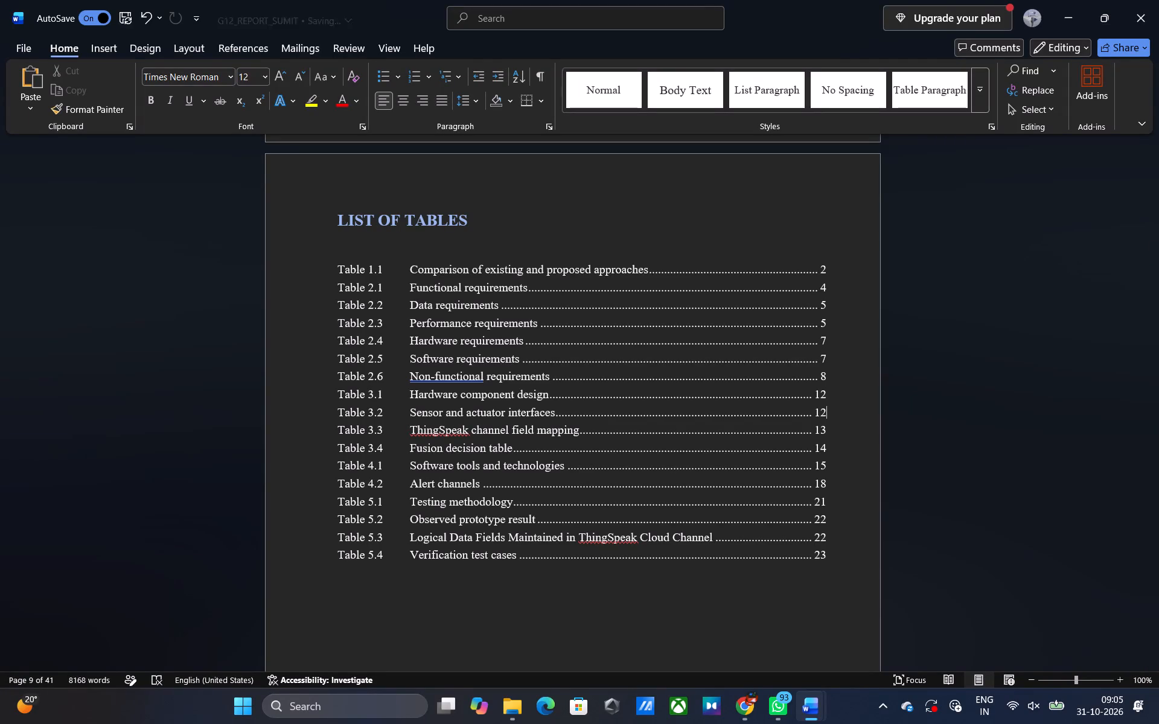
{"action": "key", "text": "BackSpace"}
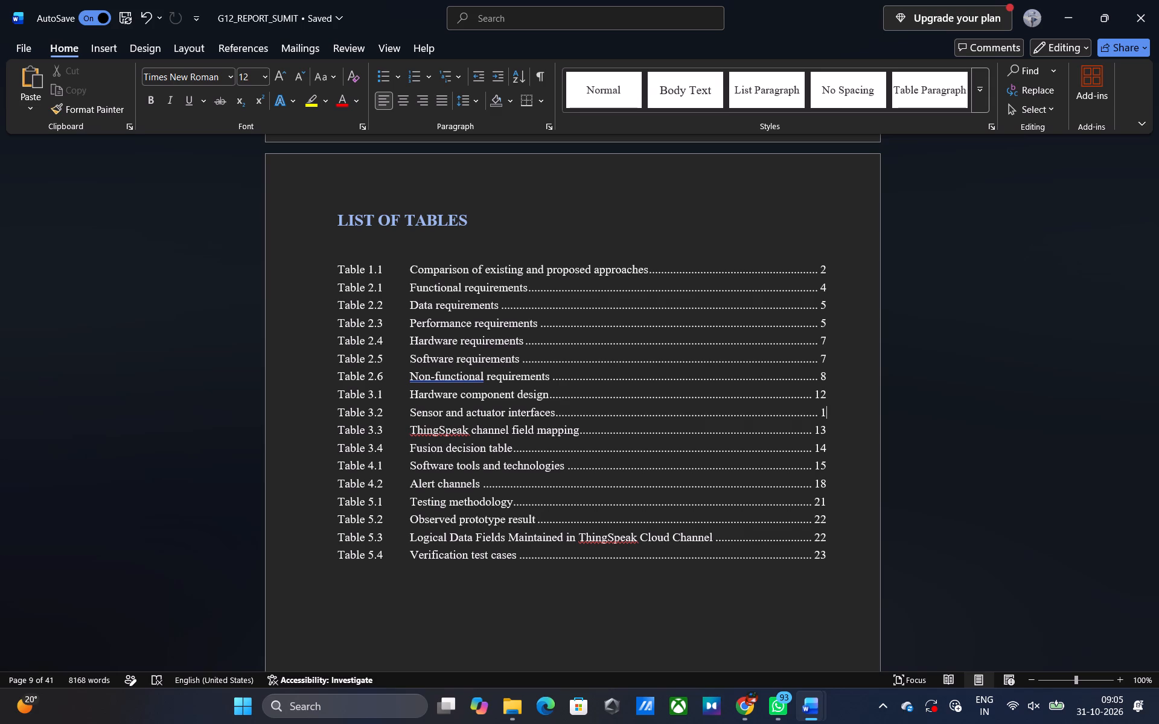
{"action": "key", "text": "3"}
{"action": "key", "text": "Down"}
{"action": "key", "text": "BackSpace"}
{"action": "key", "text": "4"}
{"action": "key", "text": "Down"}
{"action": "key", "text": "BackSpace"}
{"action": "key", "text": "5"}
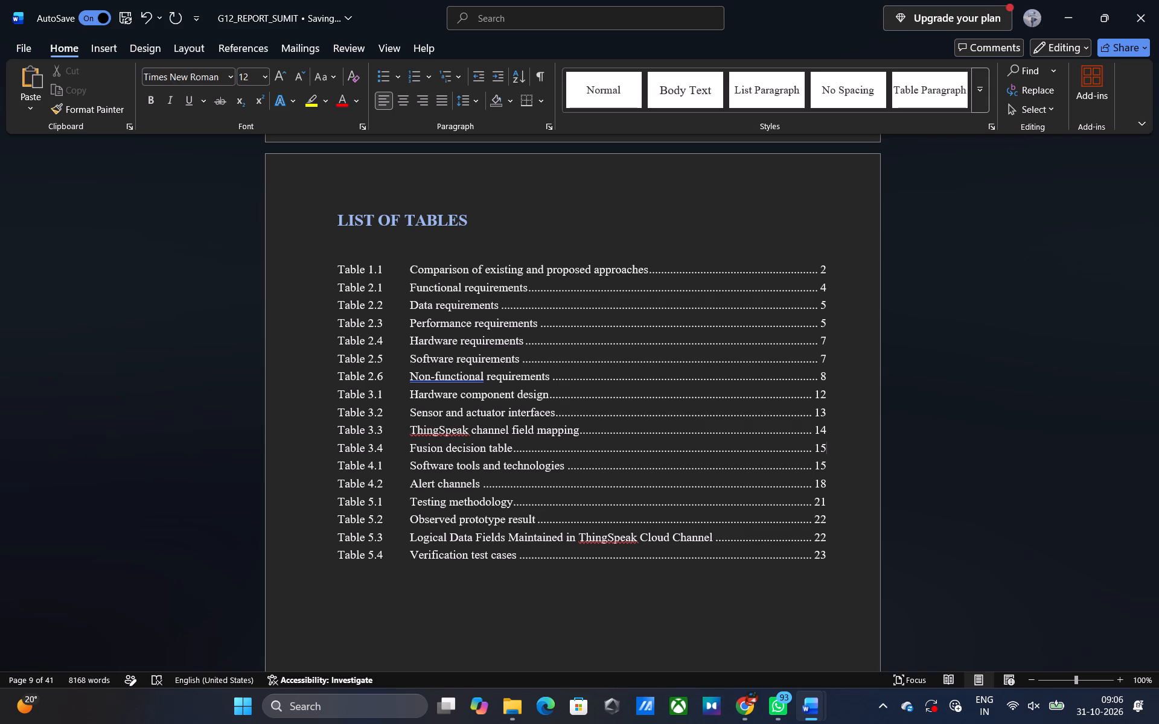
In the List of Tables, set the page number of Table 4.1 to 16 and of Table 4.2 to 19.
{"action": "key", "text": "Down"}
{"action": "key", "text": "BackSpace"}
{"action": "key", "text": "6"}
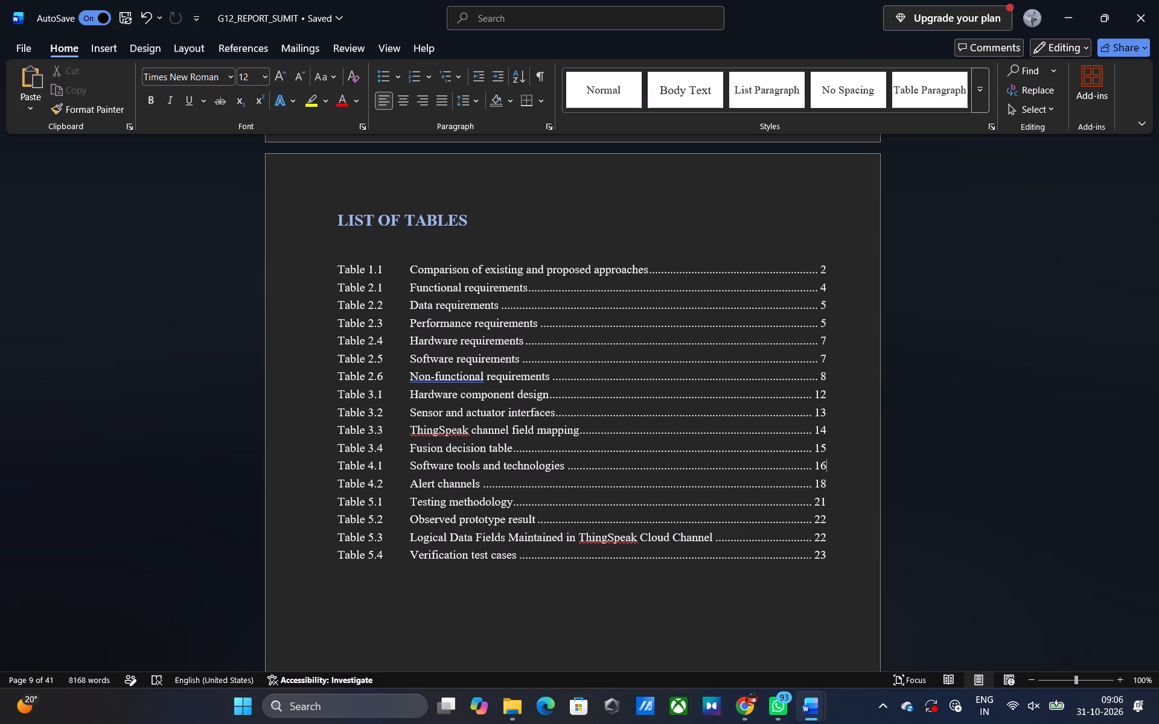
{"action": "key", "text": "Down"}
{"action": "key", "text": "BackSpace"}
{"action": "key", "text": "9"}
In the List of Tables, set the page numbers of Tables 5.2 and 5.3 to 23 and of Table 5.4 to 24.
{"action": "key", "text": "Down"}
{"action": "key", "text": "Down"}
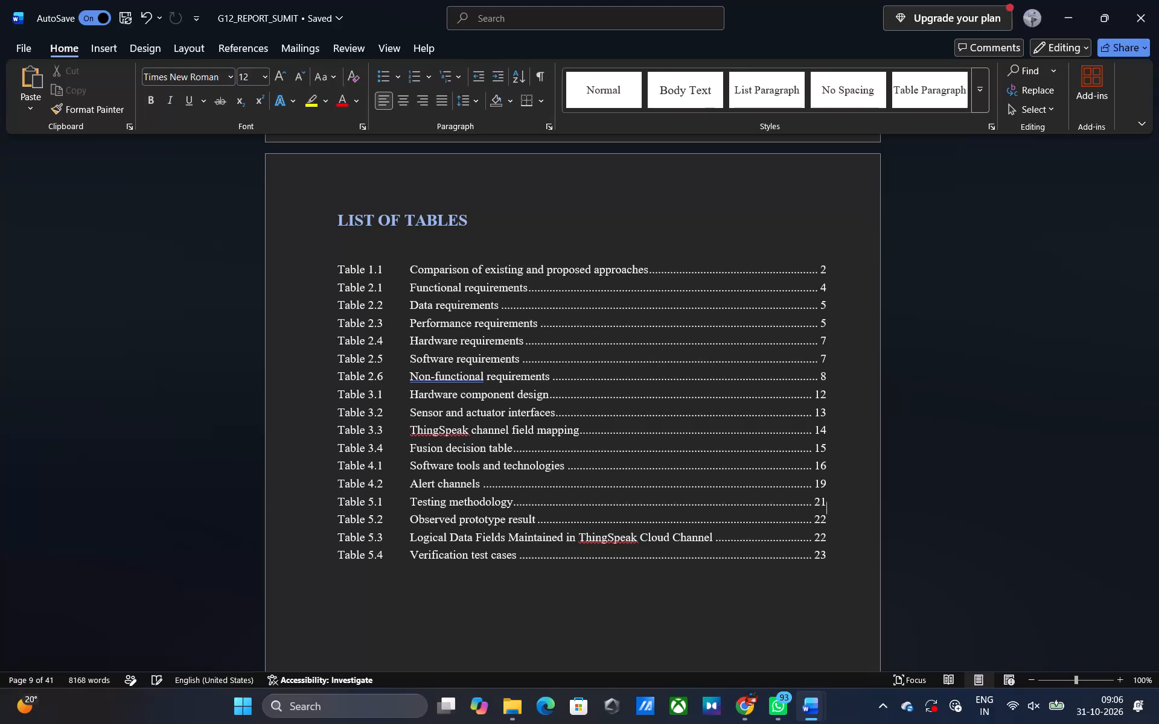
{"action": "key", "text": "BackSpace"}
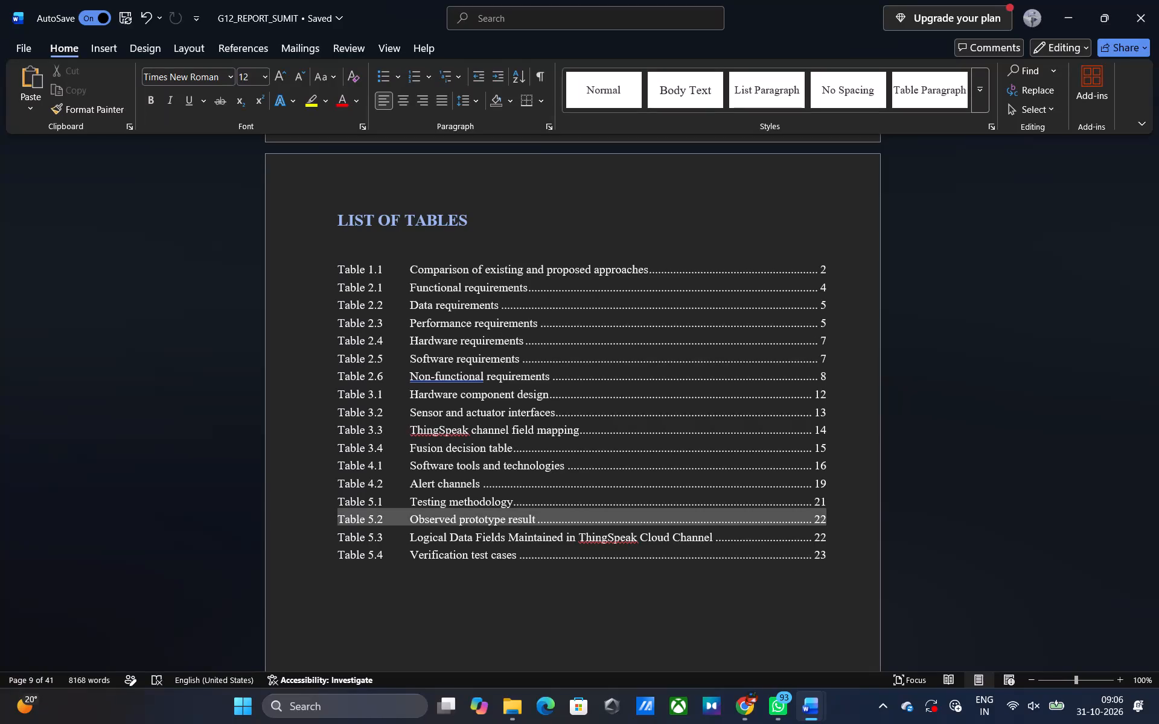
{"action": "key", "text": "Right"}
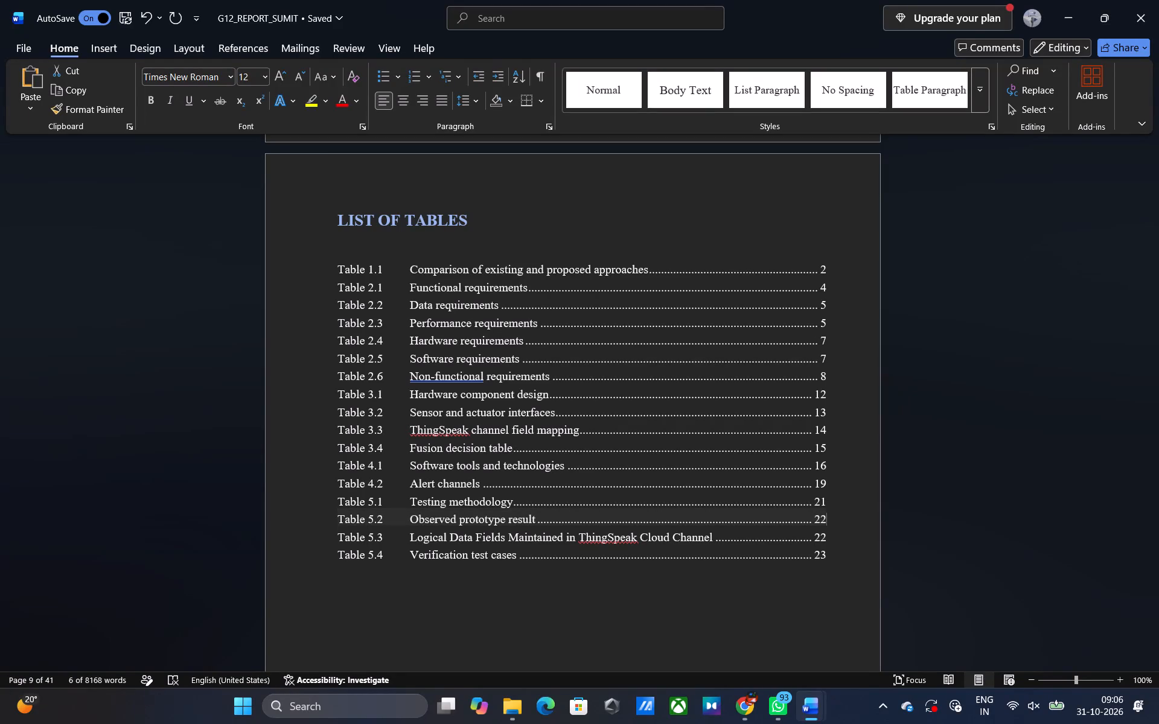
{"action": "key", "text": "shift+Left"}
{"action": "key", "text": "3"}
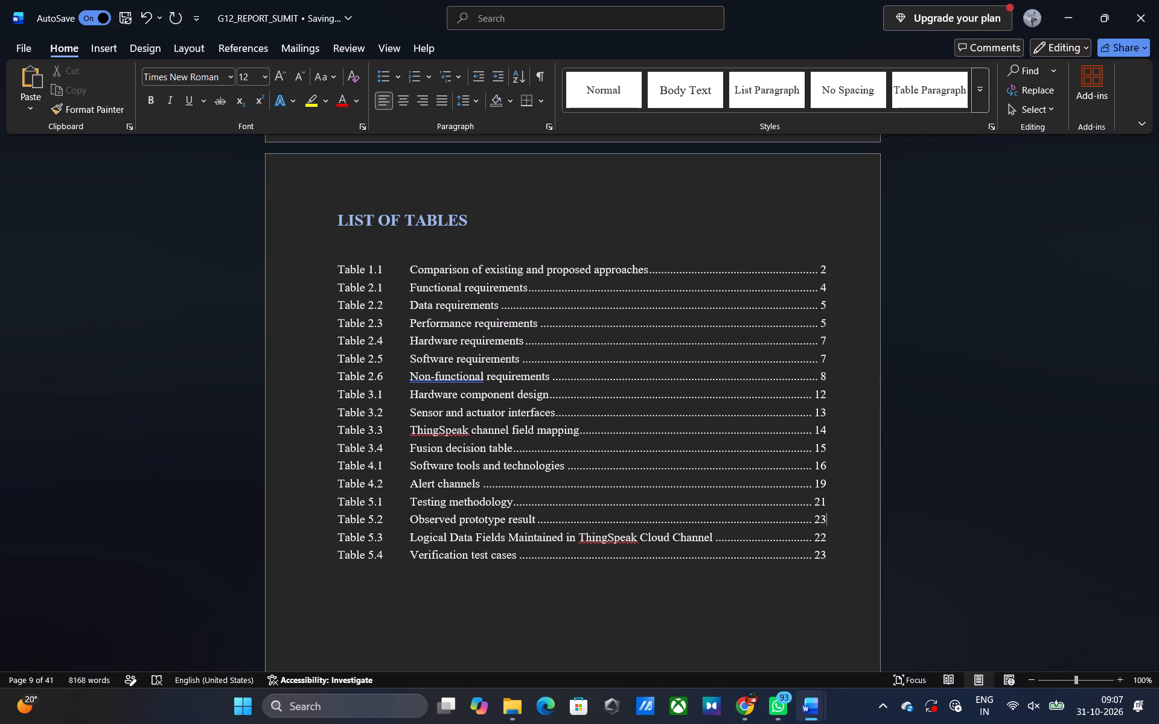
{"action": "key", "text": "Down"}
{"action": "key", "text": "shift+Right"}
{"action": "key", "text": "3"}
{"action": "key", "text": "Down"}
{"action": "key", "text": "shift+Right"}
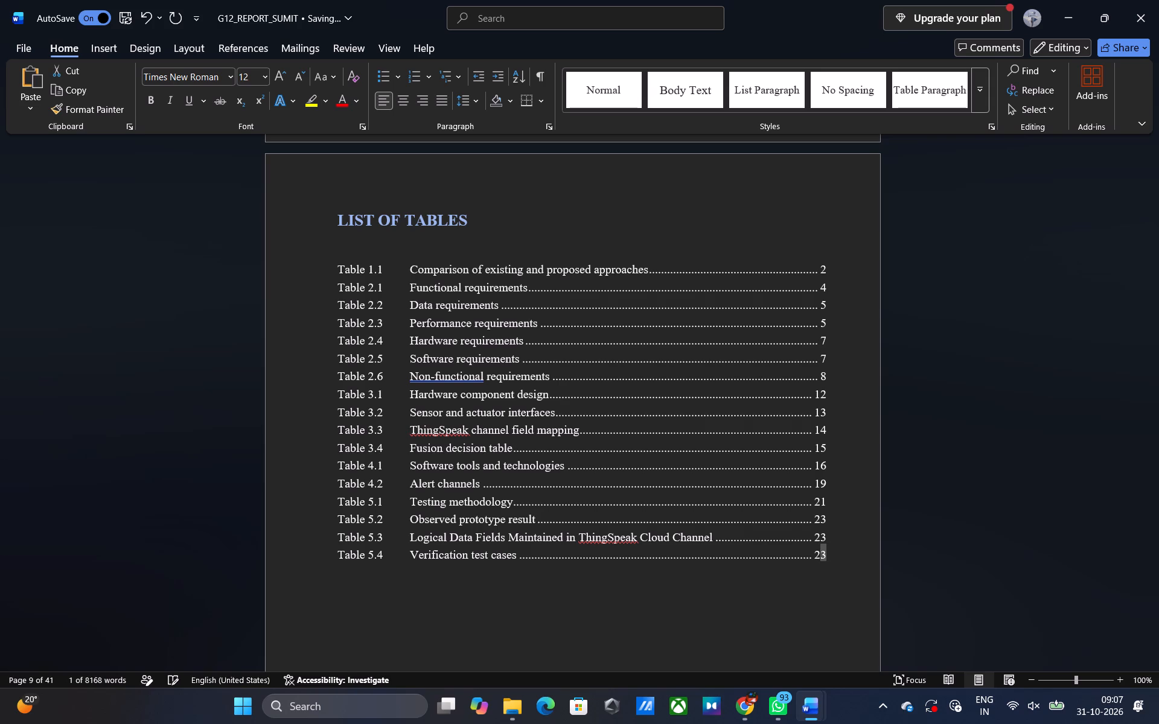
{"action": "key", "text": "4"}
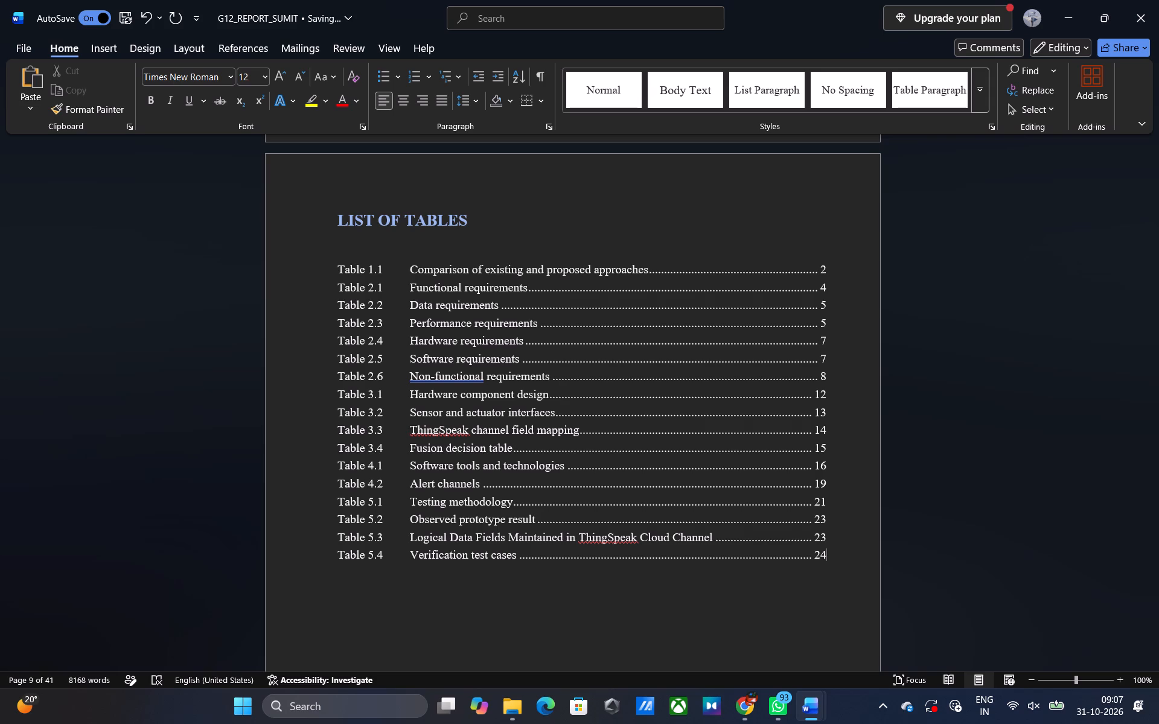
Look through the pages of Chapter 1 and the start of Chapter 2, including their tables and page numbers.
{"action": "scroll", "coordinate": [977, 391], "scroll_direction": "down", "scroll_amount": 3}
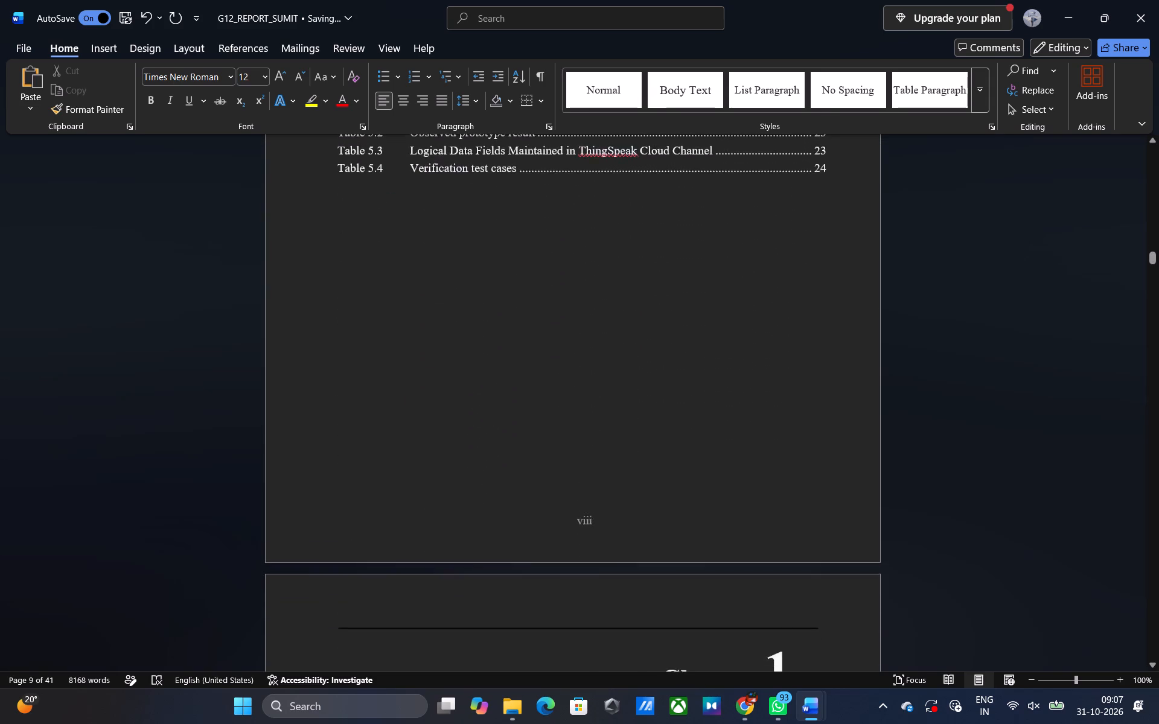
{"action": "scroll", "coordinate": [977, 391], "scroll_direction": "down", "scroll_amount": 3}
{"action": "scroll", "coordinate": [977, 391], "scroll_direction": "up", "scroll_amount": 1}
{"action": "scroll", "coordinate": [977, 391], "scroll_direction": "down", "scroll_amount": 1}
{"action": "scroll", "coordinate": [977, 391], "scroll_direction": "up", "scroll_amount": 1}
{"action": "scroll", "coordinate": [977, 391], "scroll_direction": "down", "scroll_amount": 1}
{"action": "scroll", "coordinate": [977, 391], "scroll_direction": "up", "scroll_amount": 1}
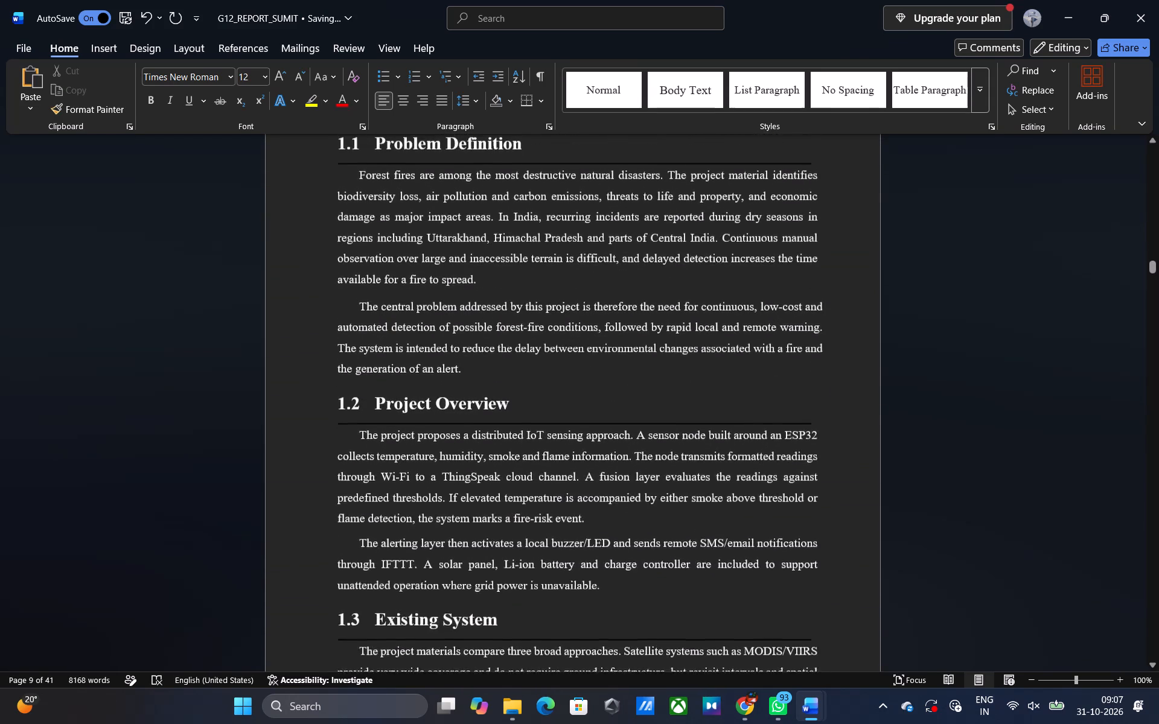
{"action": "scroll", "coordinate": [977, 391], "scroll_direction": "up", "scroll_amount": 1}
{"action": "scroll", "coordinate": [977, 391], "scroll_direction": "down", "scroll_amount": 2}
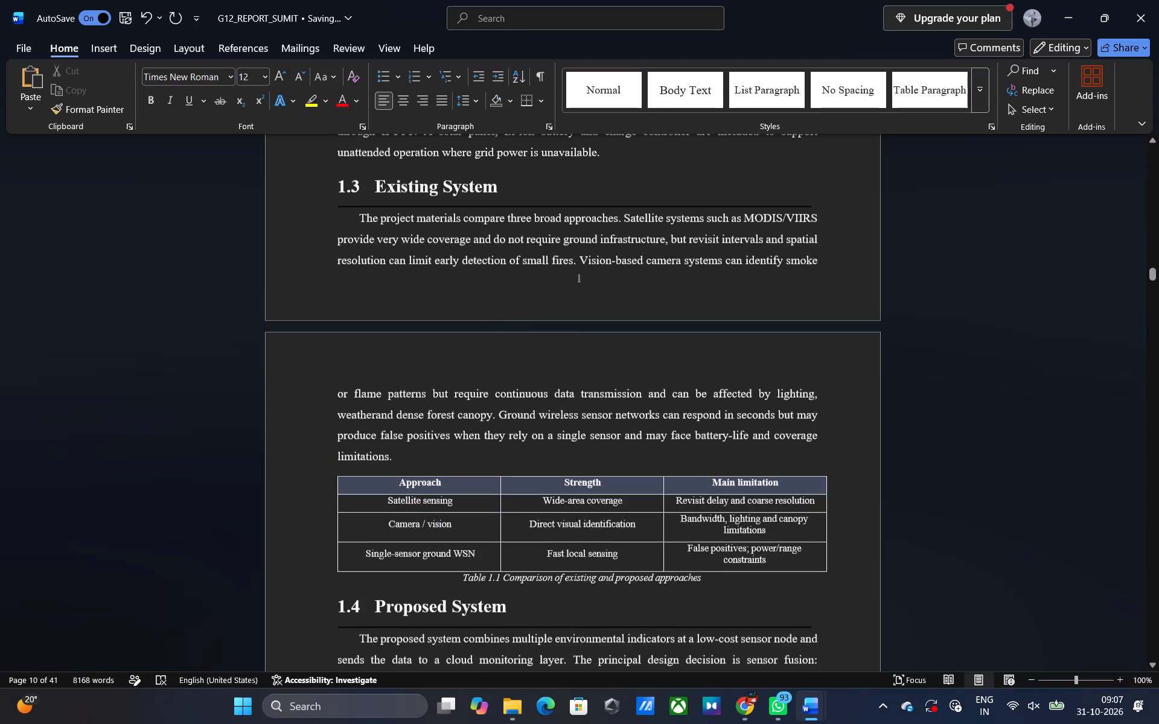
{"action": "scroll", "coordinate": [977, 391], "scroll_direction": "down", "scroll_amount": 5}
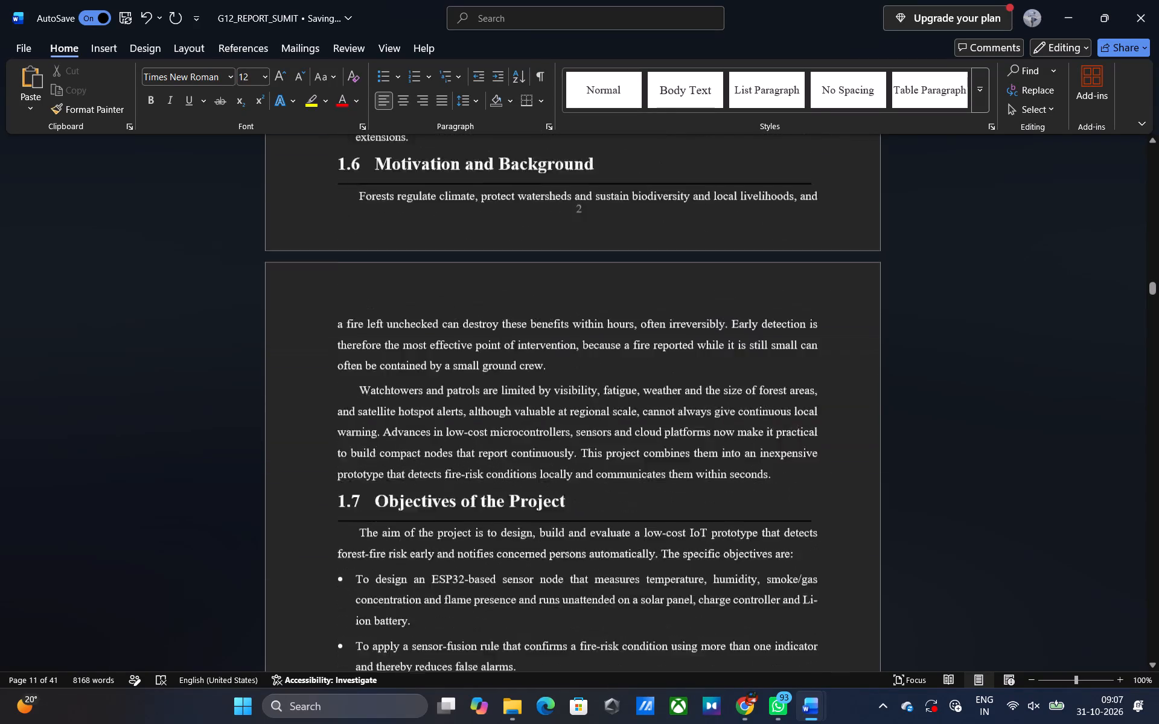
{"action": "scroll", "coordinate": [977, 391], "scroll_direction": "down", "scroll_amount": 6}
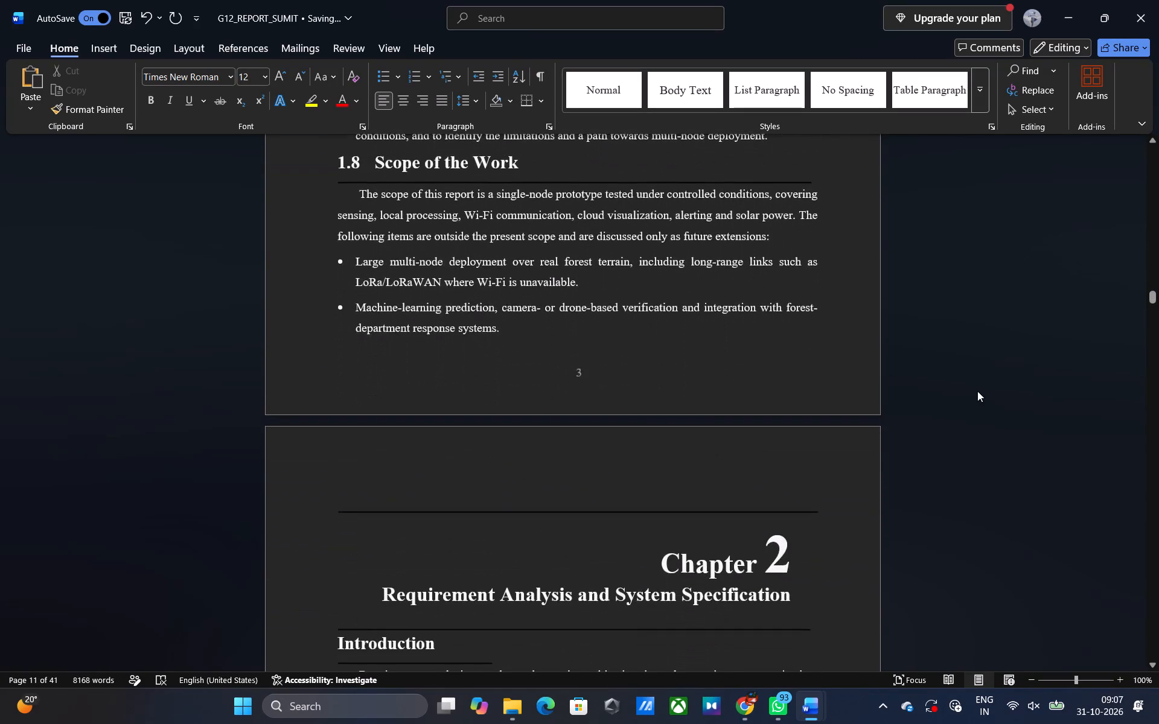
{"action": "scroll", "coordinate": [977, 391], "scroll_direction": "down", "scroll_amount": 4}
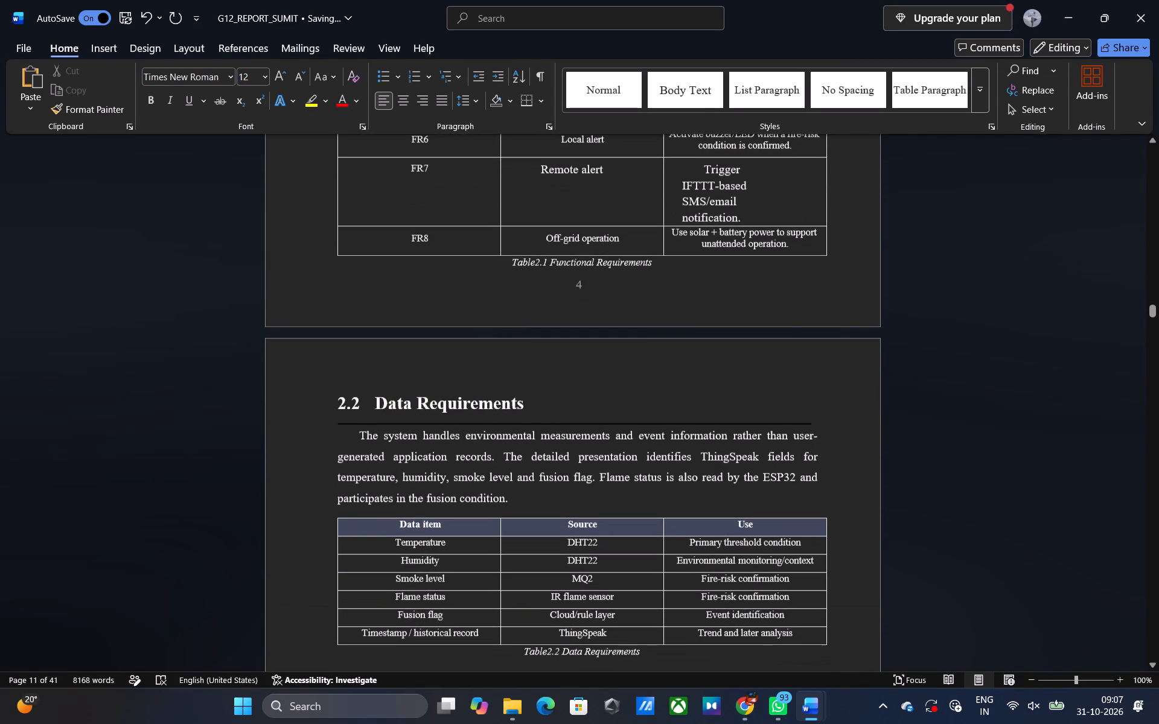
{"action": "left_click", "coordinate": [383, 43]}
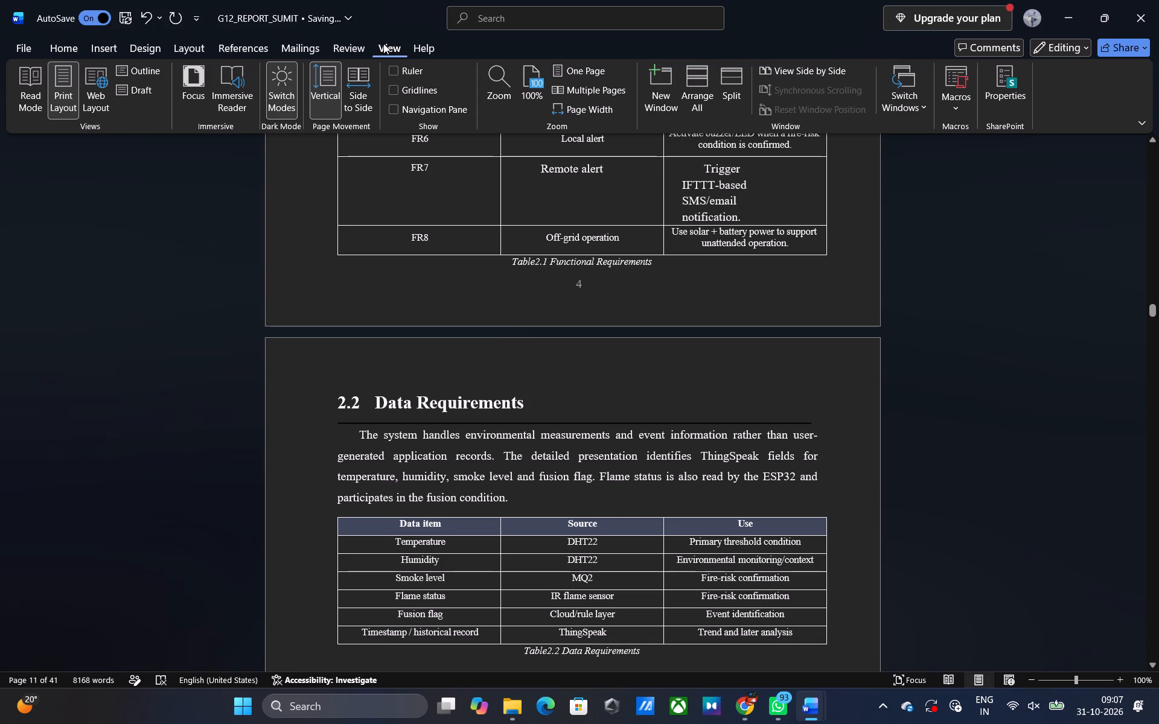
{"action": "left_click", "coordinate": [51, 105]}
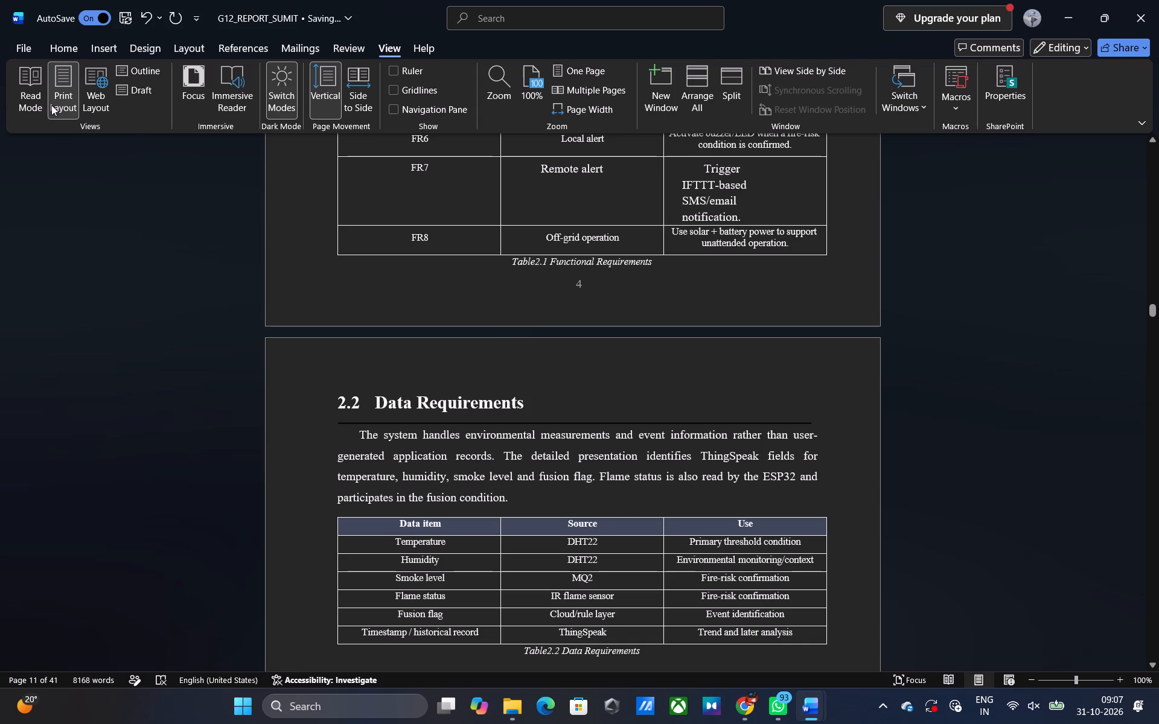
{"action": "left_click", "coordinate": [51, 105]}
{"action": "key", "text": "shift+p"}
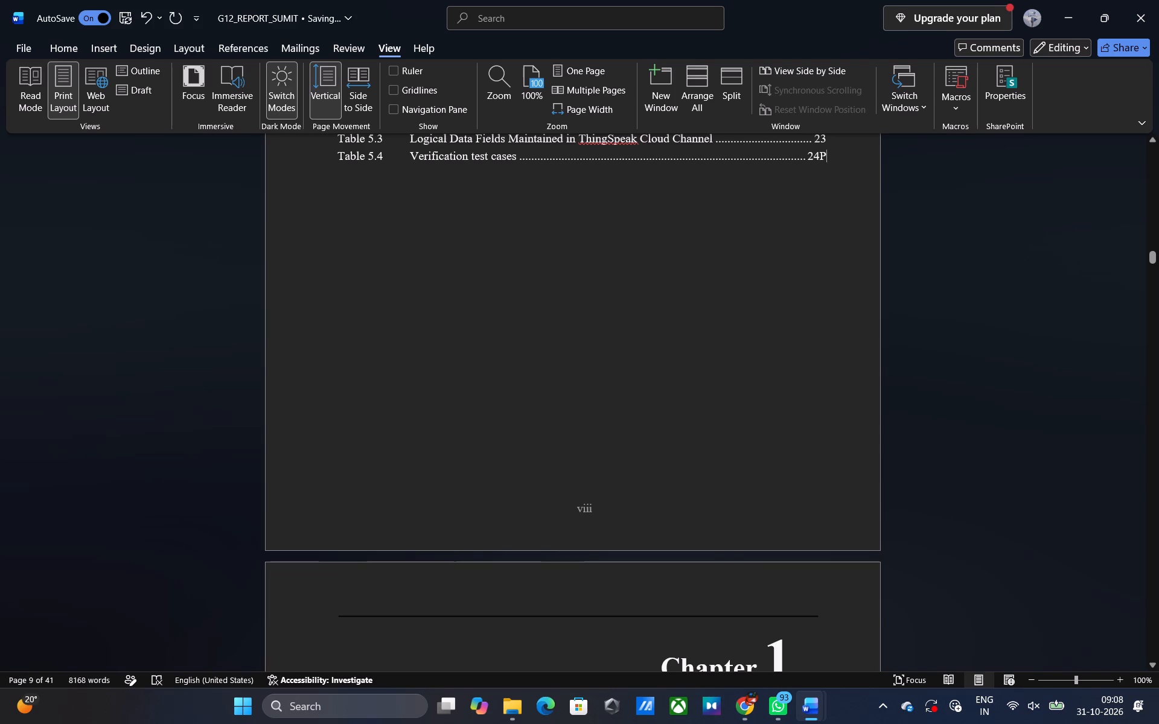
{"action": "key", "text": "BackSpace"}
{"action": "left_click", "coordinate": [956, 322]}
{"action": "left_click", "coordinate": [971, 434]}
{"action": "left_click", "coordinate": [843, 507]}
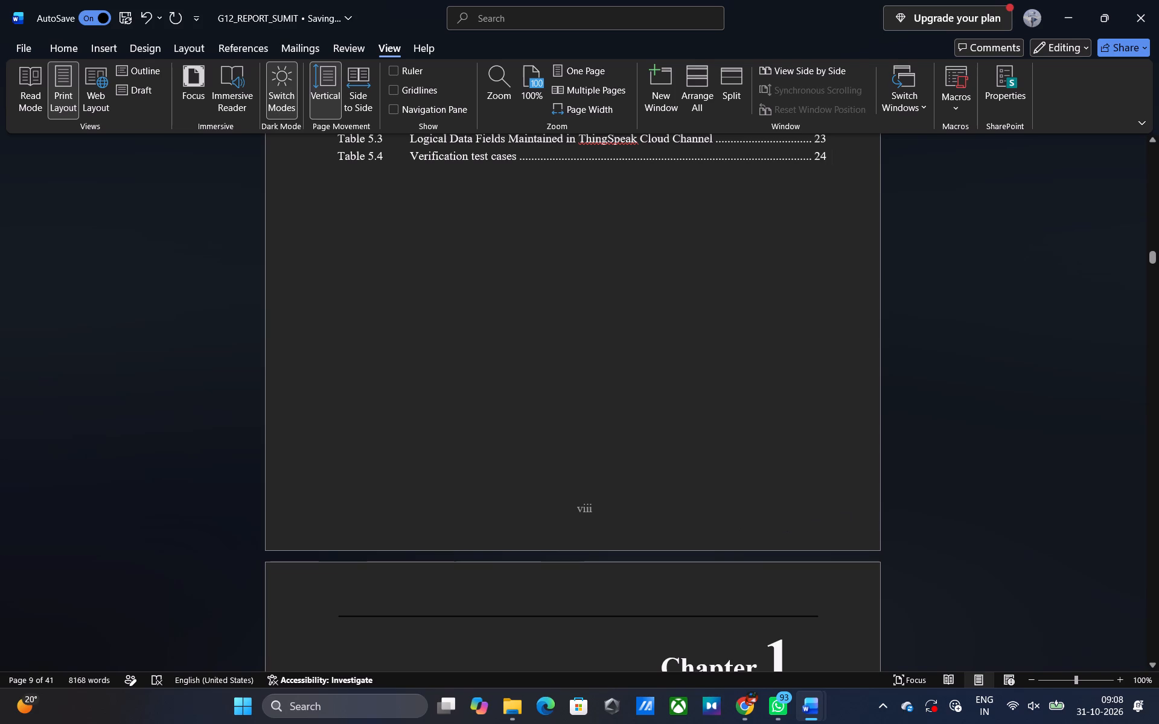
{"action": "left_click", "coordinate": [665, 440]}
Switch the document pages from the dark background to the light background.
{"action": "scroll", "coordinate": [665, 440], "scroll_direction": "down", "scroll_amount": 2}
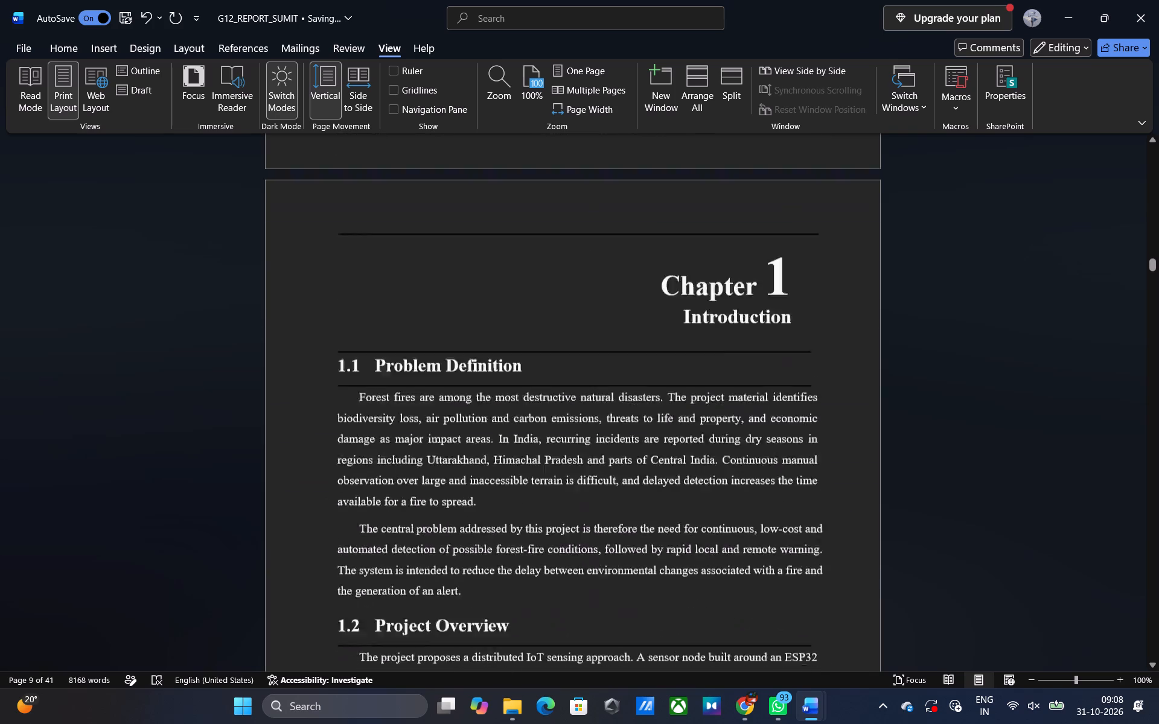
{"action": "scroll", "coordinate": [665, 440], "scroll_direction": "down", "scroll_amount": 1}
{"action": "left_click", "coordinate": [665, 440]}
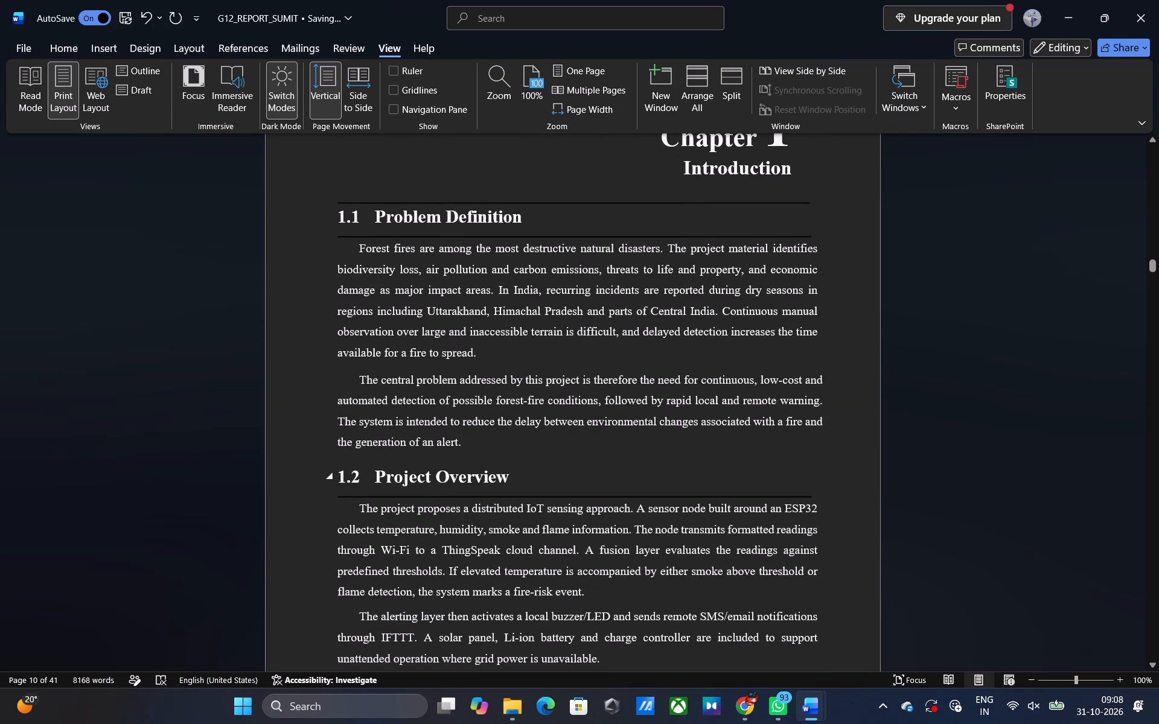
{"action": "left_click", "coordinate": [273, 74]}
{"action": "left_click", "coordinate": [273, 74]}
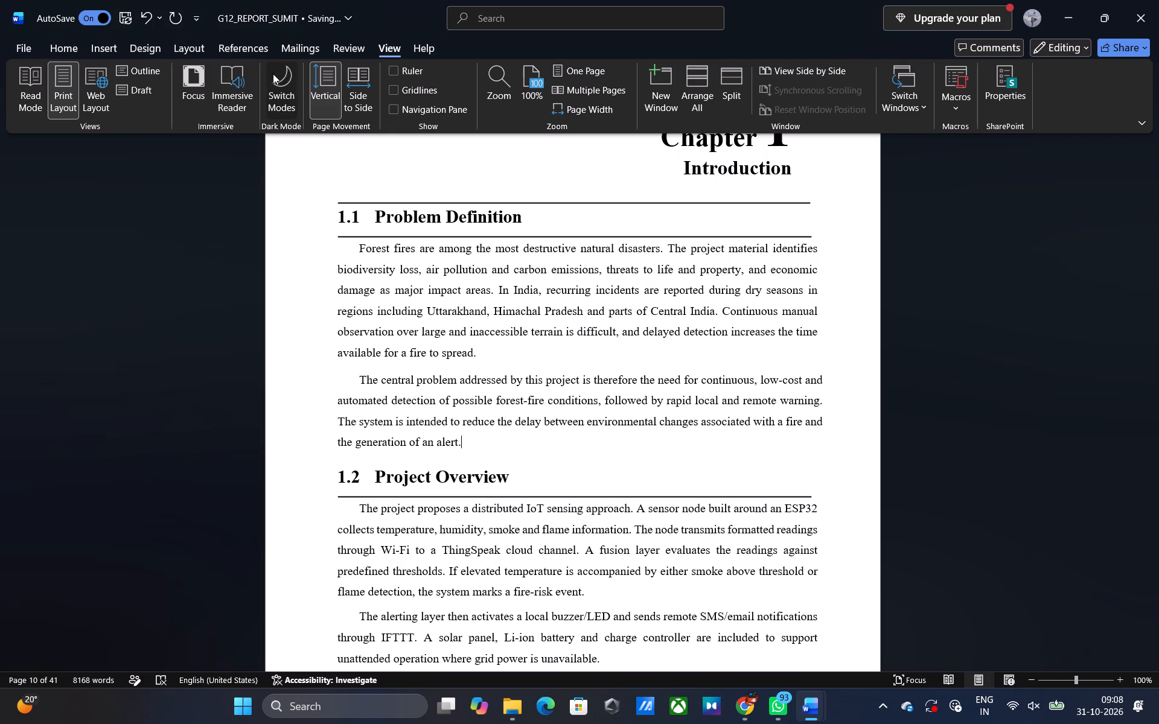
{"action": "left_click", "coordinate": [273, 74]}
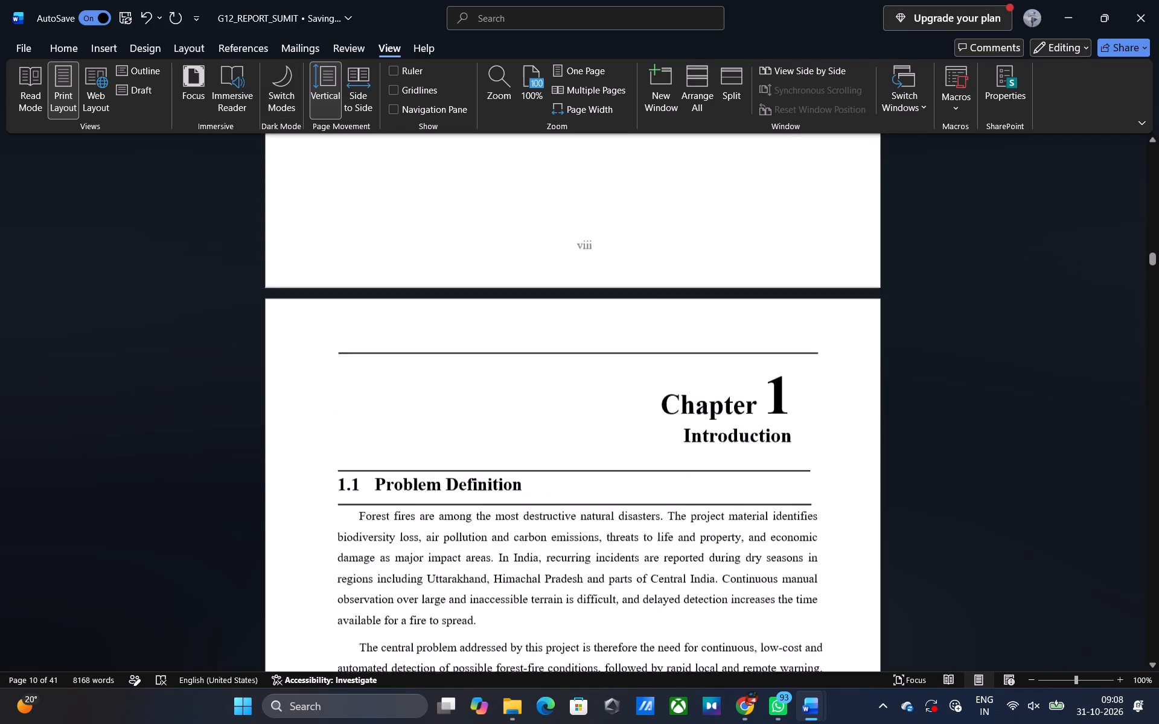
Review the pages from the start of Chapter 1 to the Use Case Diagram in section 2.5, including tables and page numbers.
{"action": "scroll", "coordinate": [432, 322], "scroll_direction": "down", "scroll_amount": 4}
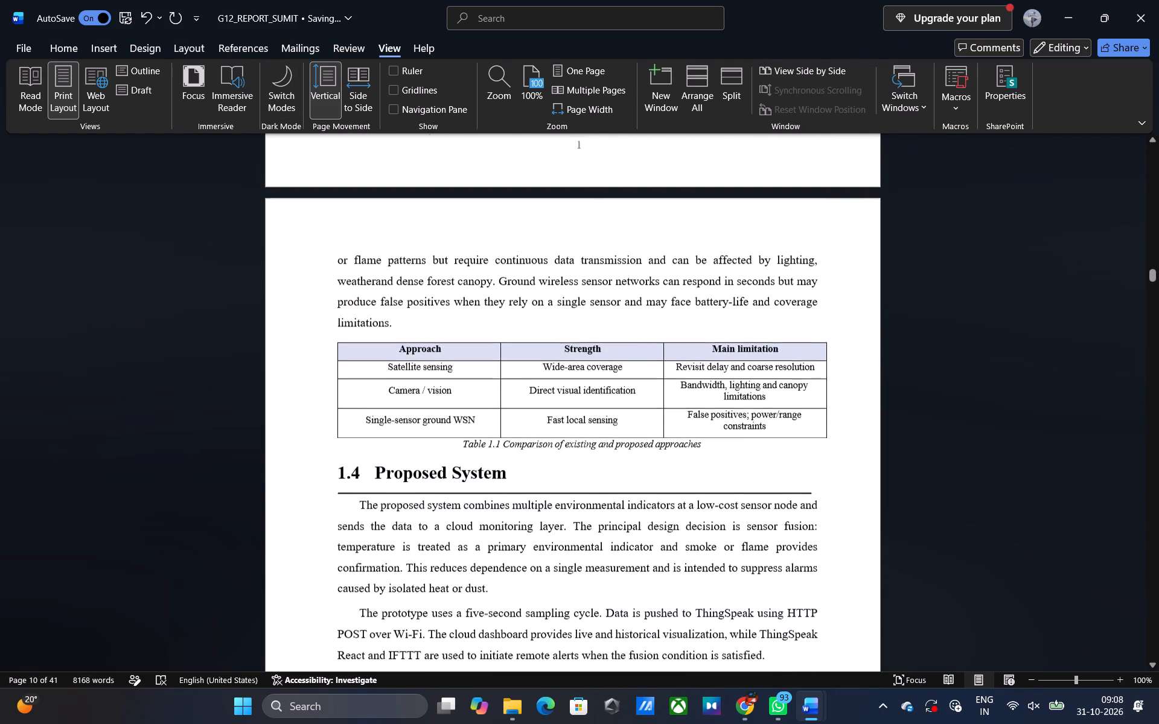
{"action": "scroll", "coordinate": [432, 322], "scroll_direction": "down", "scroll_amount": 12}
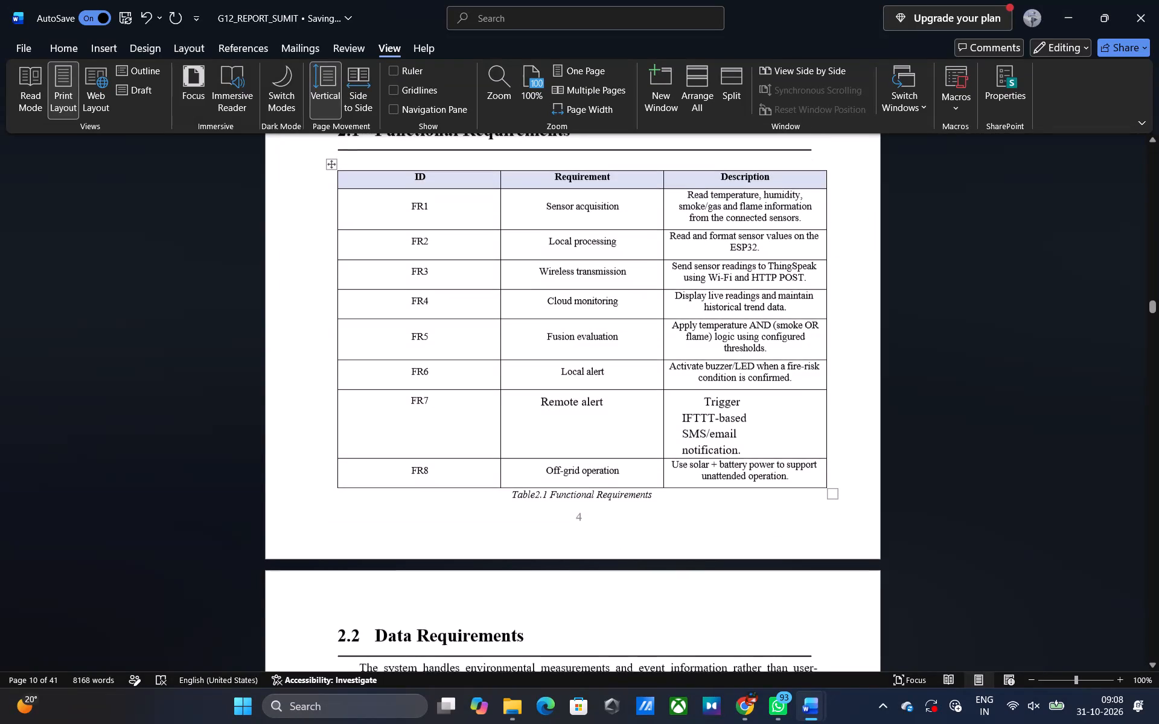
{"action": "scroll", "coordinate": [432, 322], "scroll_direction": "down", "scroll_amount": 2}
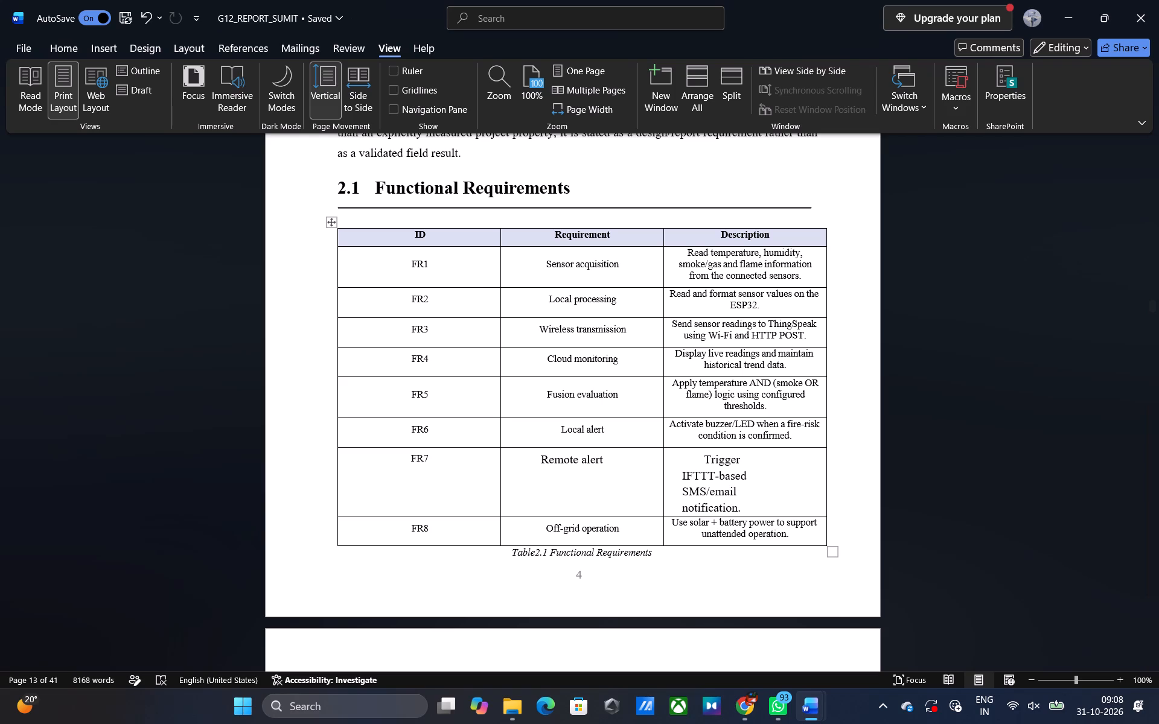
{"action": "scroll", "coordinate": [432, 322], "scroll_direction": "down", "scroll_amount": 4}
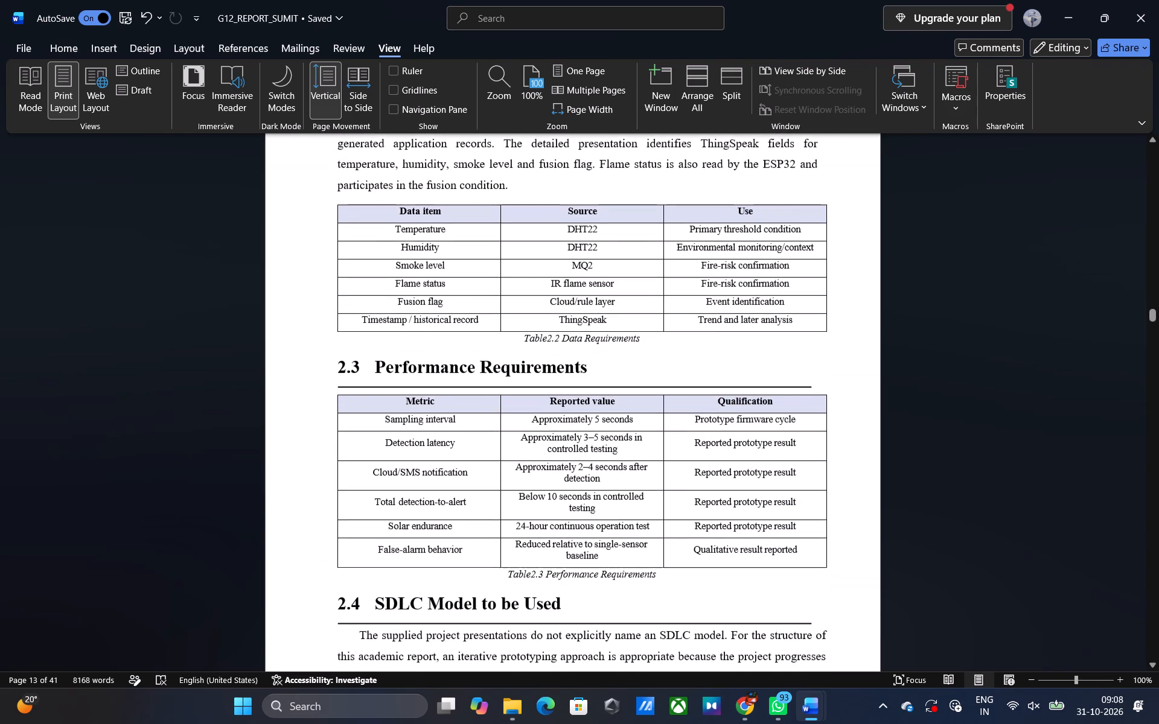
{"action": "scroll", "coordinate": [432, 322], "scroll_direction": "down", "scroll_amount": 2}
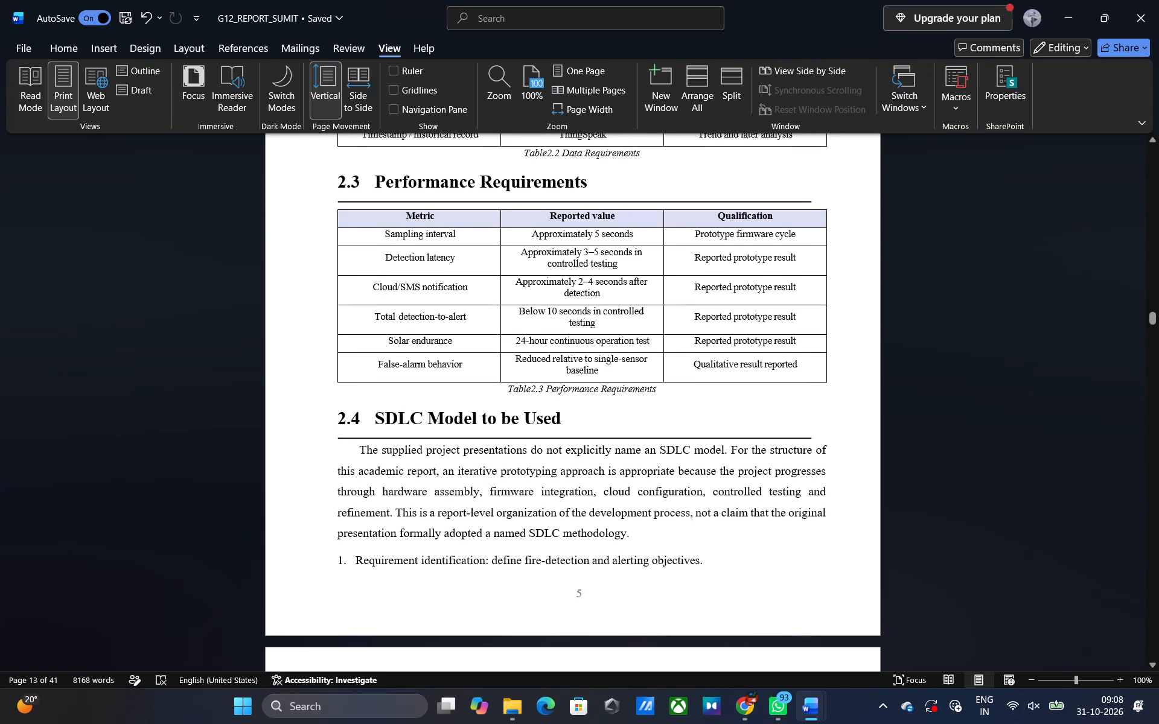
{"action": "scroll", "coordinate": [432, 322], "scroll_direction": "down", "scroll_amount": 1}
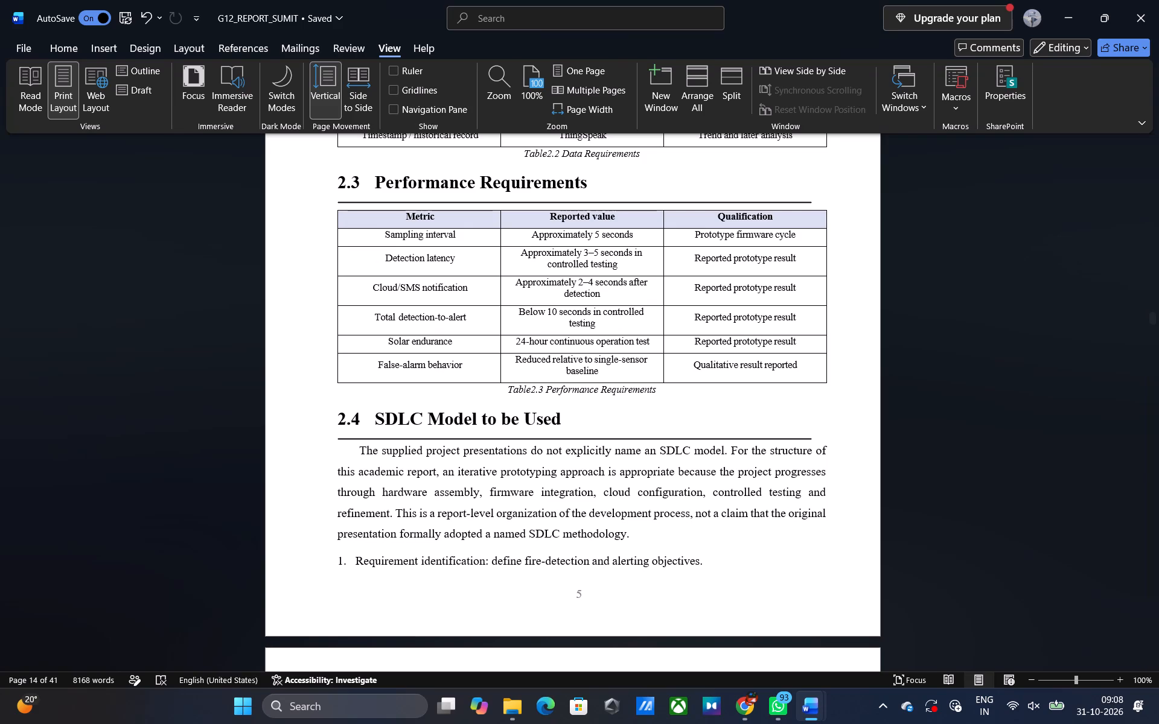
{"action": "scroll", "coordinate": [432, 322], "scroll_direction": "down", "scroll_amount": 2}
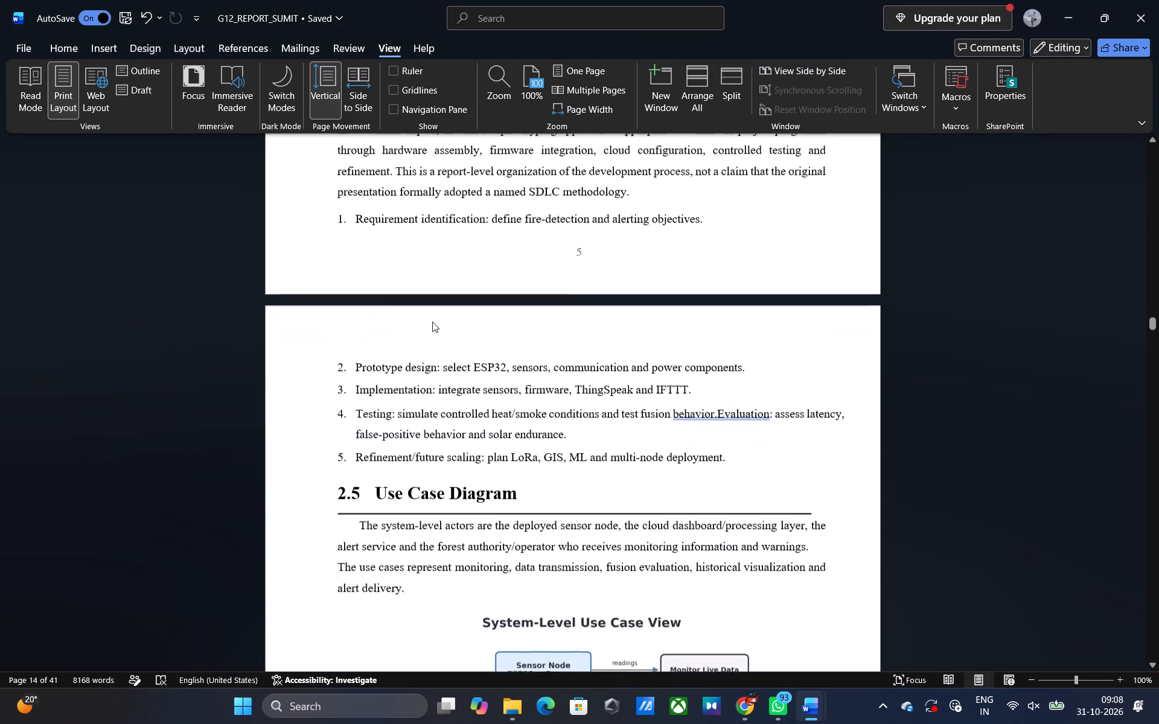
{"action": "scroll", "coordinate": [432, 322], "scroll_direction": "down", "scroll_amount": 4}
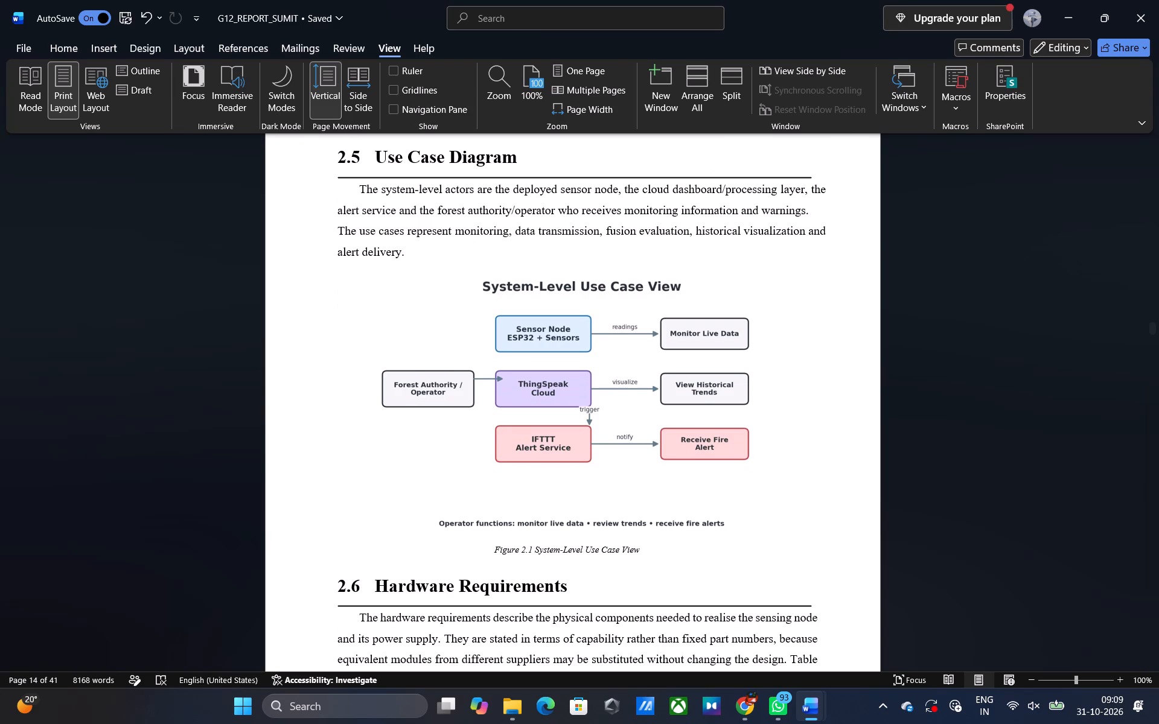
Skim the rest of the report through the references to the appendices, checking Appendices A to D on the last pages.
{"action": "scroll", "coordinate": [432, 322], "scroll_direction": "down", "scroll_amount": 6}
{"action": "scroll", "coordinate": [432, 322], "scroll_direction": "down", "scroll_amount": 17}
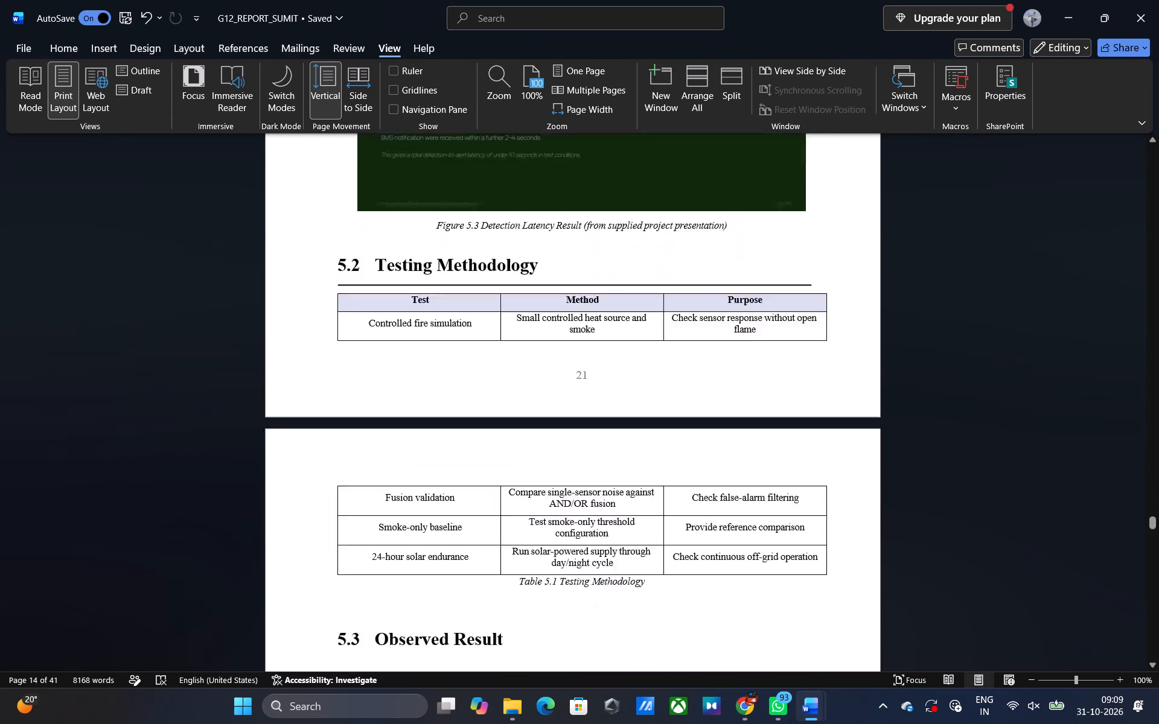
{"action": "scroll", "coordinate": [432, 322], "scroll_direction": "down", "scroll_amount": 9}
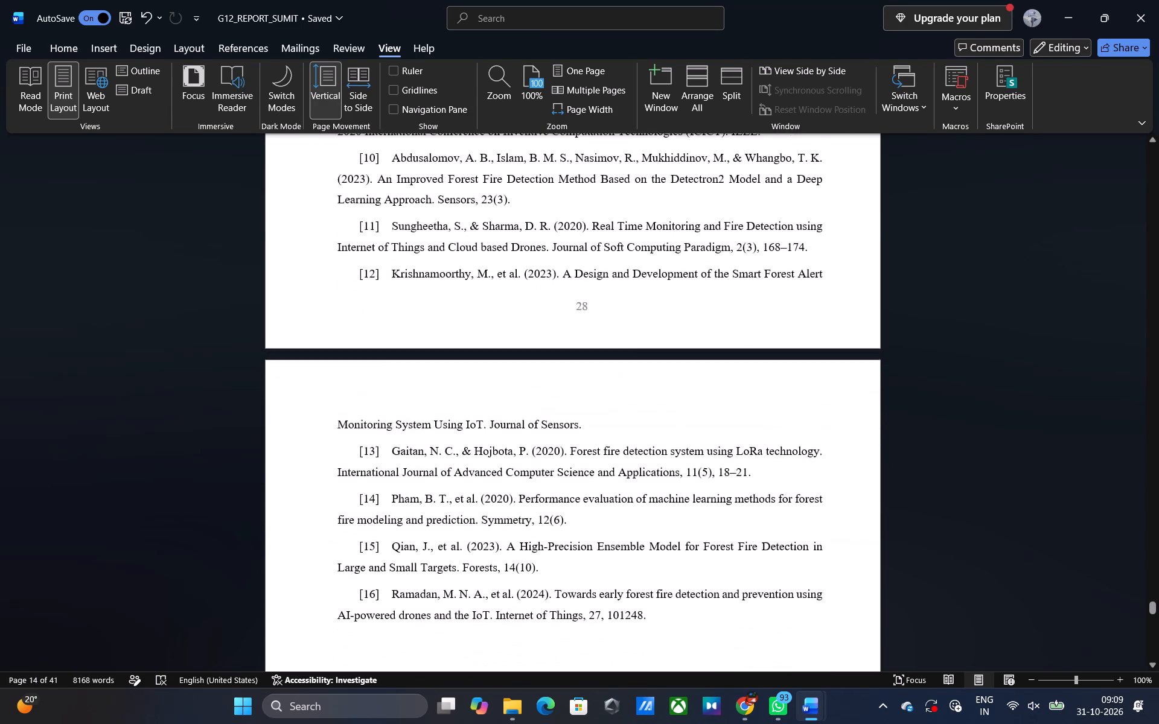
{"action": "scroll", "coordinate": [432, 322], "scroll_direction": "down", "scroll_amount": 7}
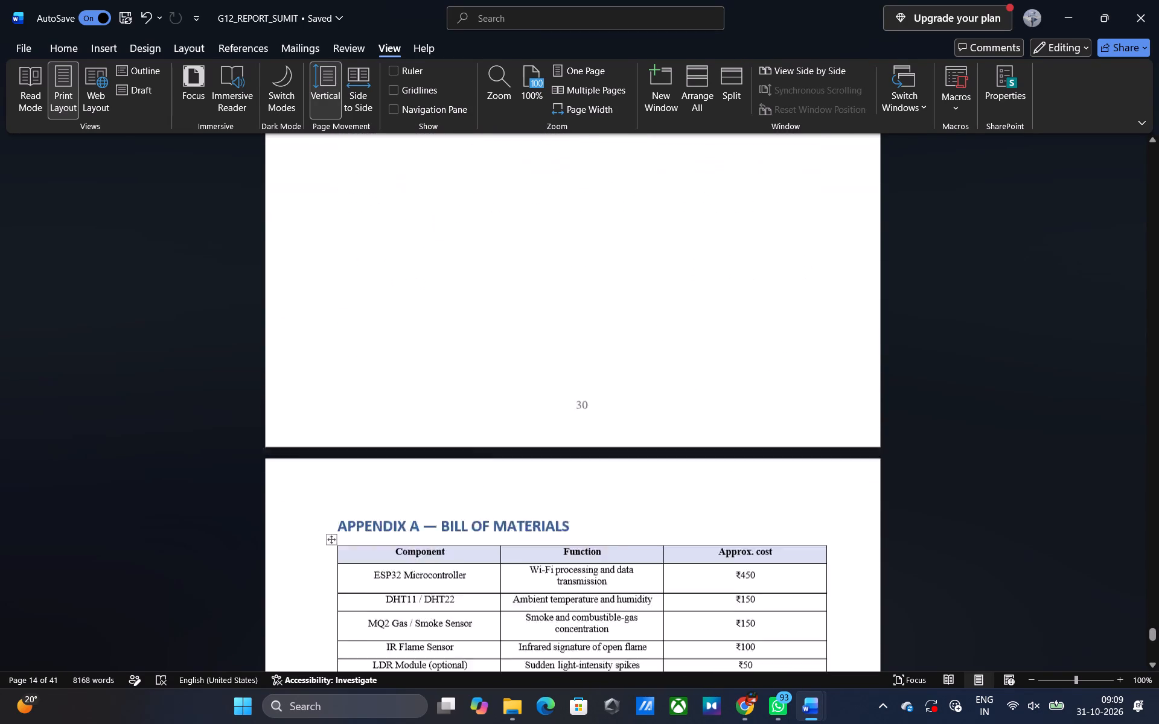
{"action": "scroll", "coordinate": [432, 322], "scroll_direction": "down", "scroll_amount": 6}
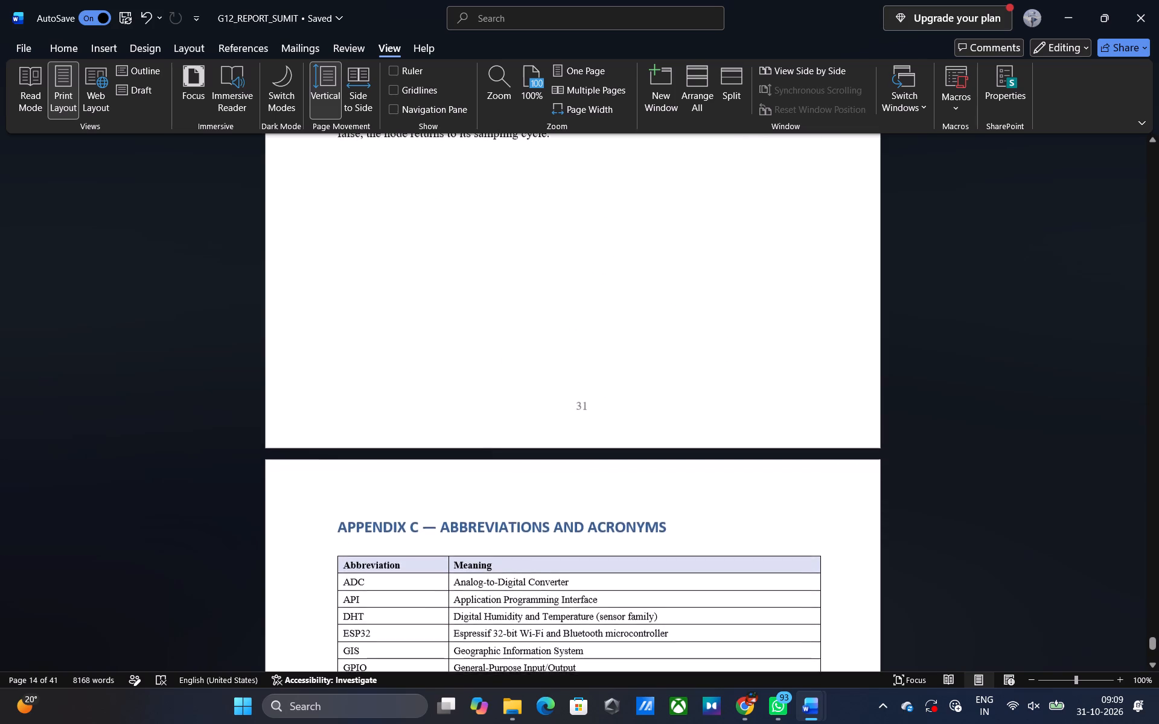
{"action": "scroll", "coordinate": [432, 322], "scroll_direction": "down", "scroll_amount": 3}
{"action": "scroll", "coordinate": [432, 322], "scroll_direction": "up", "scroll_amount": 1}
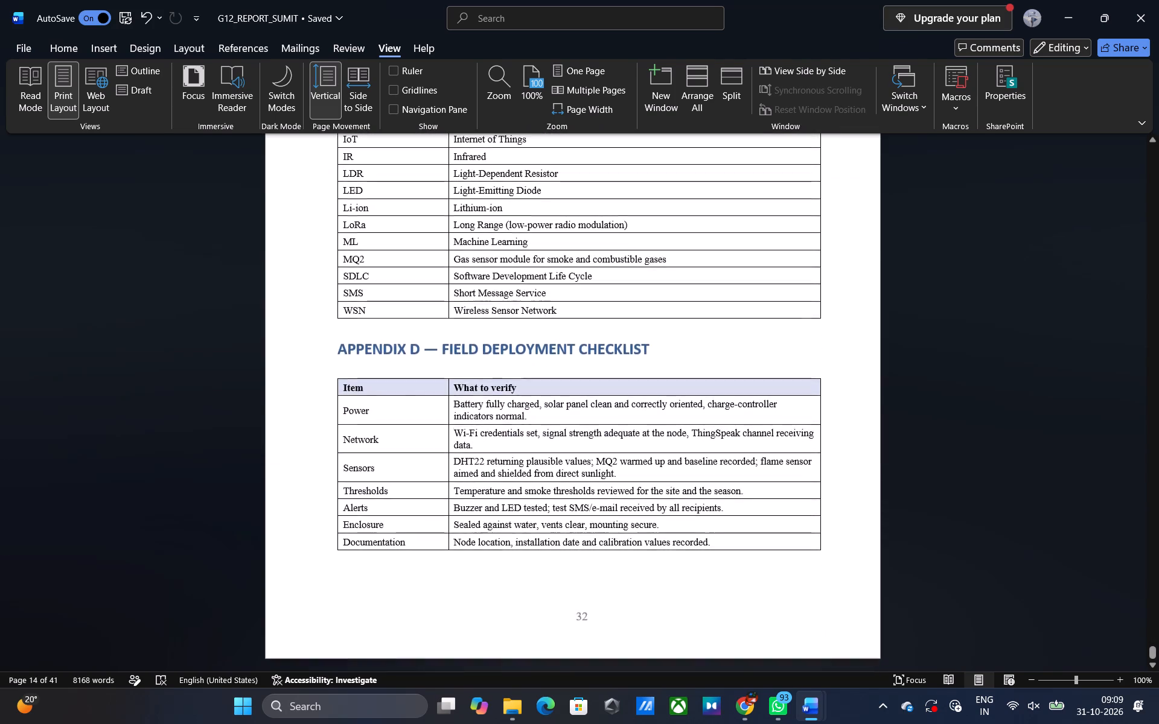
{"action": "scroll", "coordinate": [432, 322], "scroll_direction": "up", "scroll_amount": 1}
{"action": "scroll", "coordinate": [432, 322], "scroll_direction": "down", "scroll_amount": 1}
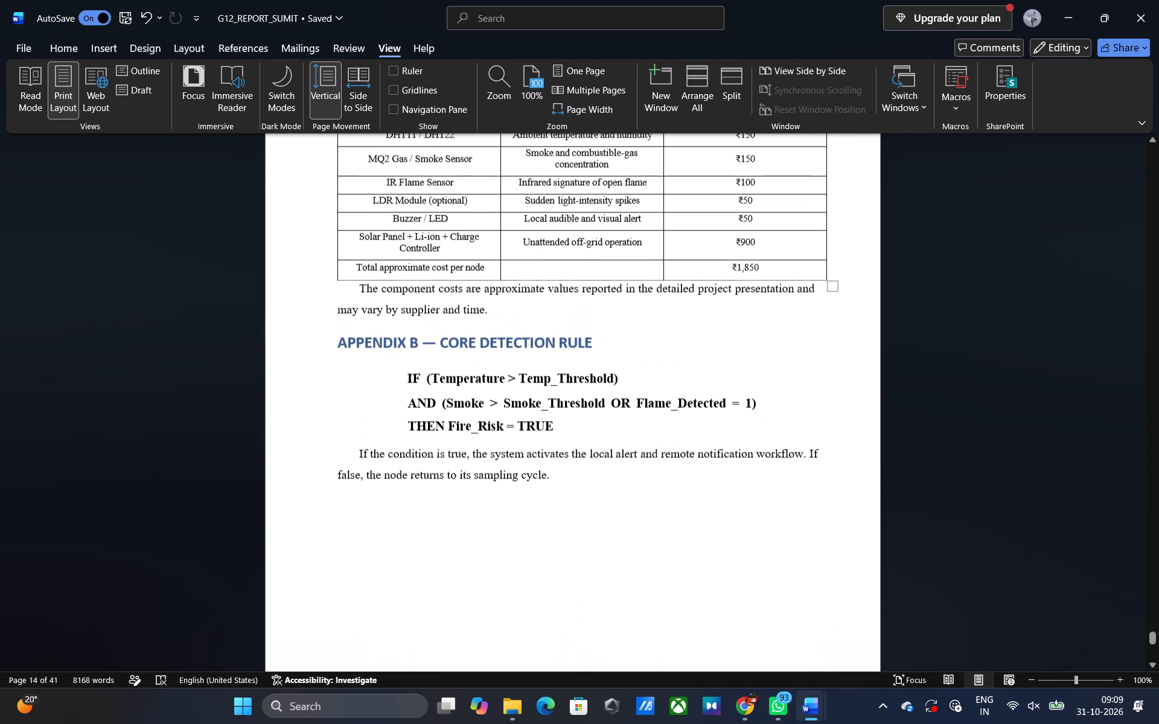
{"action": "scroll", "coordinate": [432, 322], "scroll_direction": "down", "scroll_amount": 1}
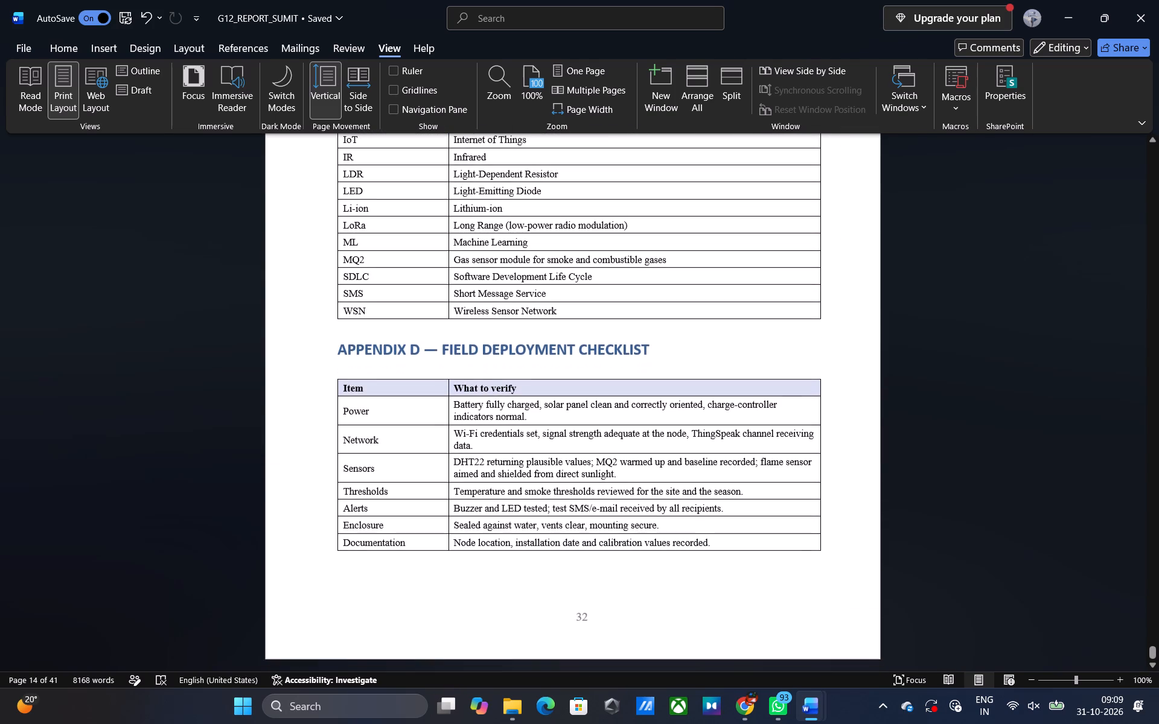
{"action": "scroll", "coordinate": [432, 322], "scroll_direction": "up", "scroll_amount": 2}
{"action": "scroll", "coordinate": [432, 322], "scroll_direction": "down", "scroll_amount": 1}
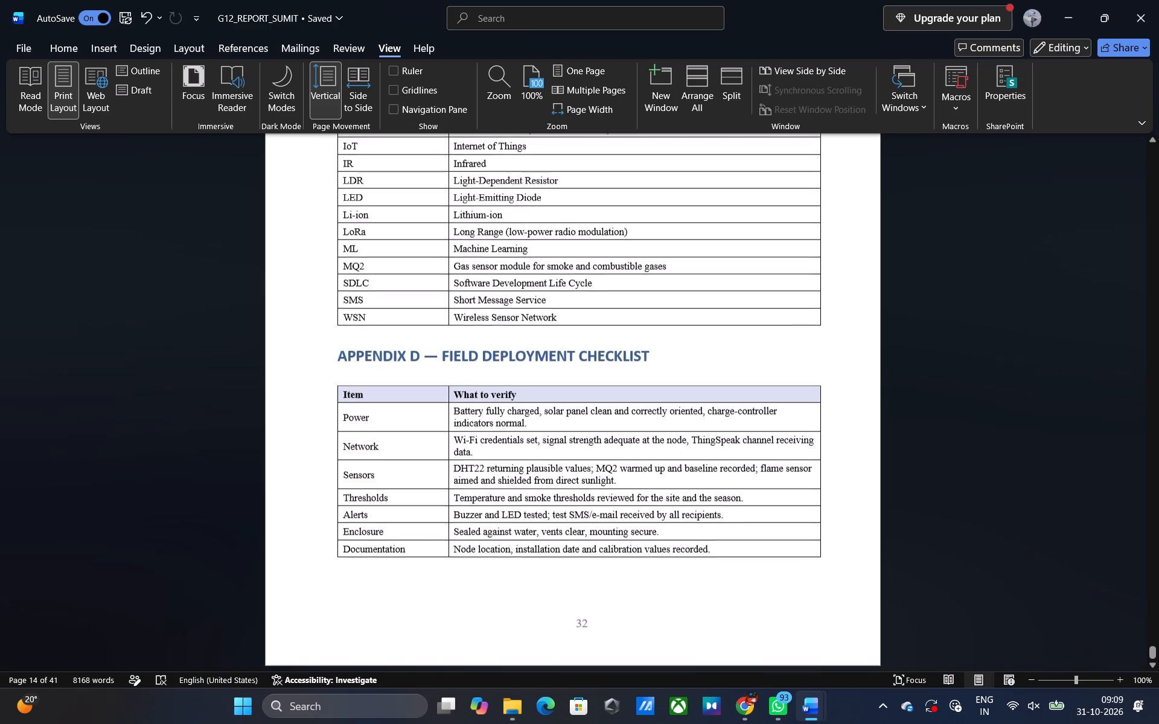
{"action": "scroll", "coordinate": [432, 322], "scroll_direction": "down", "scroll_amount": 1}
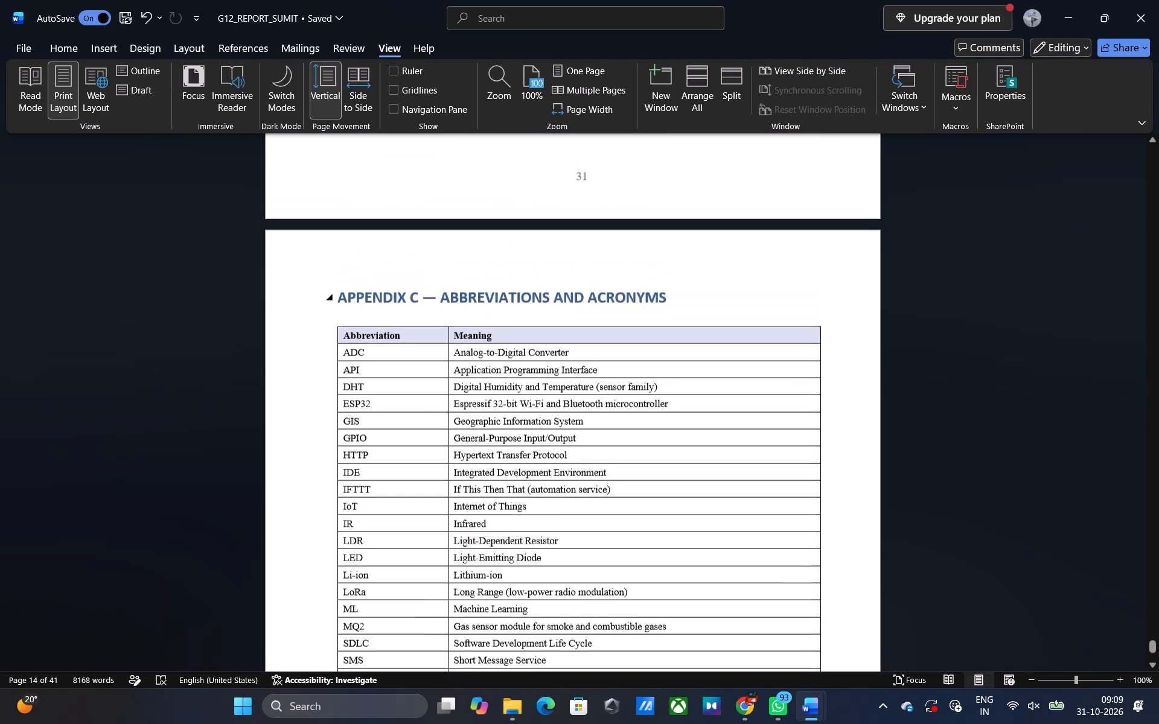
Look back from the appendices through the Plagiarism Report page and Chapter 6 to the end of Chapter 5.
{"action": "scroll", "coordinate": [432, 322], "scroll_direction": "up", "scroll_amount": 5}
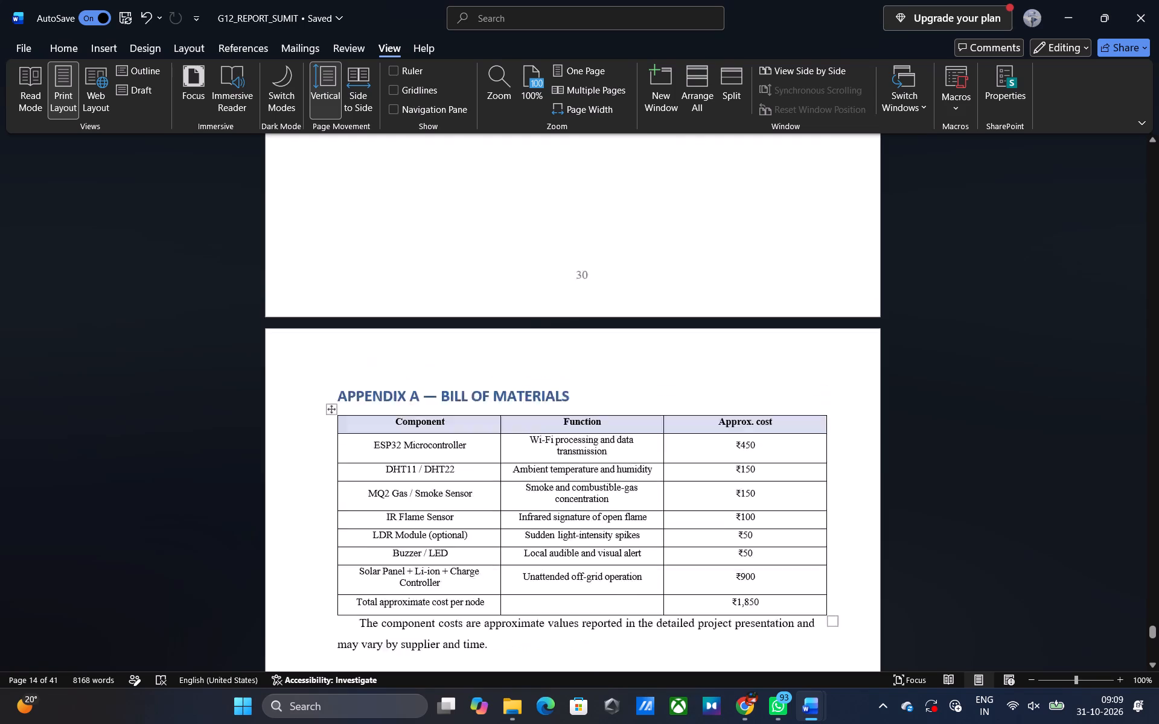
{"action": "scroll", "coordinate": [432, 322], "scroll_direction": "up", "scroll_amount": 5}
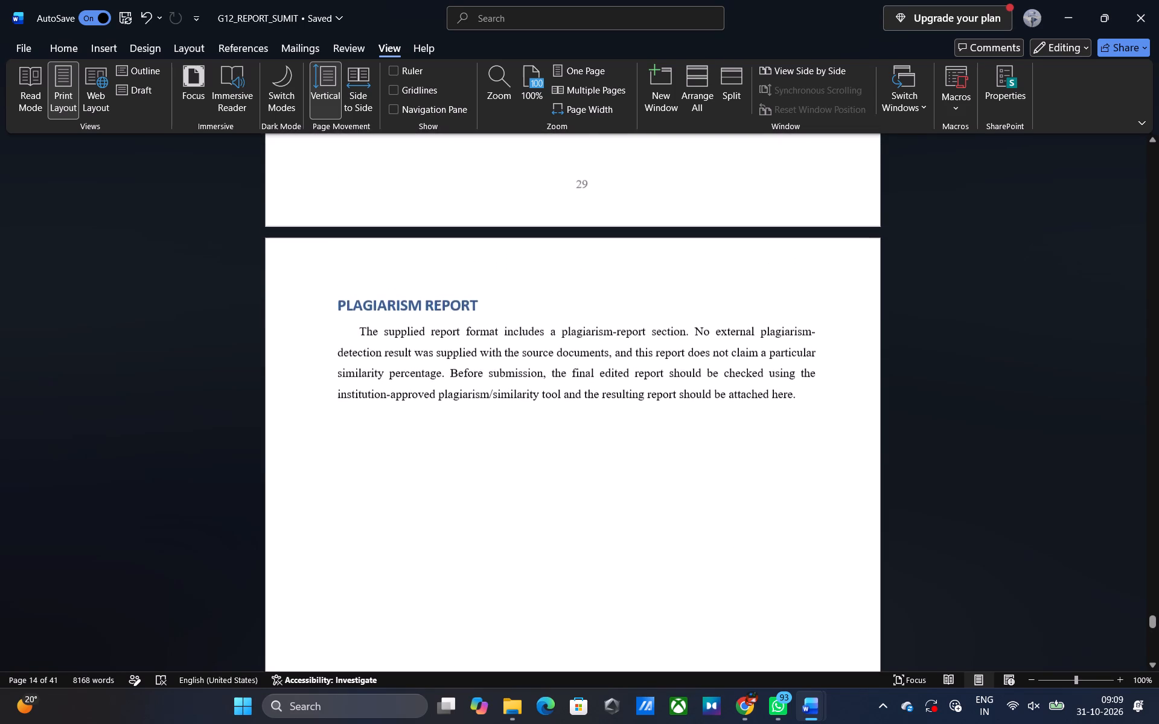
{"action": "scroll", "coordinate": [432, 322], "scroll_direction": "up", "scroll_amount": 9}
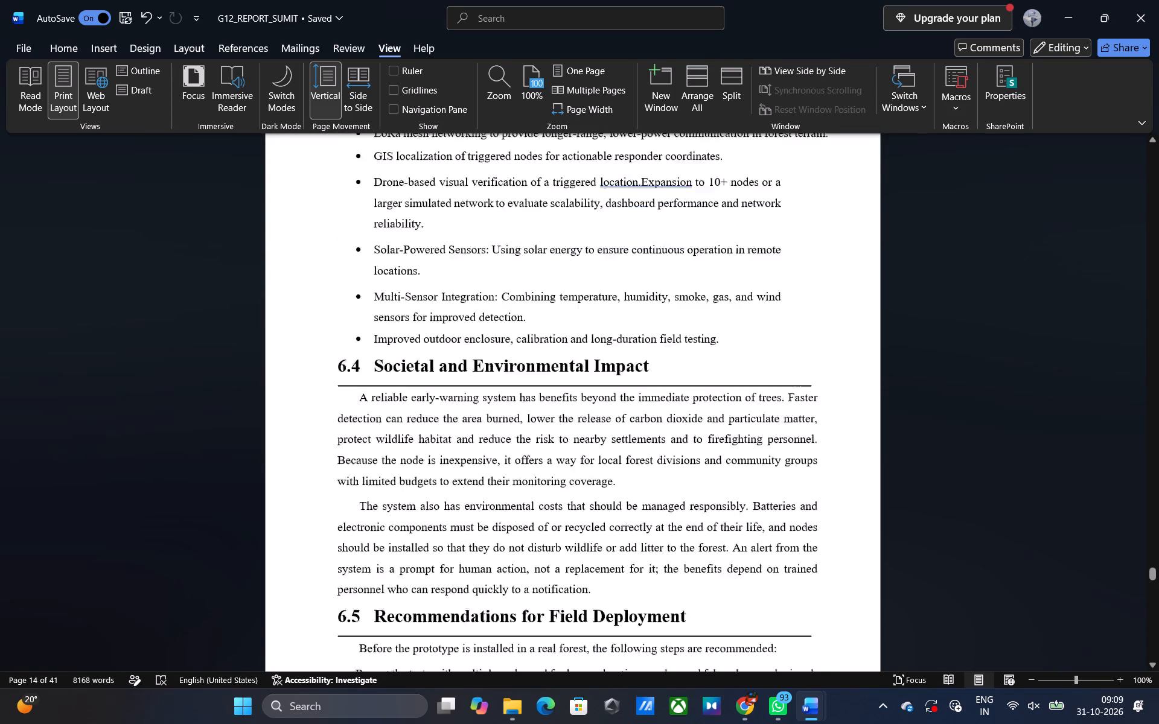
{"action": "scroll", "coordinate": [432, 322], "scroll_direction": "up", "scroll_amount": 7}
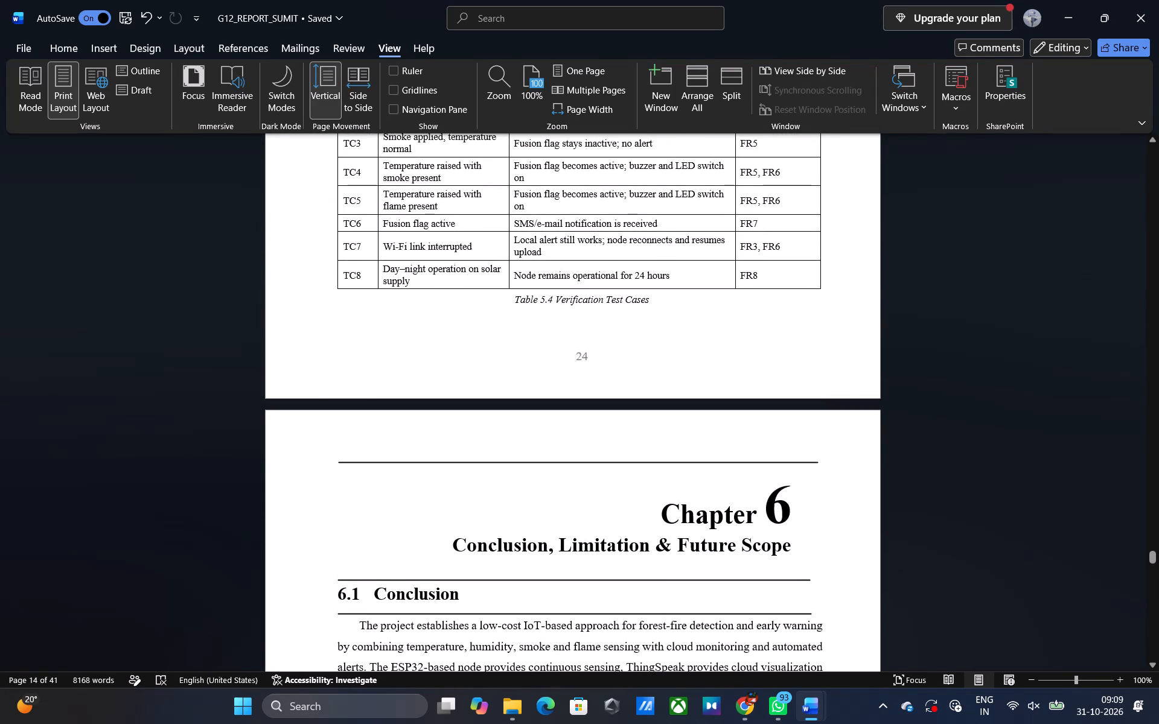
Review Chapters 5 and 4 backwards, checking the figures, tables and page numbers up to section 4.1.
{"action": "scroll", "coordinate": [432, 322], "scroll_direction": "up", "scroll_amount": 8}
{"action": "scroll", "coordinate": [432, 322], "scroll_direction": "down", "scroll_amount": 2}
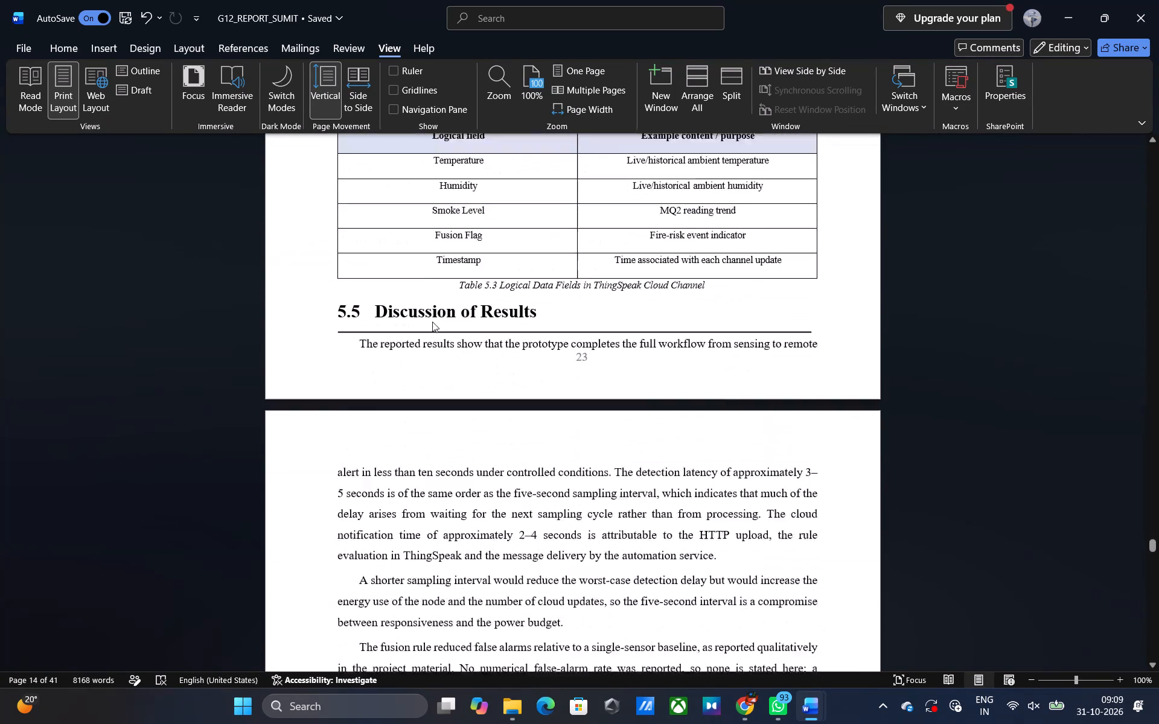
{"action": "scroll", "coordinate": [432, 322], "scroll_direction": "down", "scroll_amount": 4}
{"action": "scroll", "coordinate": [432, 322], "scroll_direction": "up", "scroll_amount": 3}
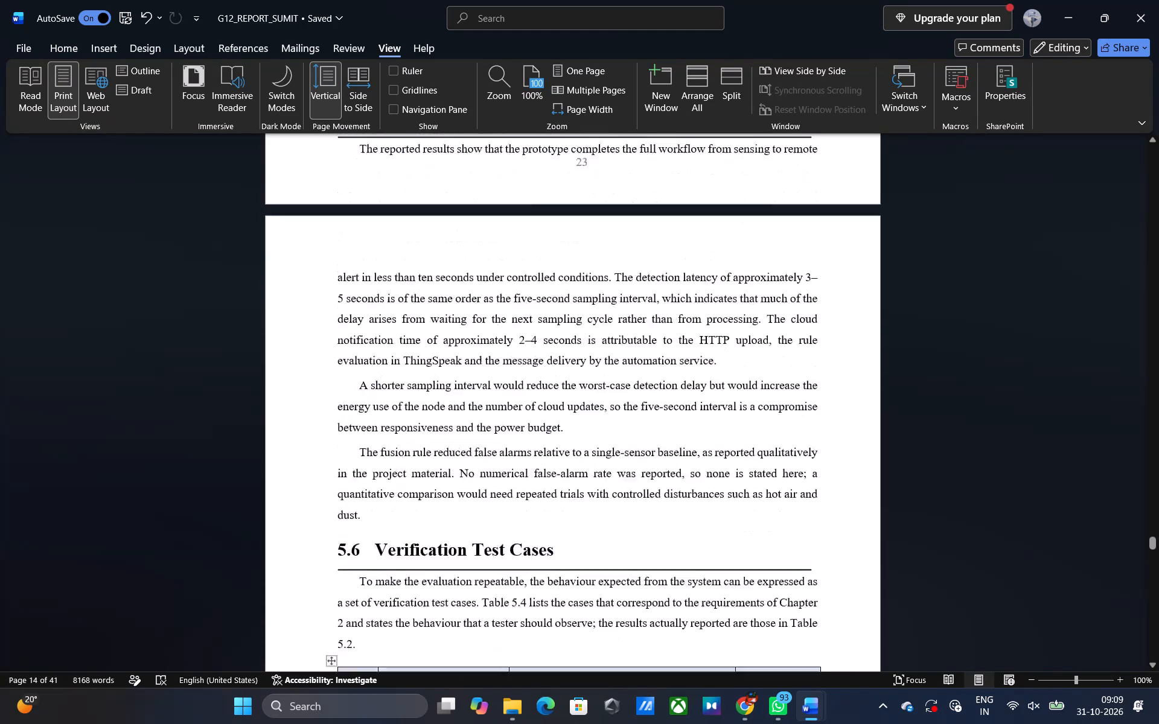
{"action": "scroll", "coordinate": [432, 322], "scroll_direction": "up", "scroll_amount": 11}
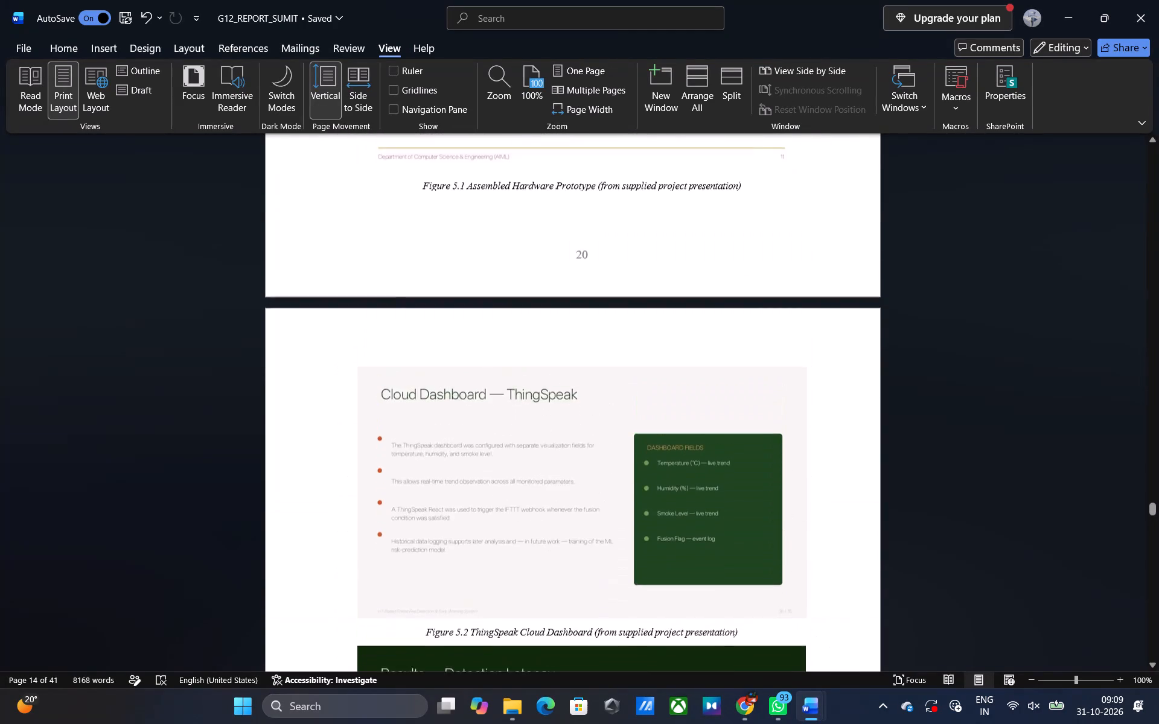
{"action": "scroll", "coordinate": [432, 322], "scroll_direction": "up", "scroll_amount": 8}
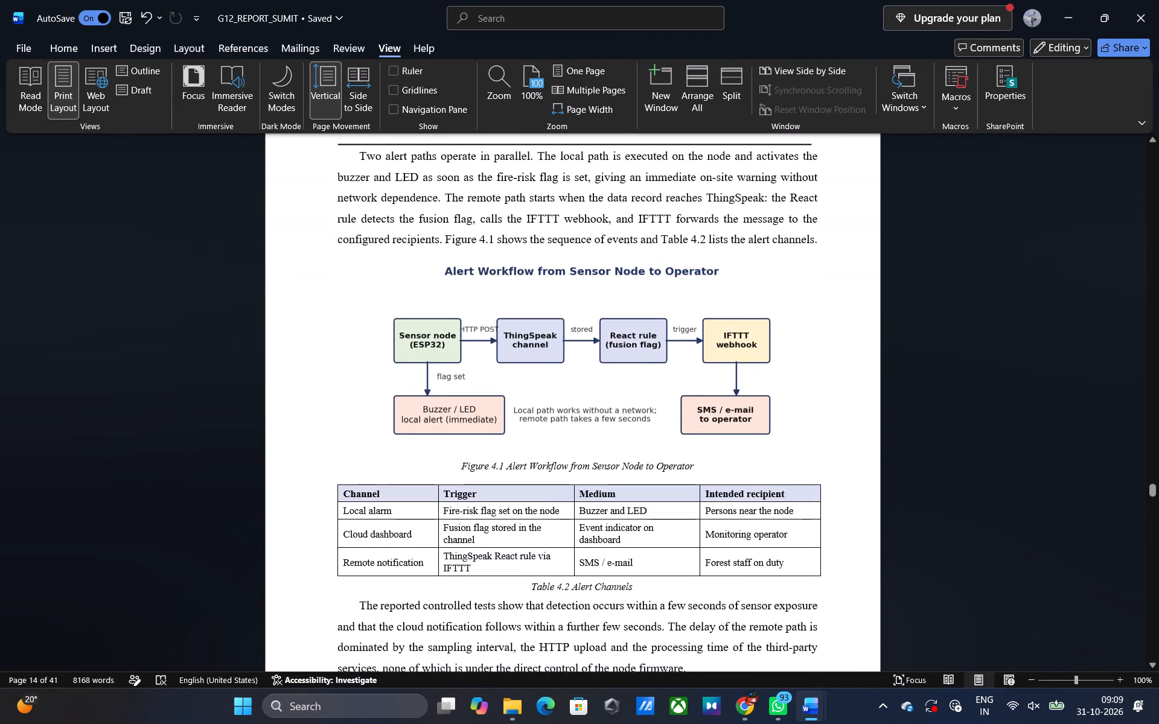
{"action": "scroll", "coordinate": [432, 322], "scroll_direction": "up", "scroll_amount": 7}
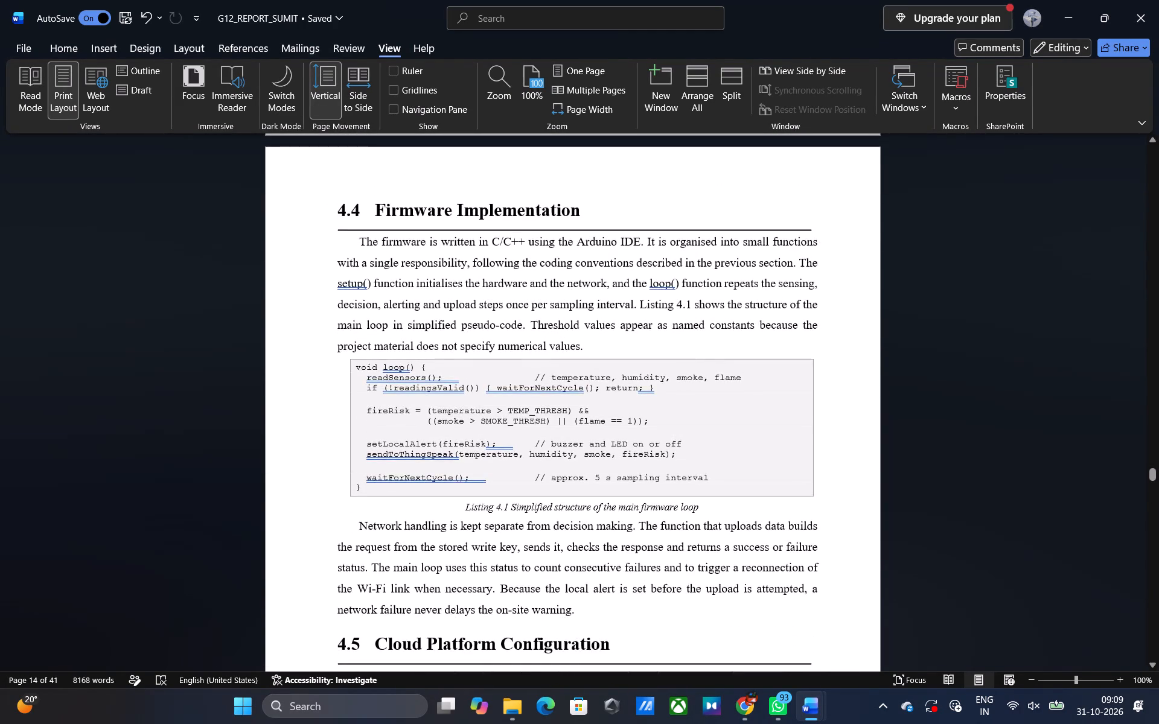
{"action": "scroll", "coordinate": [432, 322], "scroll_direction": "up", "scroll_amount": 8}
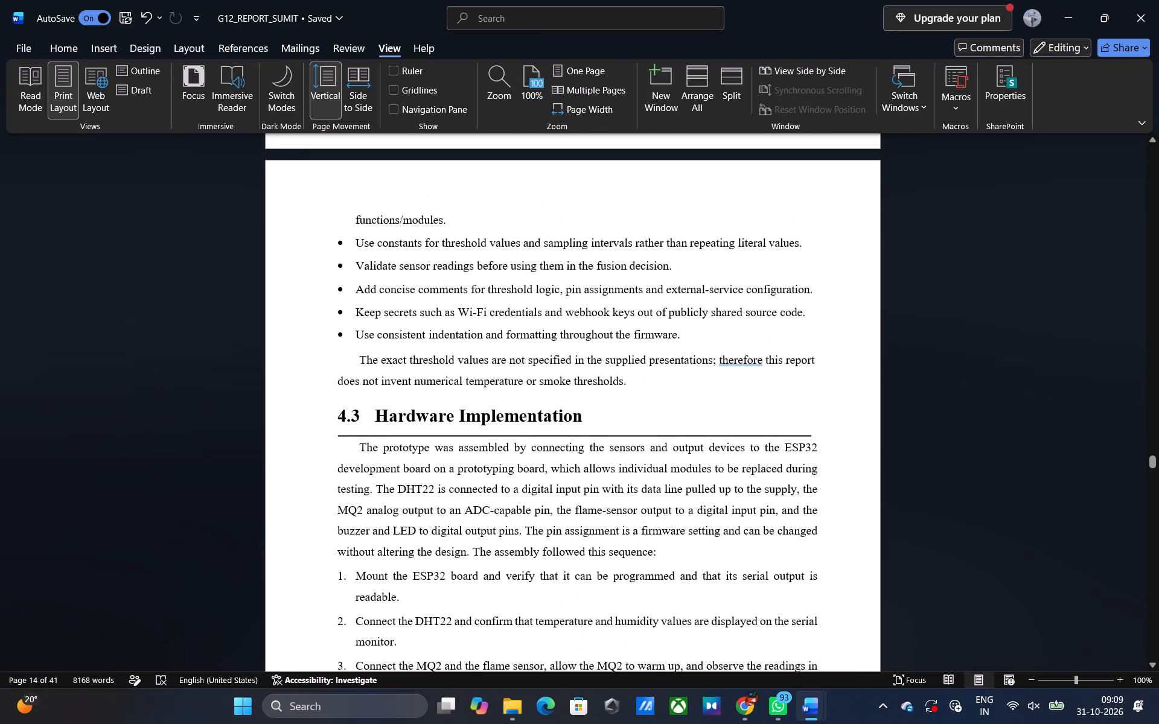
{"action": "scroll", "coordinate": [432, 322], "scroll_direction": "up", "scroll_amount": 3}
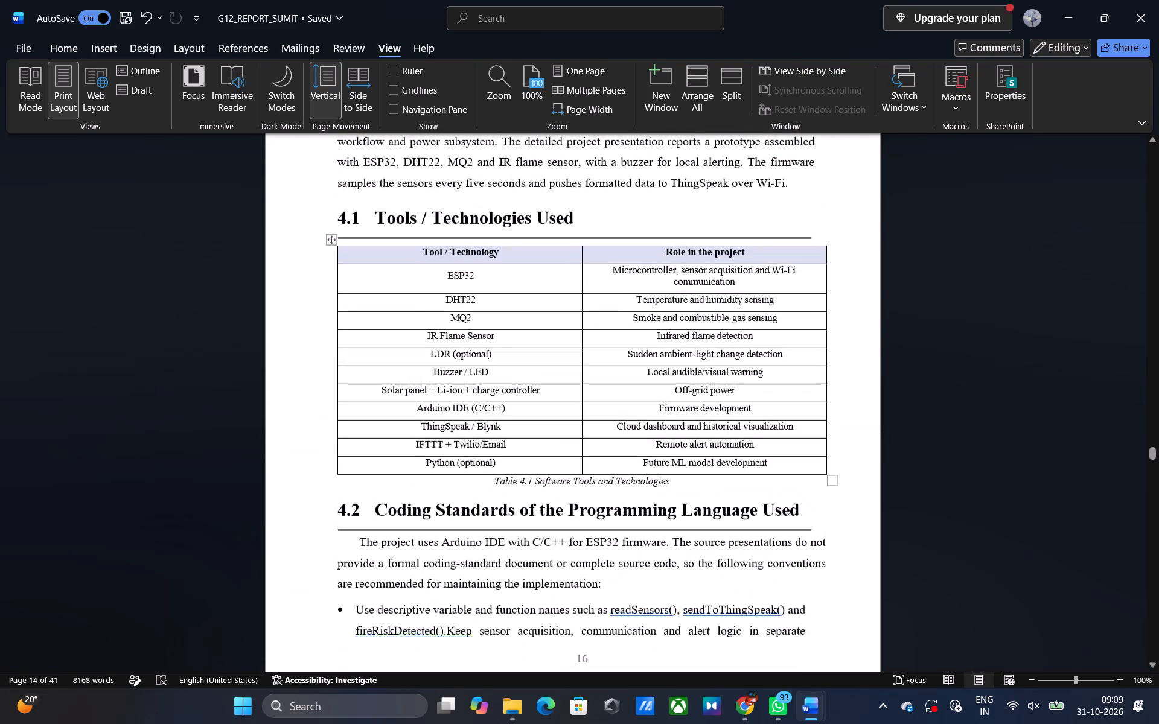
Review Chapter 3 and the end of Chapter 2 backwards, checking tables, figures and page numbers up to section 2.8.
{"action": "scroll", "coordinate": [432, 322], "scroll_direction": "up", "scroll_amount": 7}
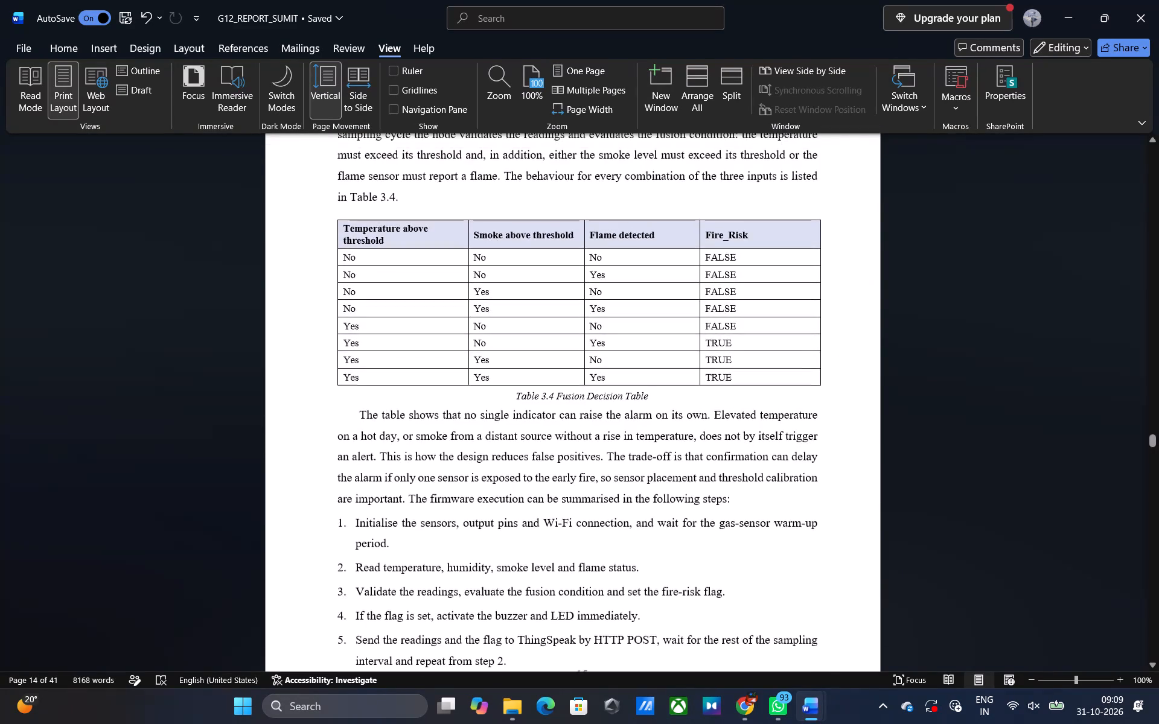
{"action": "scroll", "coordinate": [432, 322], "scroll_direction": "up", "scroll_amount": 6}
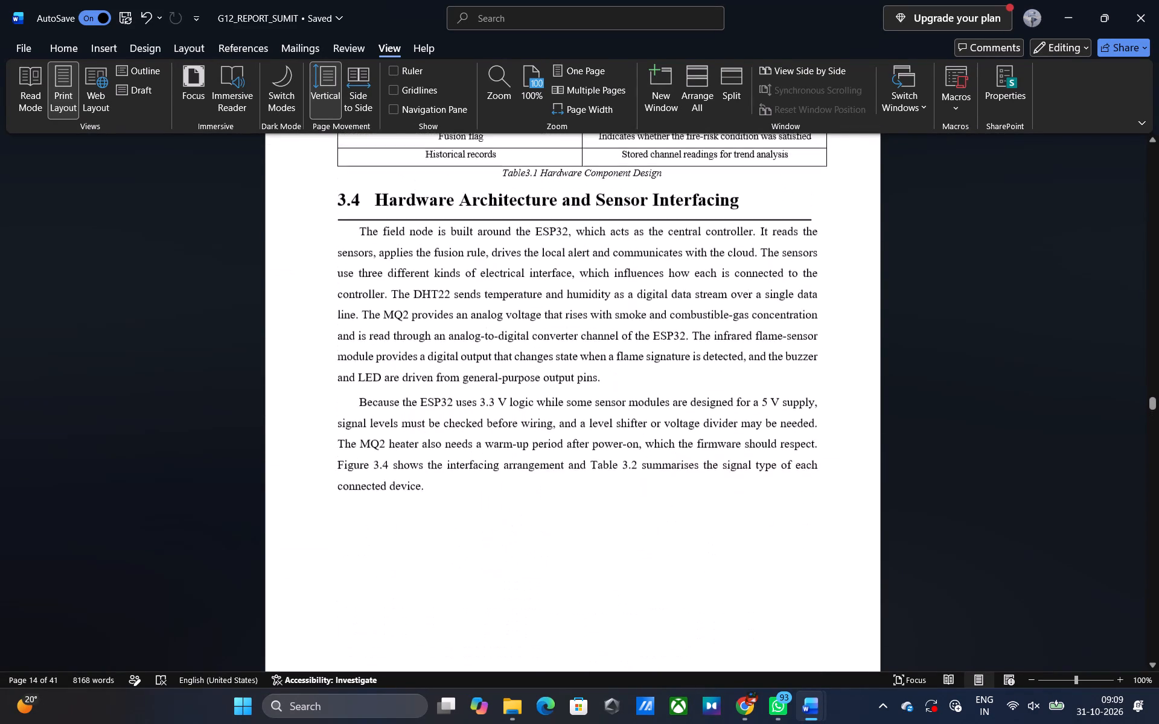
{"action": "scroll", "coordinate": [432, 322], "scroll_direction": "up", "scroll_amount": 5}
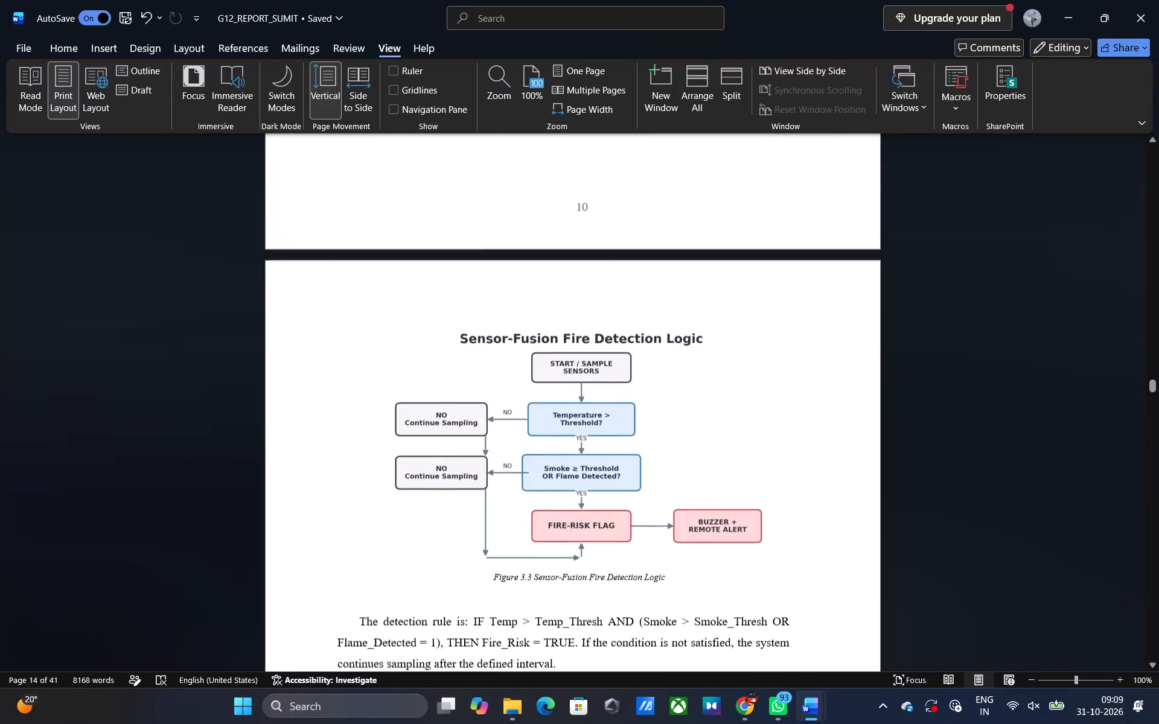
{"action": "scroll", "coordinate": [432, 322], "scroll_direction": "up", "scroll_amount": 12}
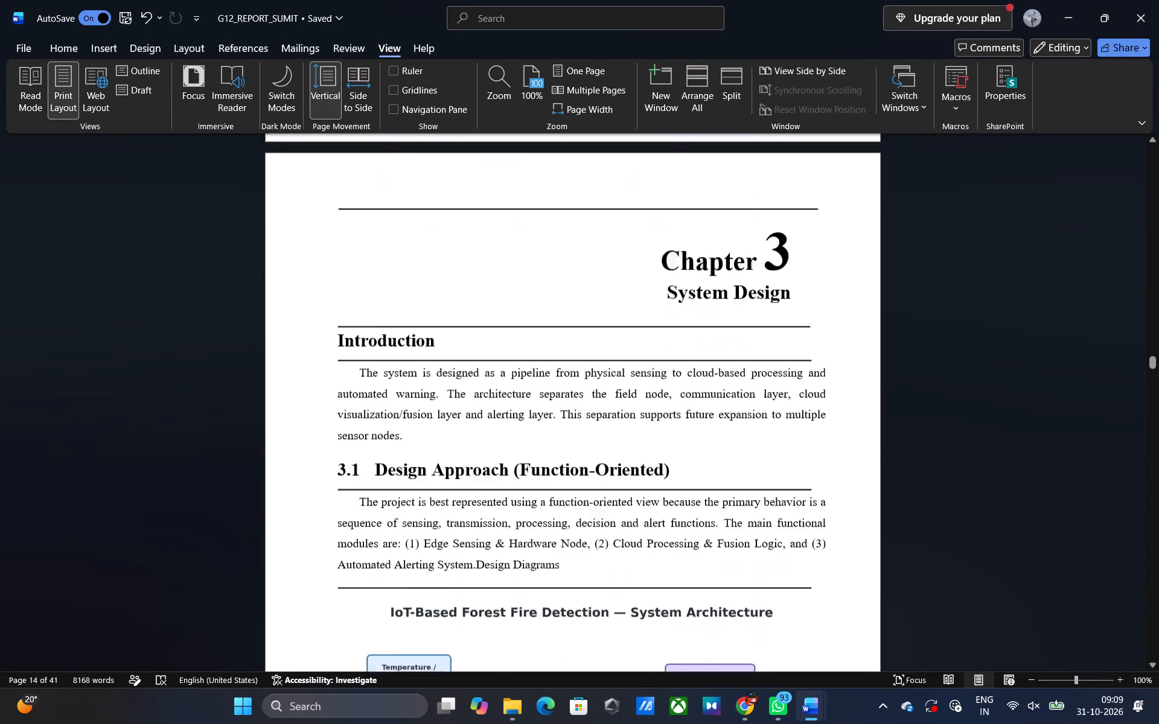
{"action": "scroll", "coordinate": [432, 322], "scroll_direction": "up", "scroll_amount": 4}
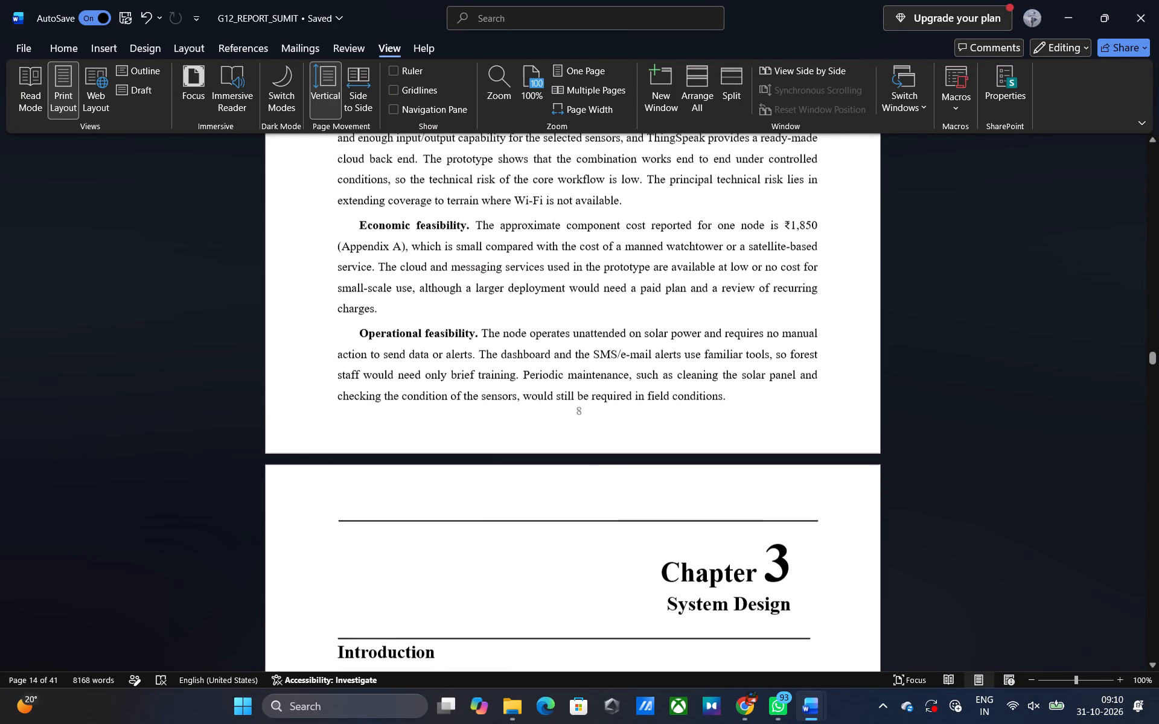
{"action": "scroll", "coordinate": [432, 322], "scroll_direction": "up", "scroll_amount": 8}
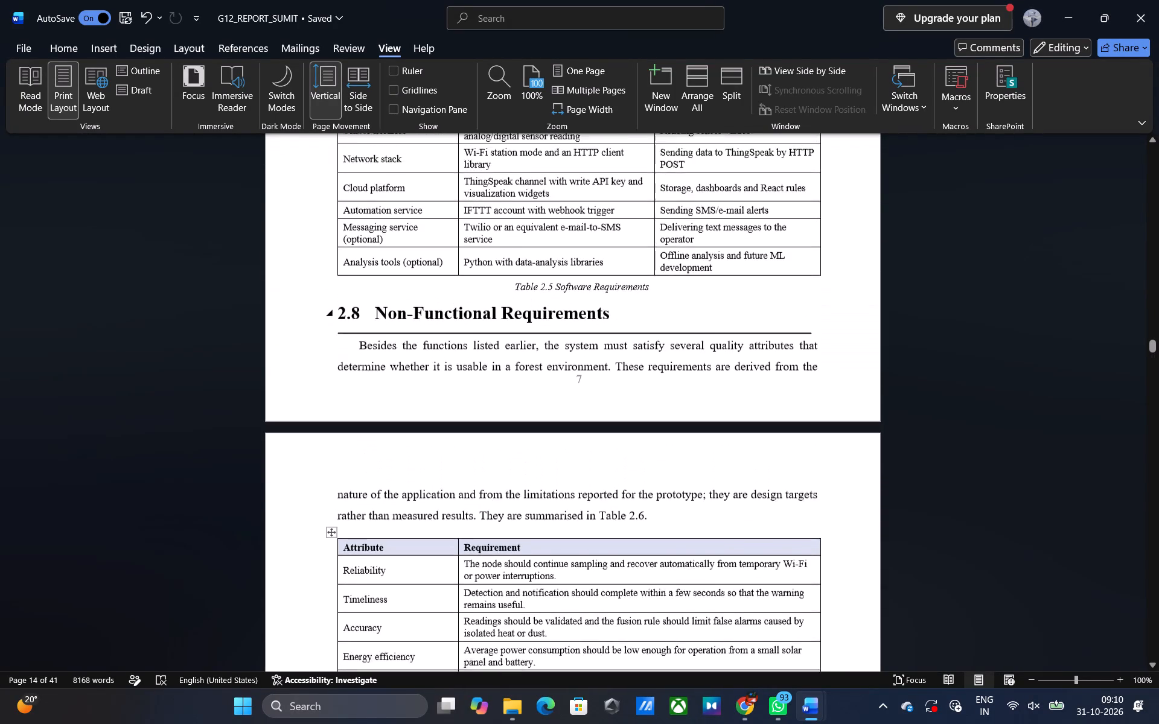
Review the rest of Chapter 2 backwards from section 2.7 to the end of Chapter 1, checking tables, the use case figure and page numbers.
{"action": "scroll", "coordinate": [432, 322], "scroll_direction": "up", "scroll_amount": 3}
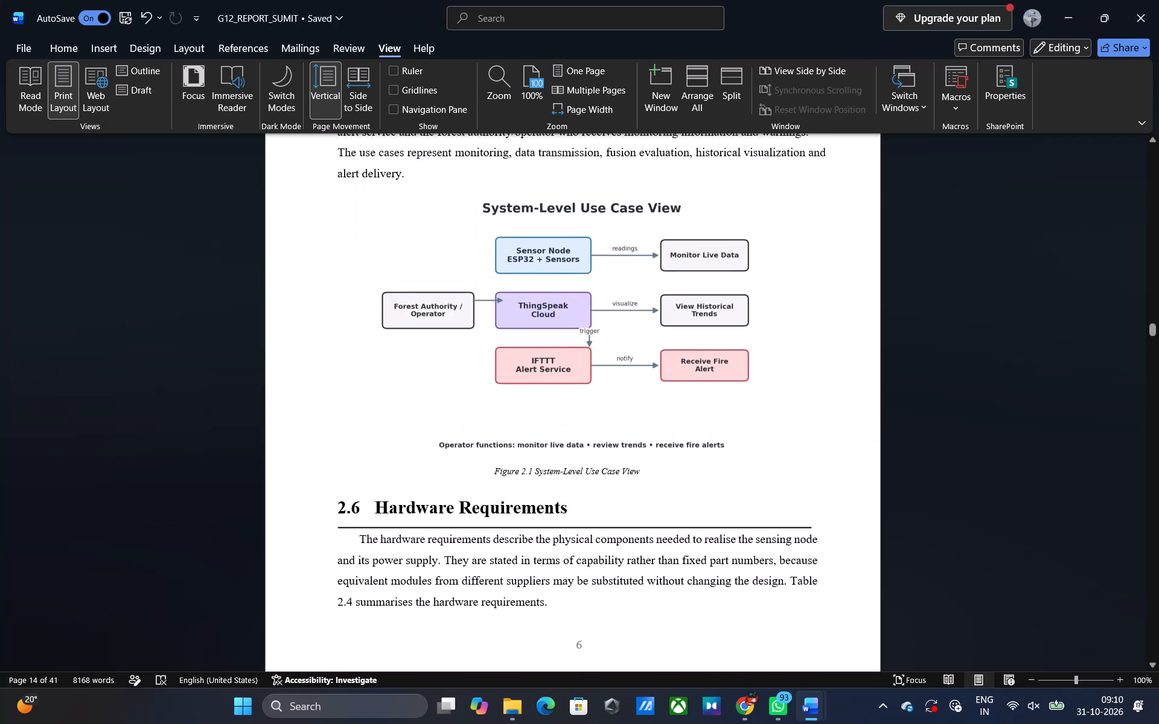
{"action": "scroll", "coordinate": [432, 322], "scroll_direction": "up", "scroll_amount": 2}
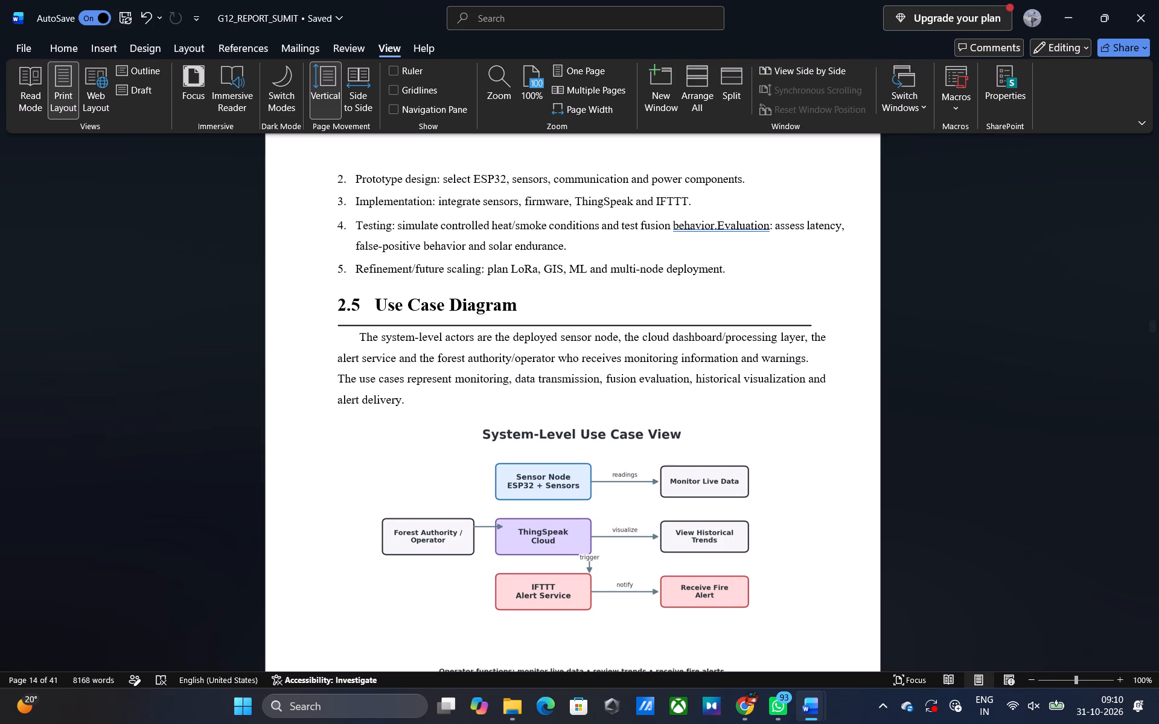
{"action": "scroll", "coordinate": [432, 322], "scroll_direction": "up", "scroll_amount": 1}
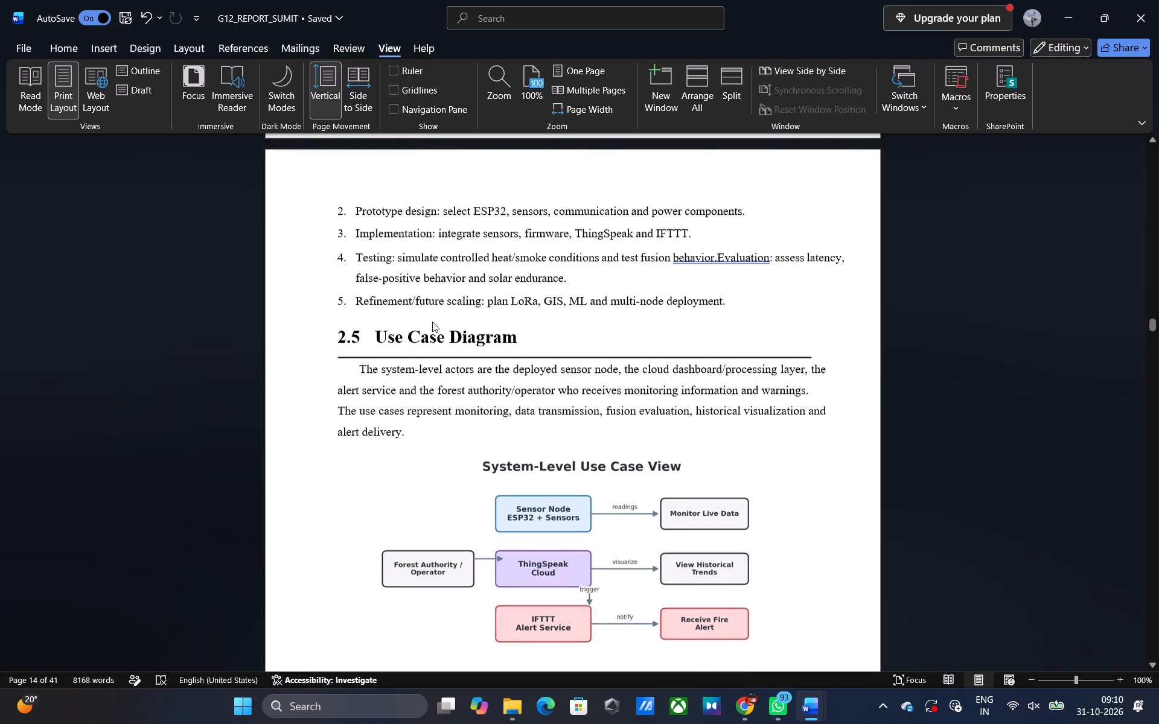
{"action": "scroll", "coordinate": [432, 322], "scroll_direction": "up", "scroll_amount": 2}
{"action": "scroll", "coordinate": [432, 322], "scroll_direction": "right", "scroll_amount": 1}
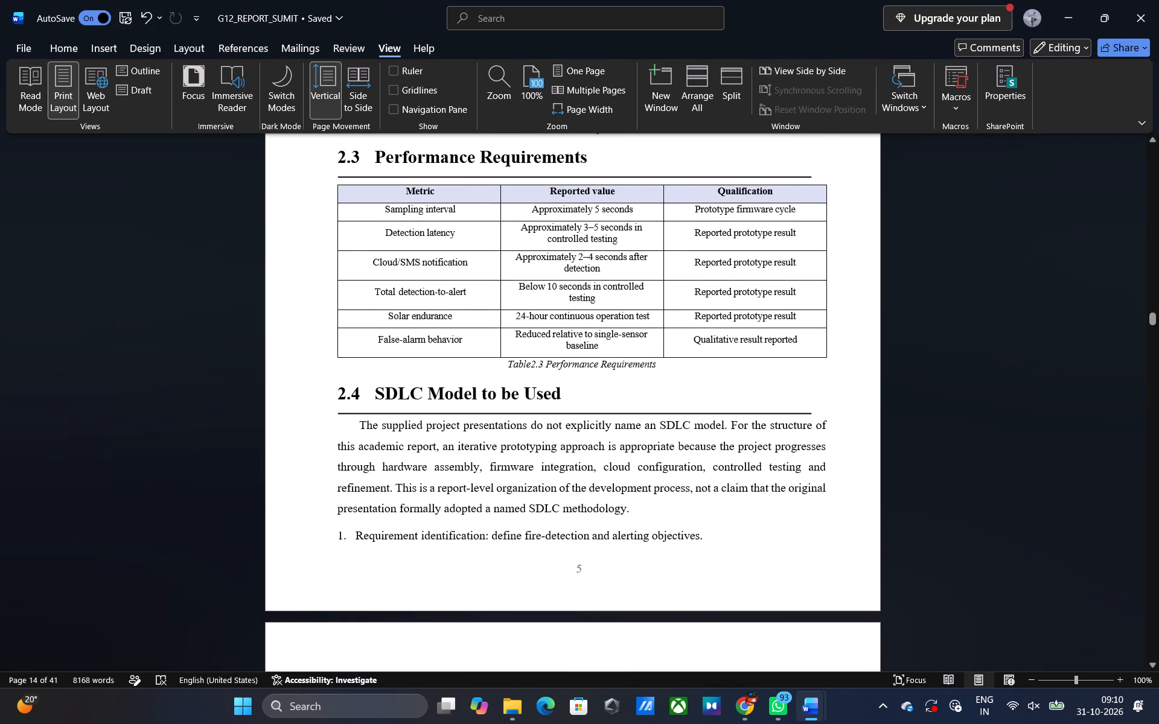
{"action": "scroll", "coordinate": [432, 322], "scroll_direction": "right", "scroll_amount": 1}
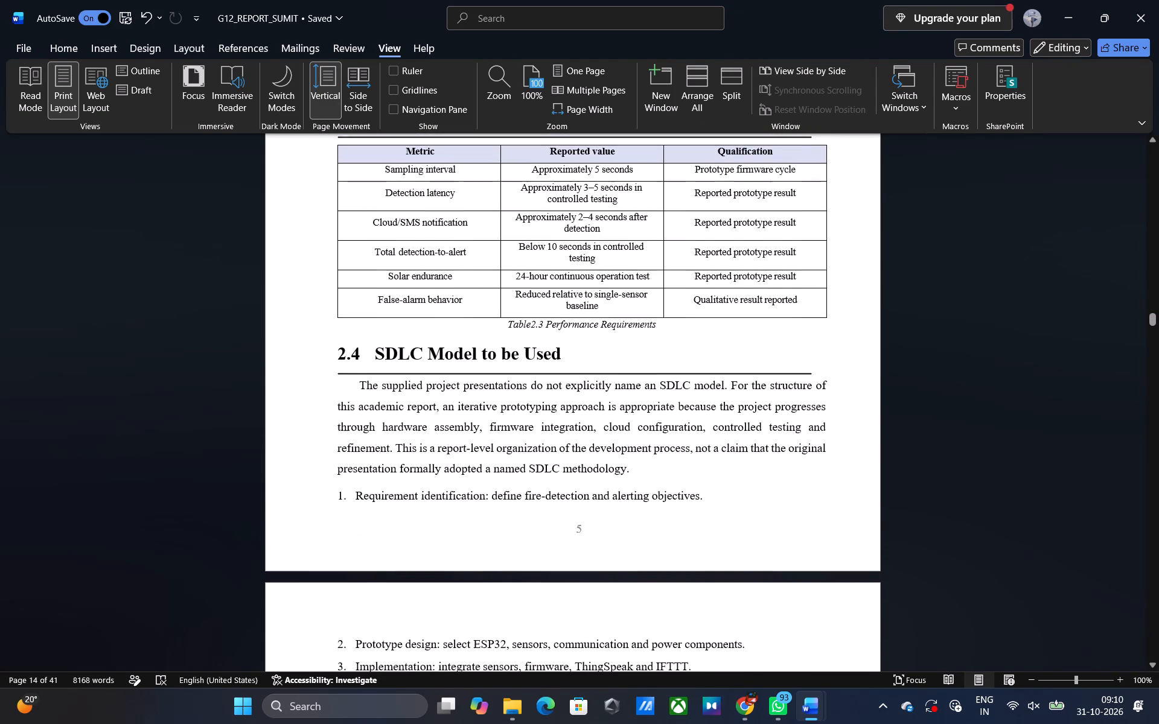
{"action": "scroll", "coordinate": [432, 322], "scroll_direction": "right", "scroll_amount": 2}
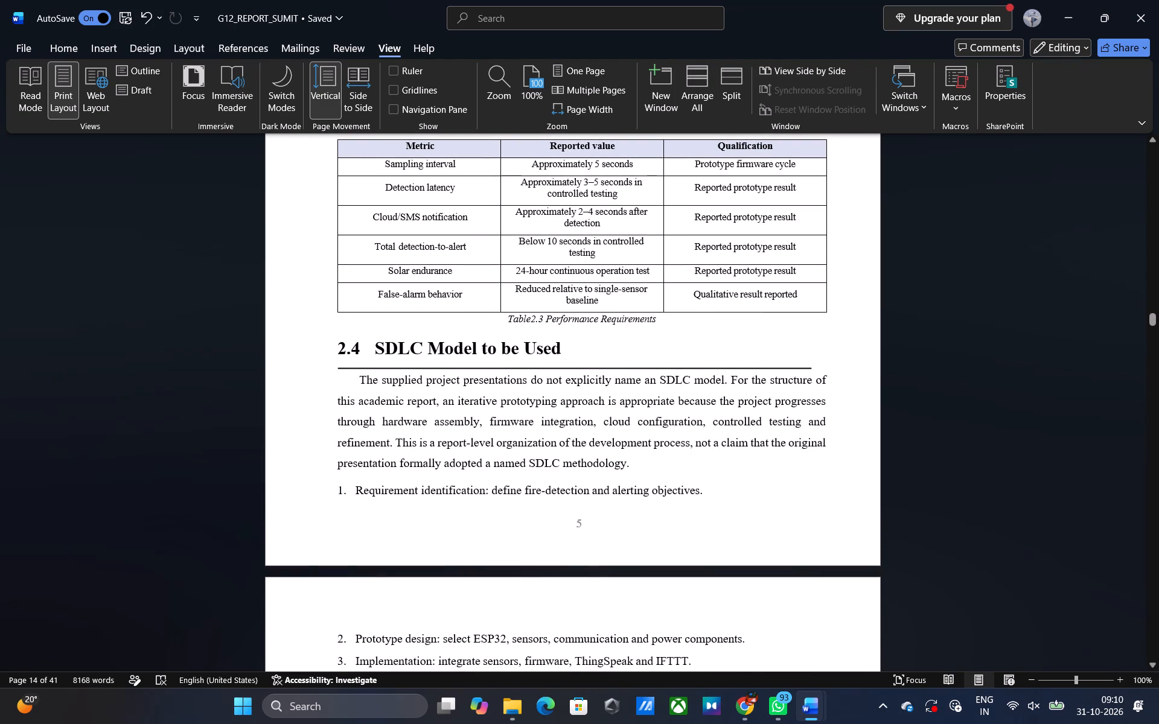
{"action": "scroll", "coordinate": [432, 322], "scroll_direction": "up", "scroll_amount": 10}
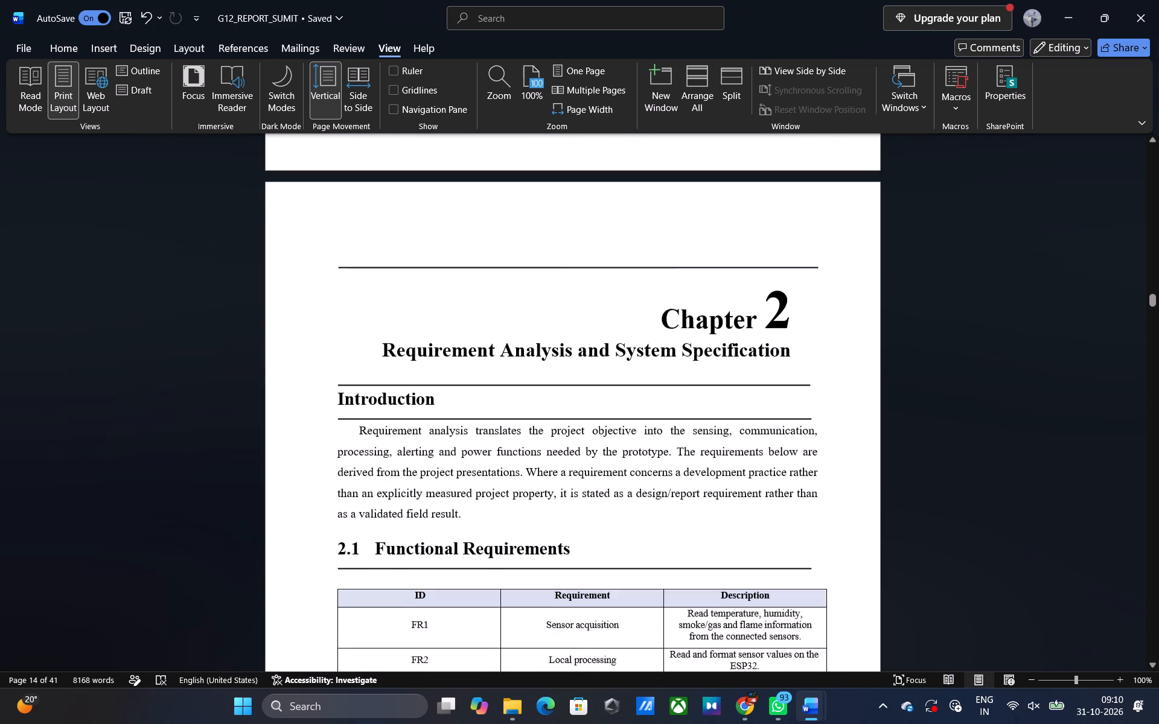
{"action": "scroll", "coordinate": [432, 322], "scroll_direction": "up", "scroll_amount": 2}
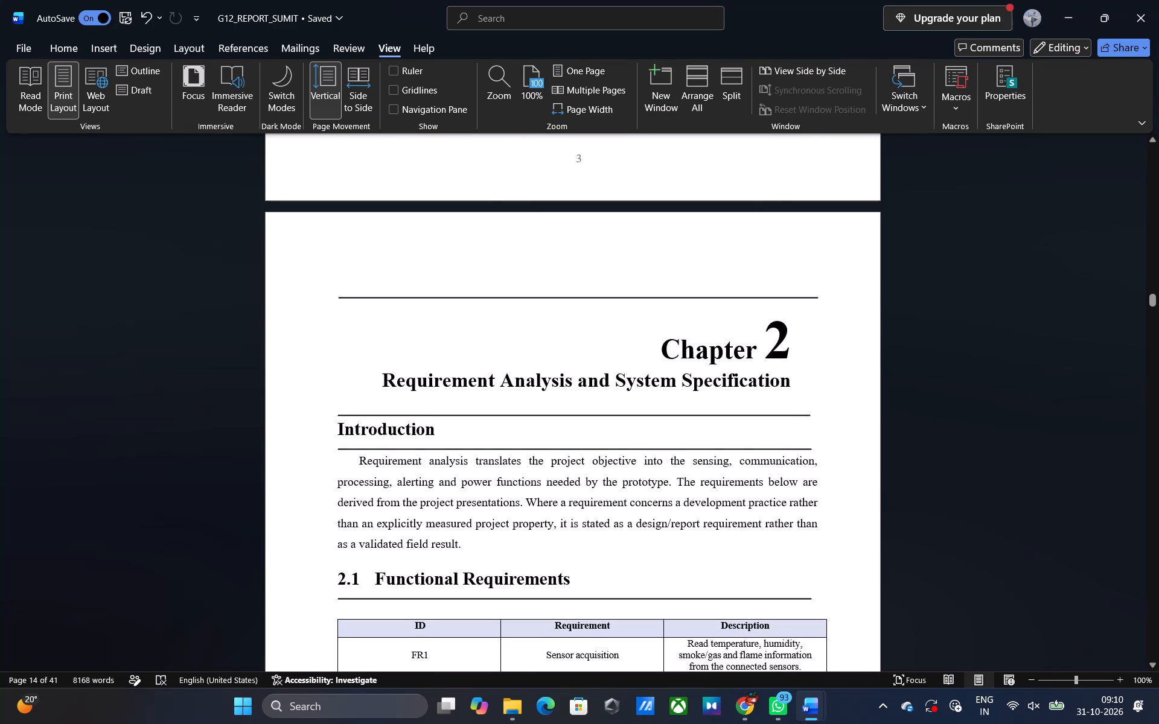
{"action": "scroll", "coordinate": [432, 322], "scroll_direction": "up", "scroll_amount": 1}
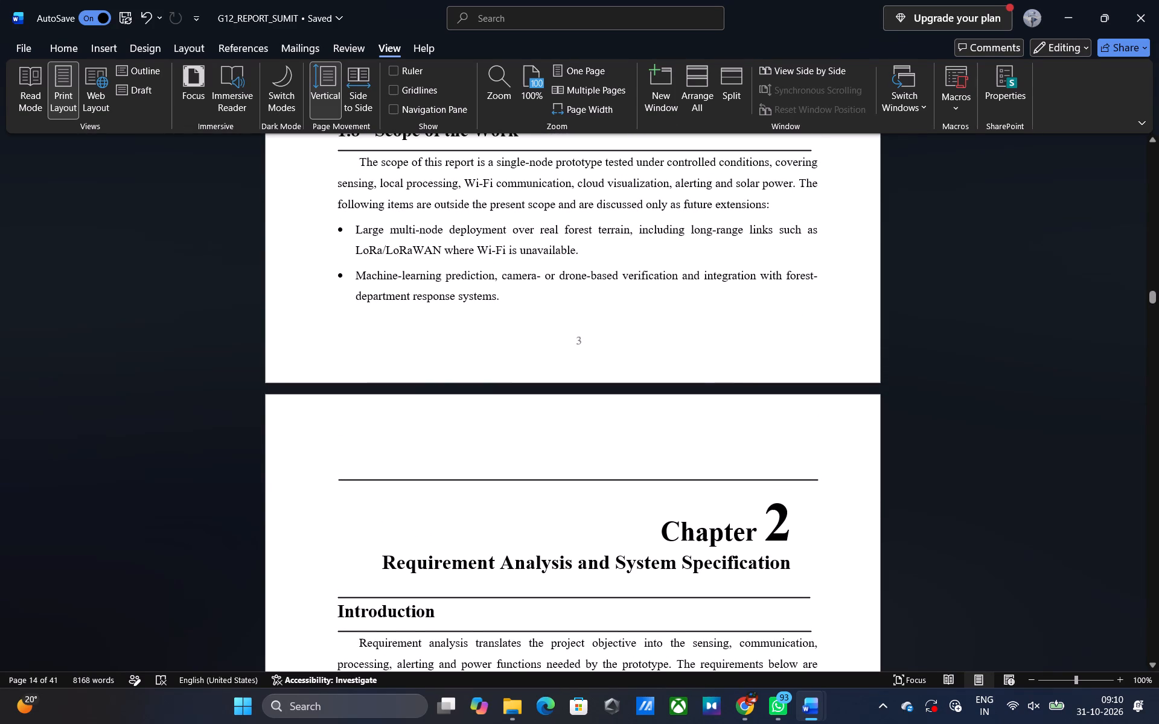
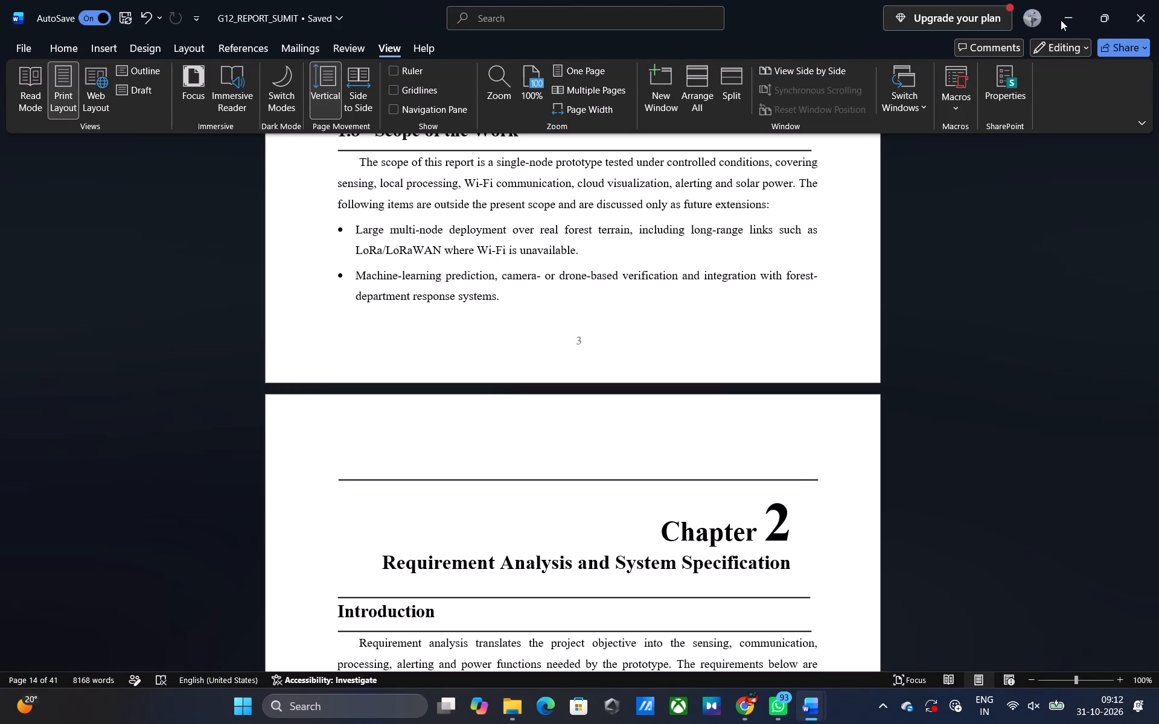
Review Chapter 1 and the contents pages backwards to the Declaration, checking the declaration text, signature entries and page number.
{"action": "scroll", "coordinate": [1014, 278], "scroll_direction": "up", "scroll_amount": 5}
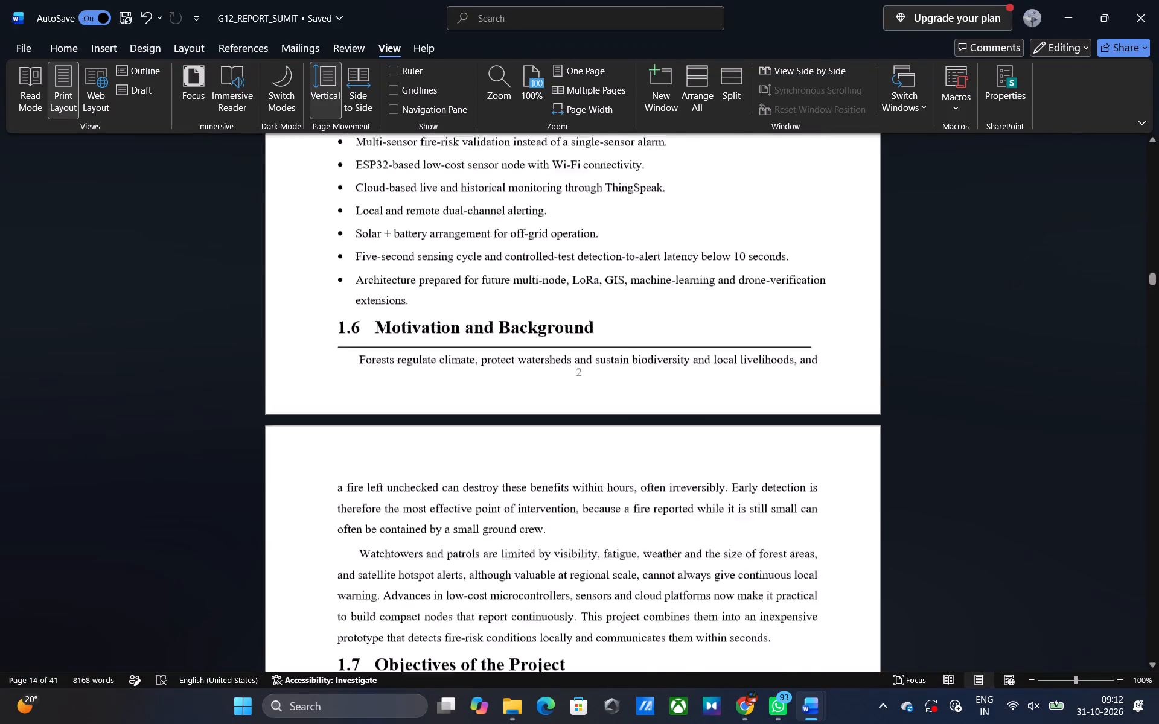
{"action": "scroll", "coordinate": [1014, 278], "scroll_direction": "up", "scroll_amount": 14}
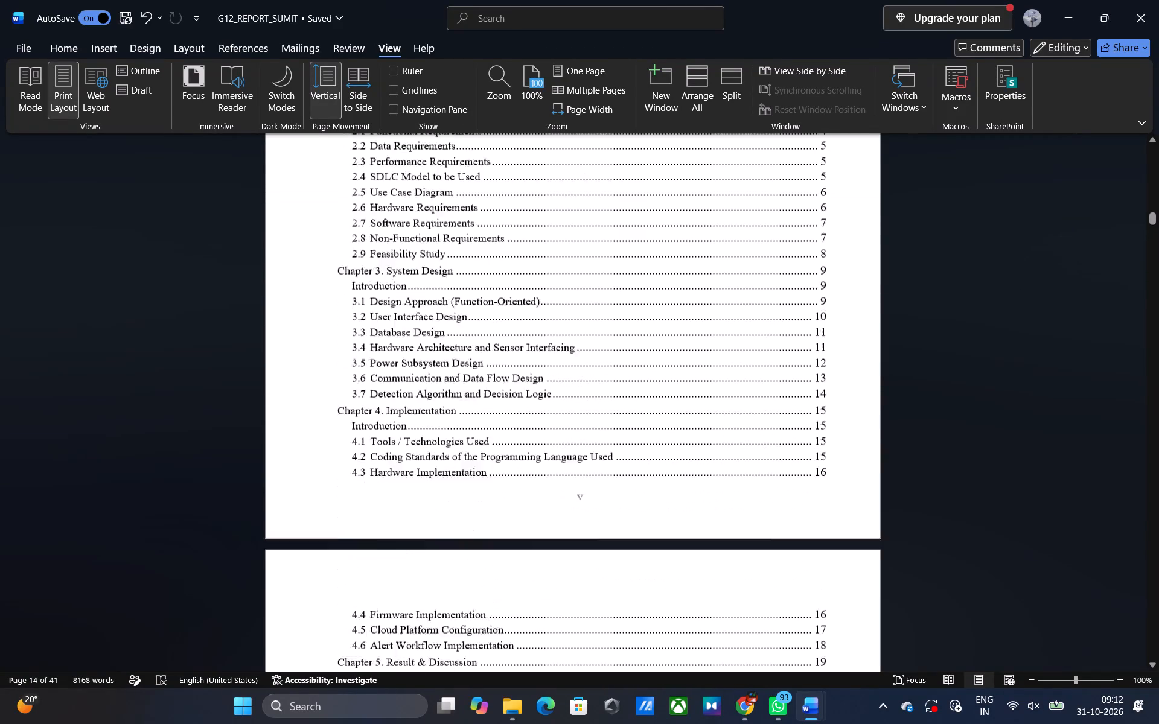
{"action": "scroll", "coordinate": [1014, 278], "scroll_direction": "up", "scroll_amount": 10}
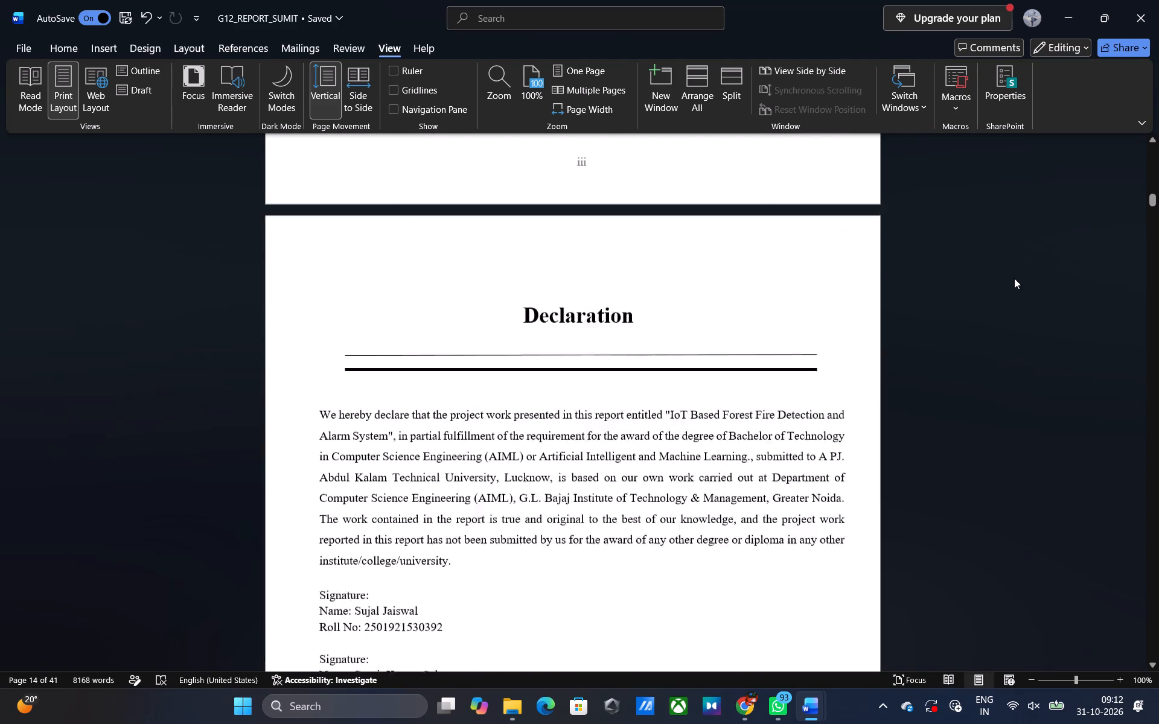
{"action": "scroll", "coordinate": [1014, 278], "scroll_direction": "down", "scroll_amount": 2}
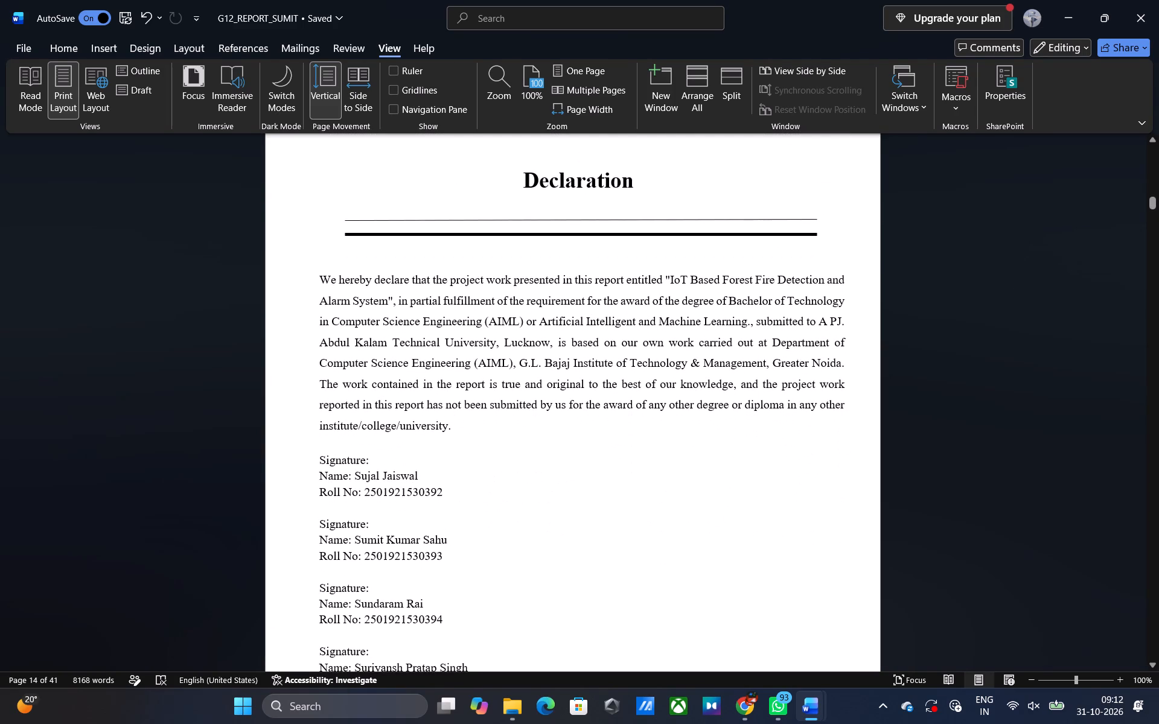
{"action": "scroll", "coordinate": [1014, 278], "scroll_direction": "down", "scroll_amount": 2}
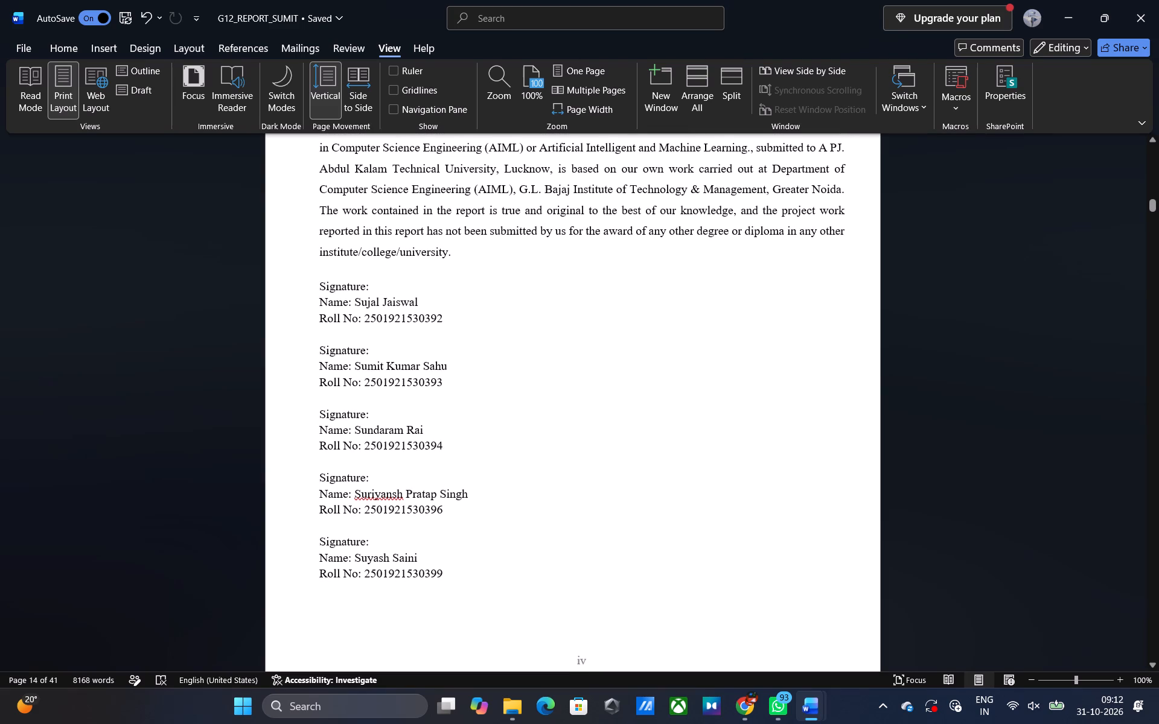
{"action": "scroll", "coordinate": [1014, 278], "scroll_direction": "down", "scroll_amount": 1}
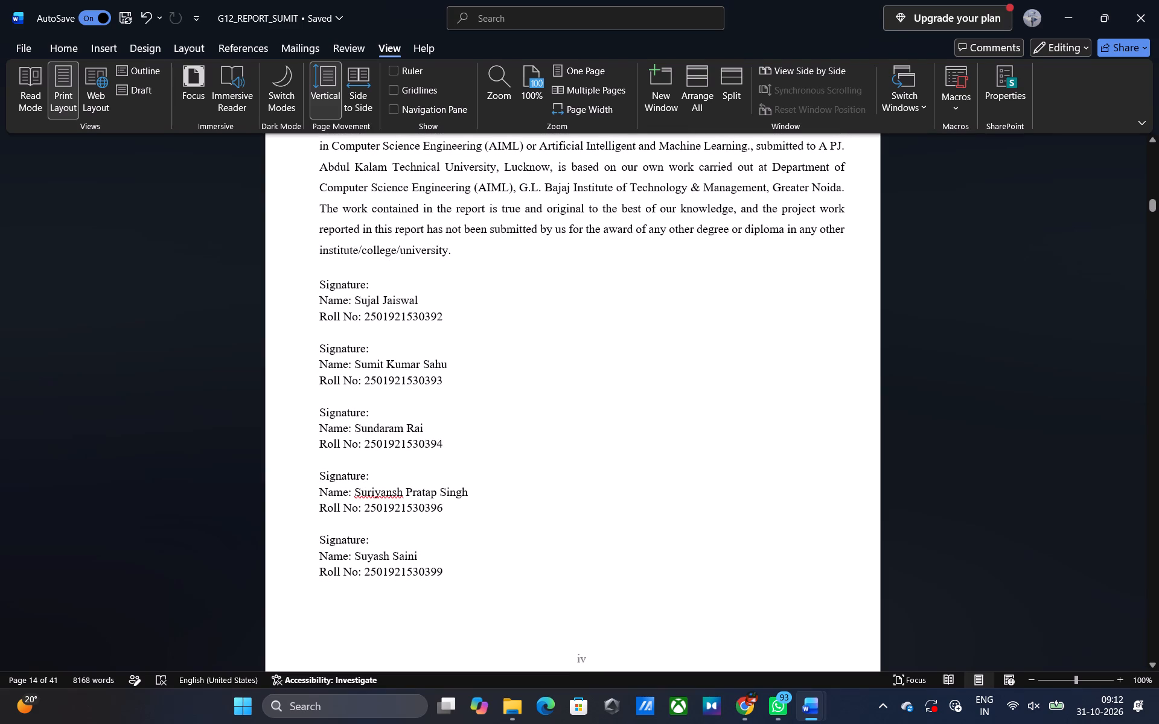
Minimize the G12_REPORT_SUMIT report window to show the desktop.
{"action": "left_click", "coordinate": [1059, 0]}
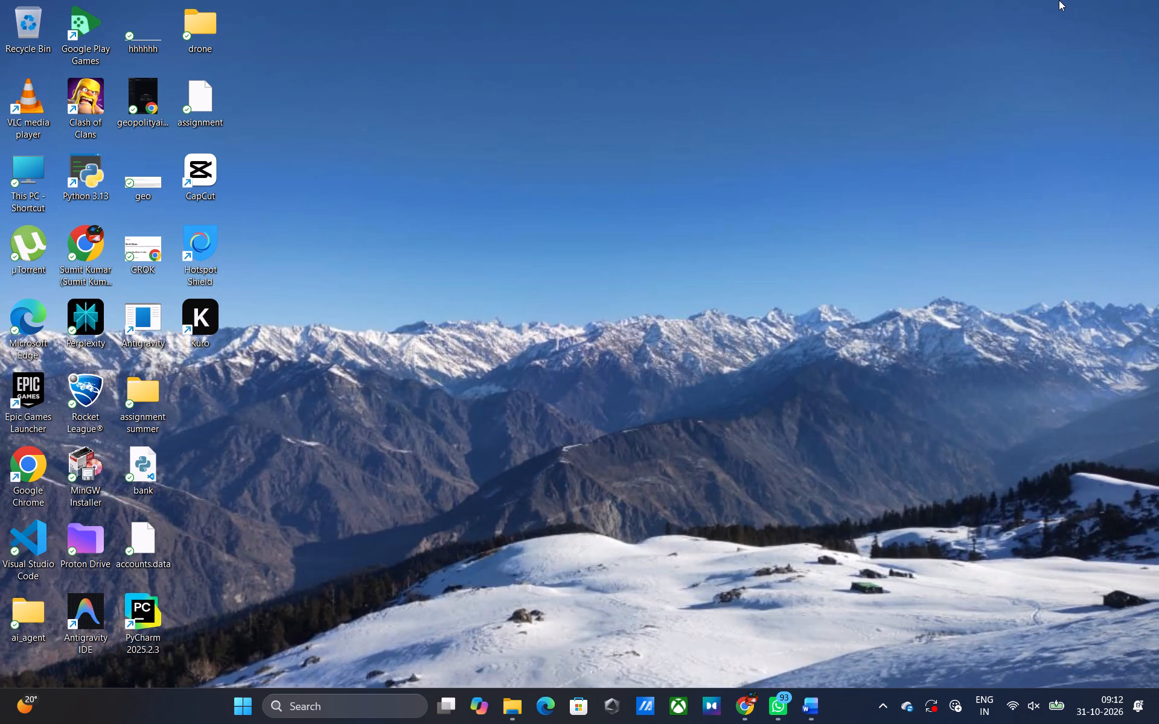